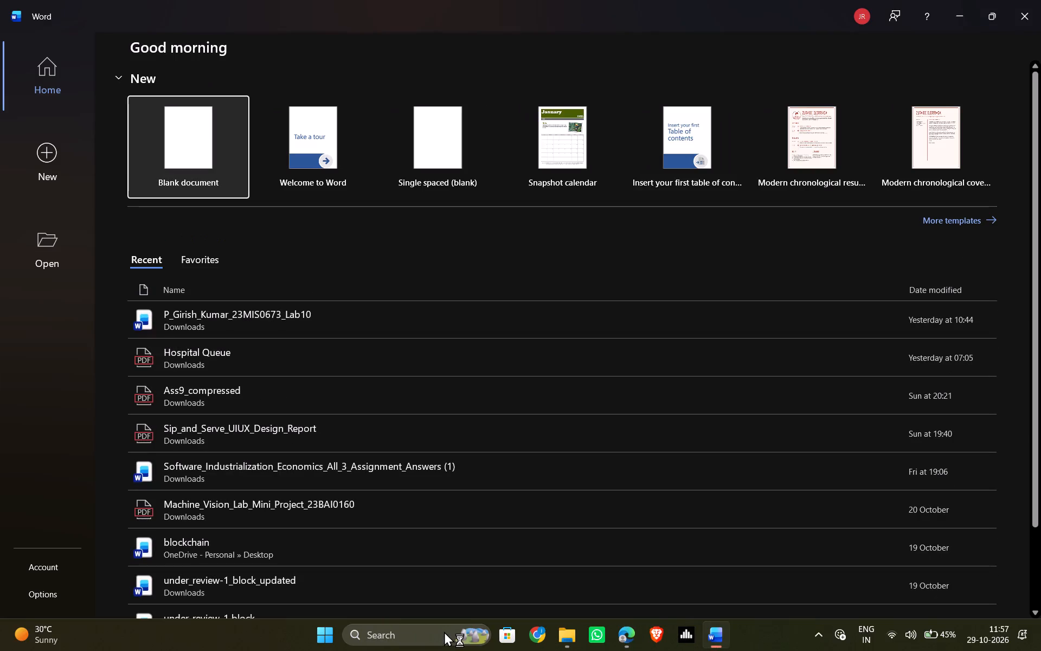
pyautogui.click(63, 245)
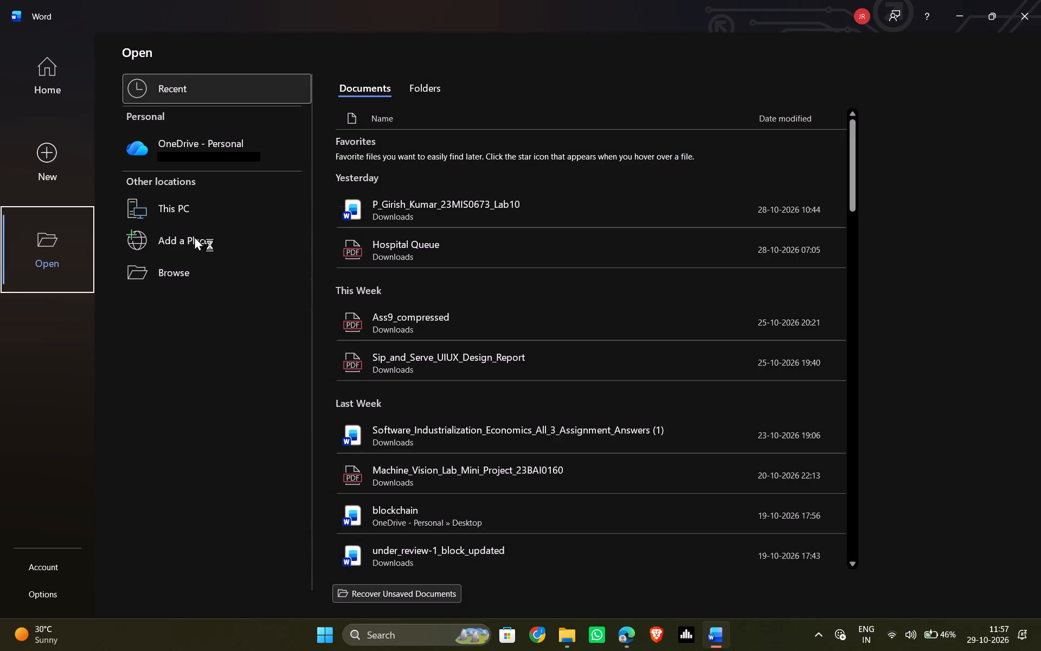
pyautogui.click(191, 217)
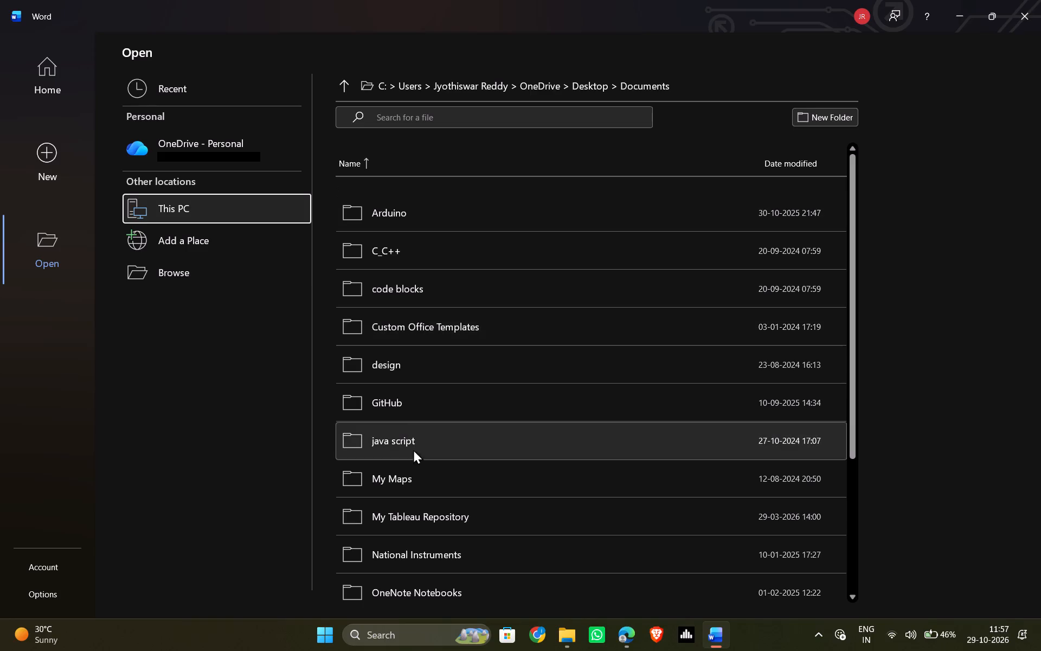
pyautogui.click(229, 272)
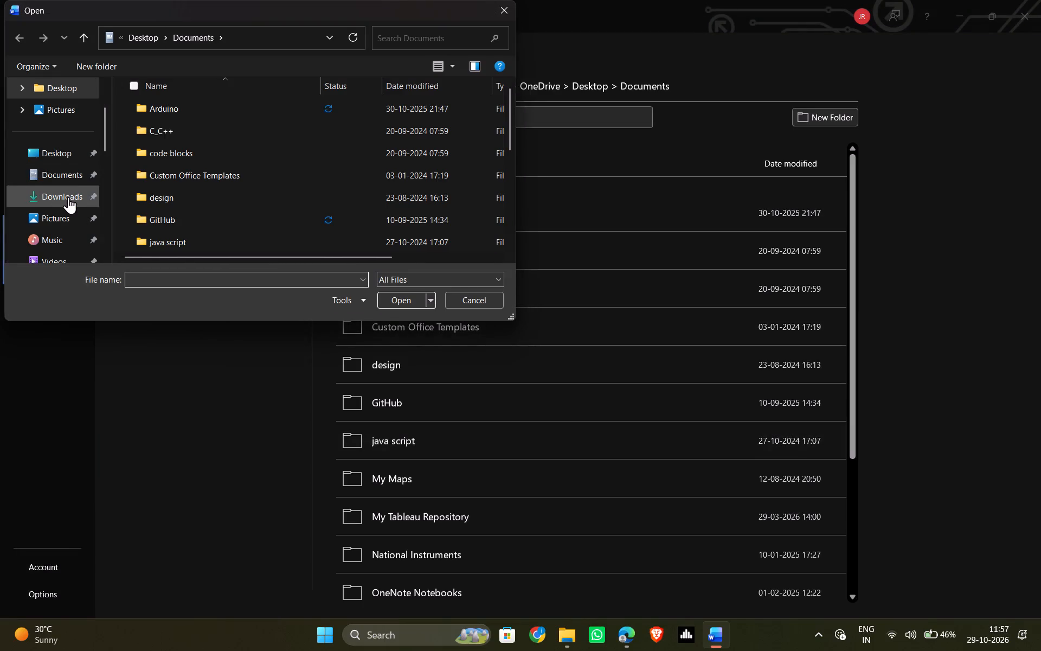
pyautogui.click(68, 197)
pyautogui.click(173, 123)
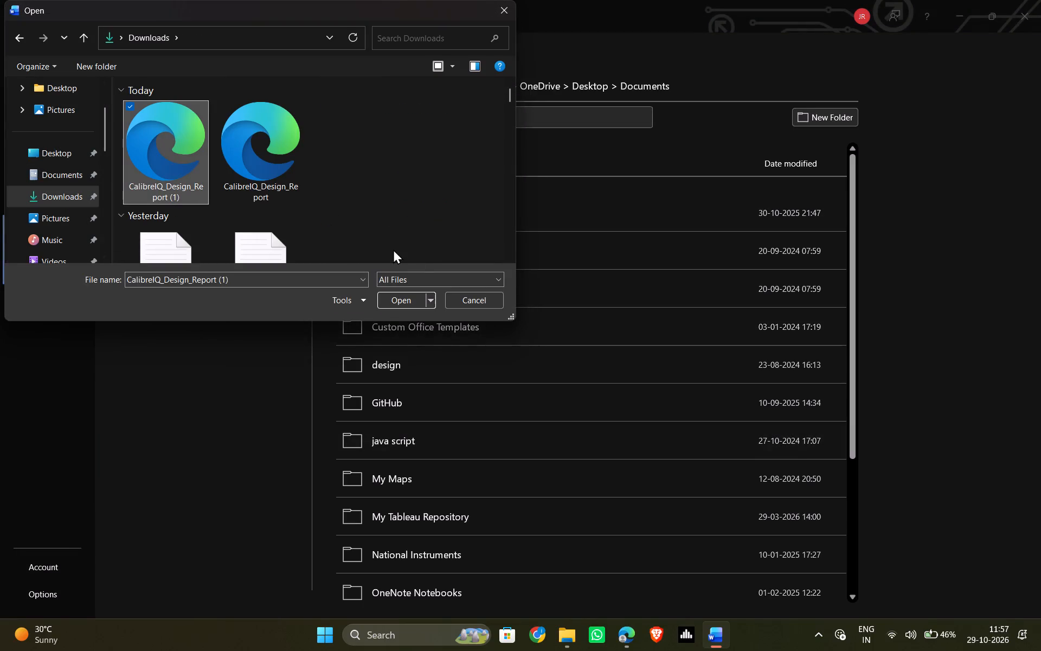
pyautogui.click(415, 289)
pyautogui.click(415, 297)
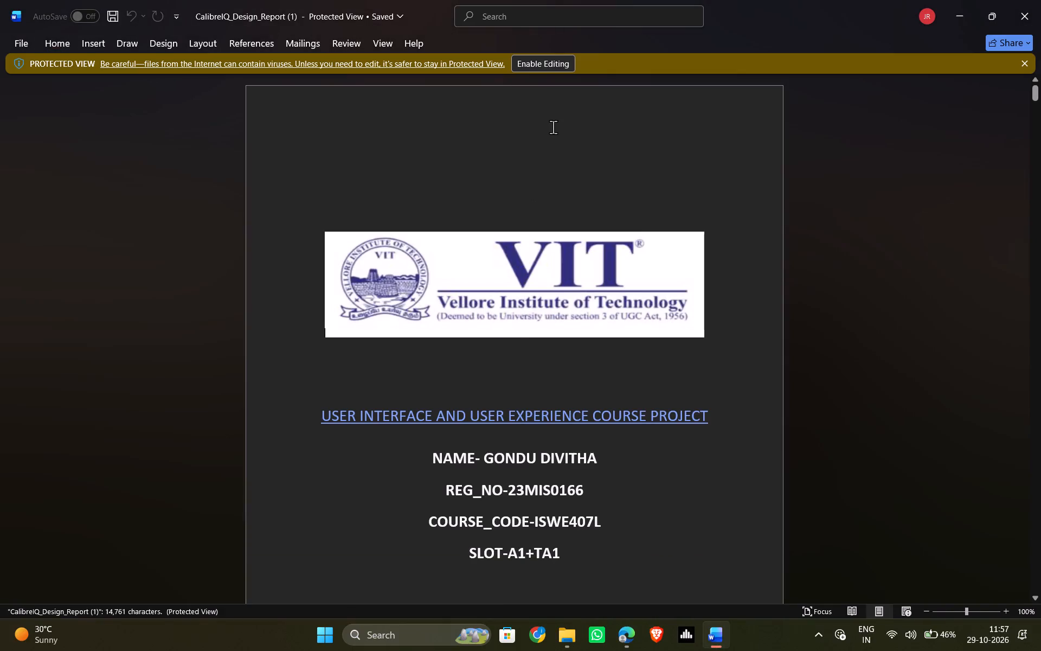
pyautogui.click(539, 72)
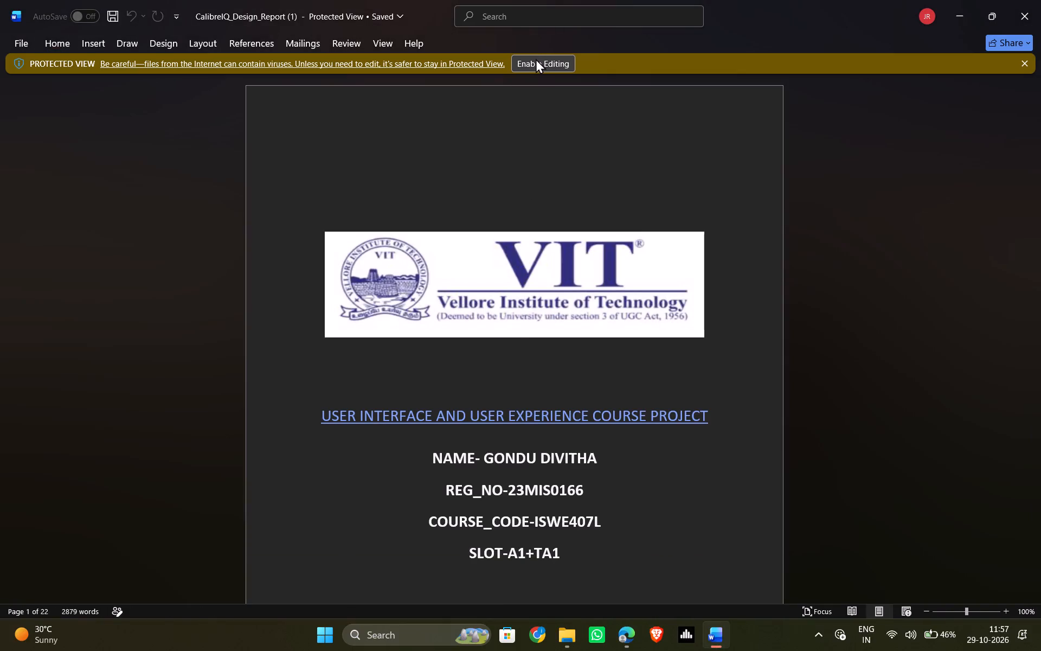
pyautogui.click(536, 59)
# Replace the name after "NAME-" on the cover page with the correct student's name in capitals.
pyautogui.scroll(-1, 581, 311)
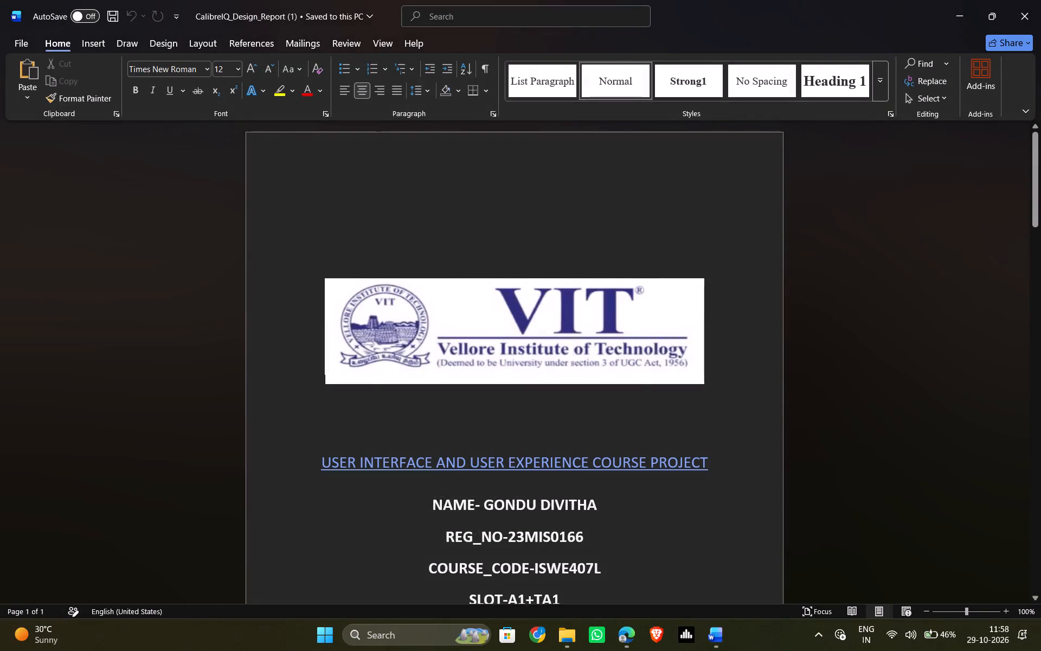
pyautogui.scroll(-2, 581, 311)
pyautogui.click(608, 386)
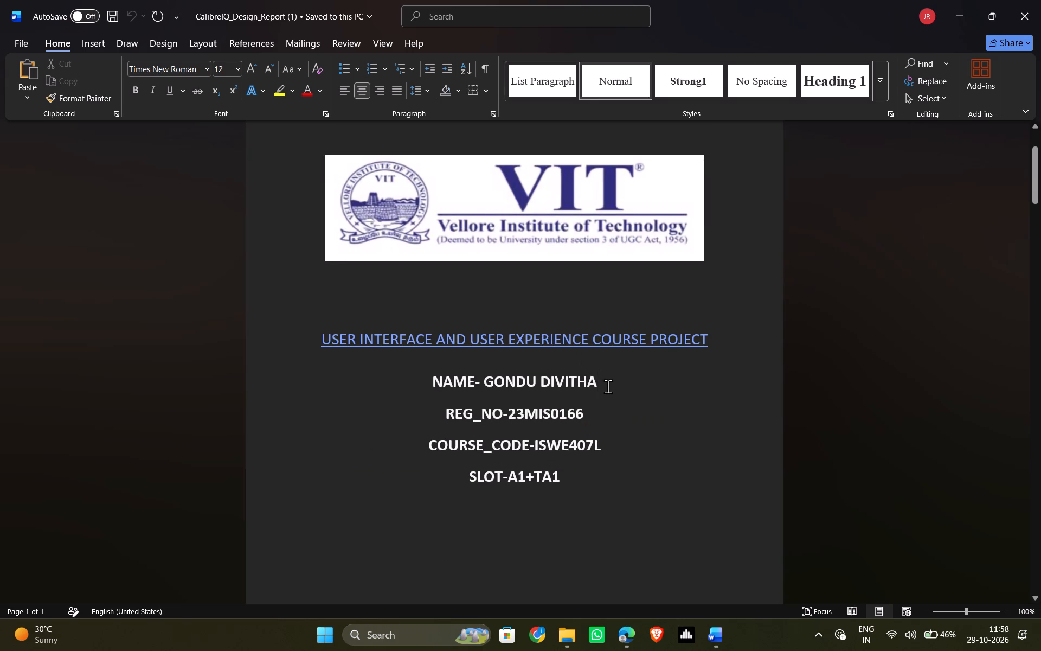
pyautogui.press('BackSpace')
pyautogui.press('BackSpace')
pyautogui.press('BackSpace')
pyautogui.press('BackSpace')
pyautogui.press('BackSpace')
pyautogui.press('BackSpace')
pyautogui.press('BackSpace')
pyautogui.press('BackSpace')
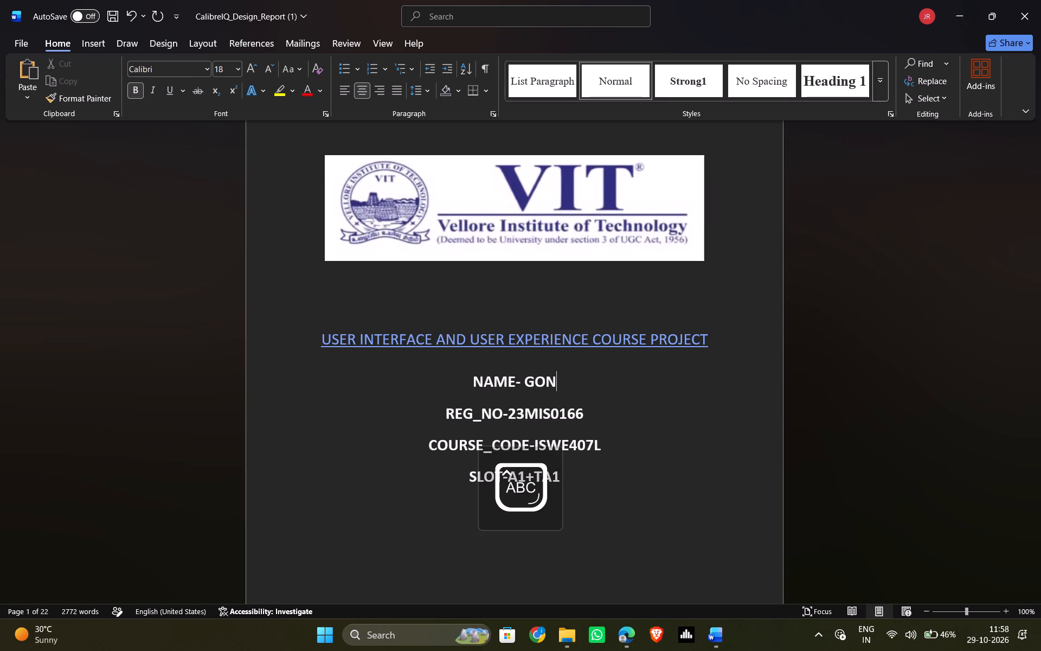
pyautogui.press('BackSpace')
pyautogui.press('BackSpace')
pyautogui.press('BackSpace')
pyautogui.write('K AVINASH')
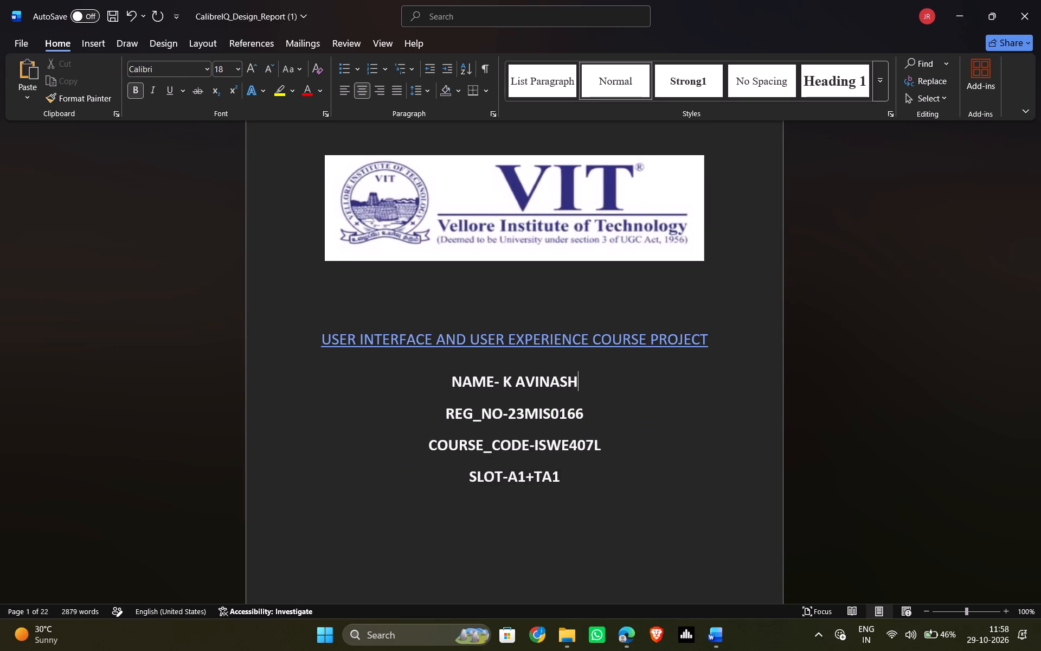
# Replace the last three digits of the registration number on the cover page with the correct student's digits.
pyautogui.click(586, 408)
pyautogui.press('BackSpace')
pyautogui.press('BackSpace')
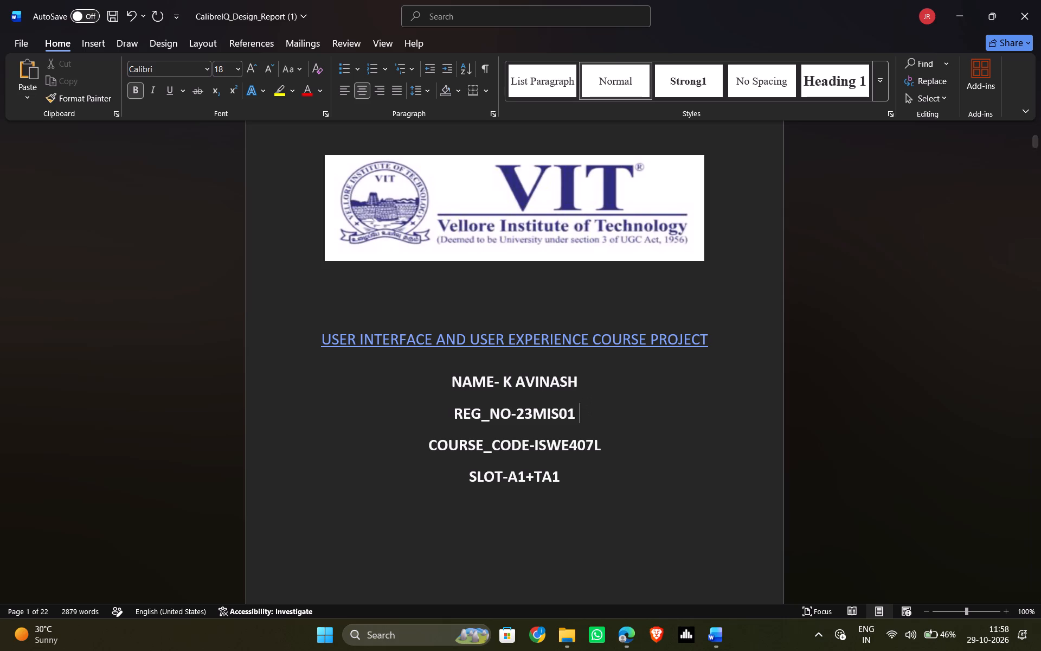
pyautogui.press('BackSpace')
pyautogui.write('678')
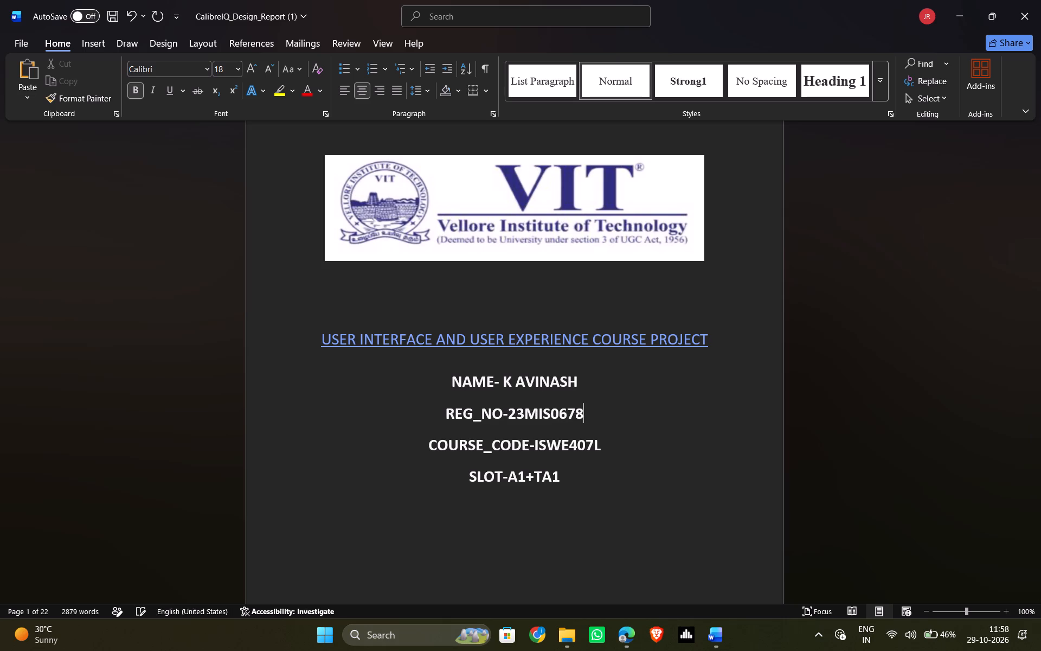
# Look through the report from the abstract to the use case diagram and actors table in section 4.
pyautogui.scroll(-8, 586, 408)
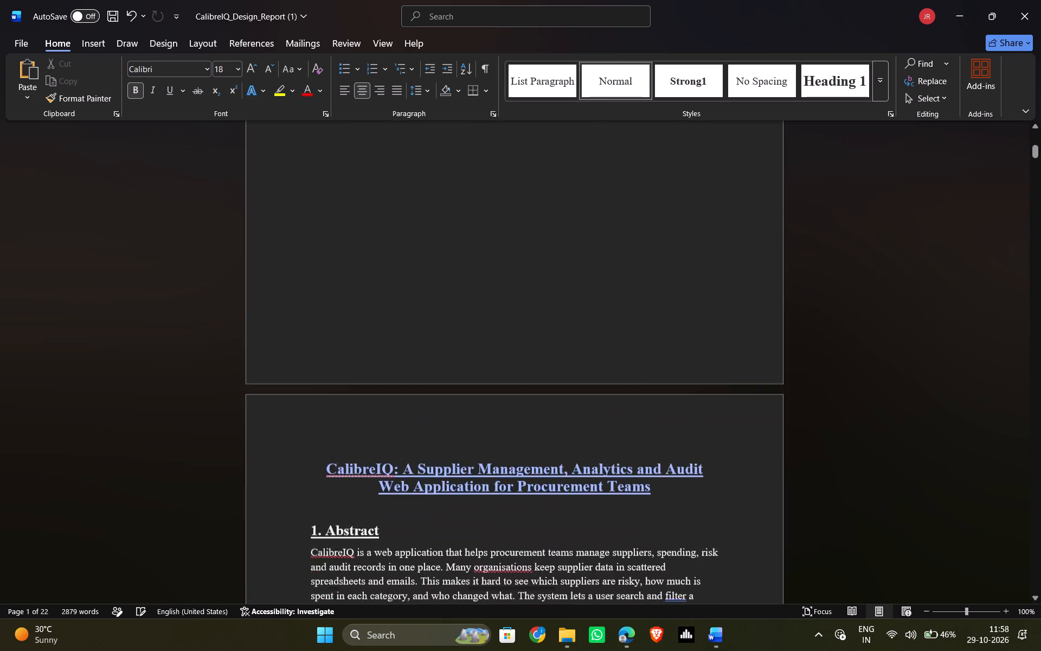
pyautogui.scroll(-8, 586, 408)
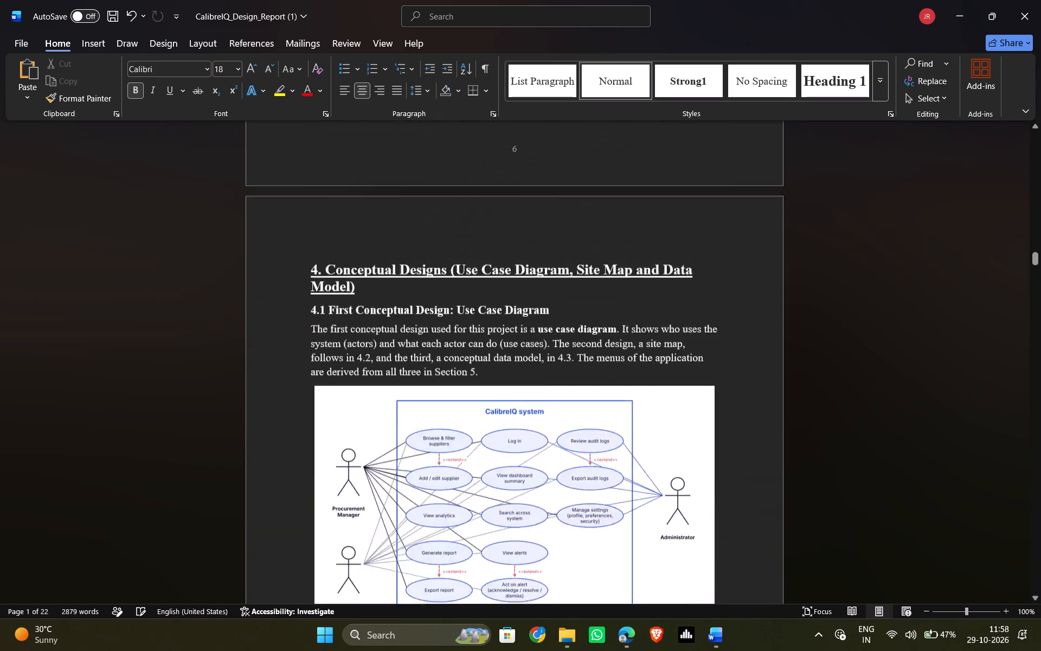
pyautogui.scroll(1, 586, 408)
pyautogui.scroll(-1, 586, 408)
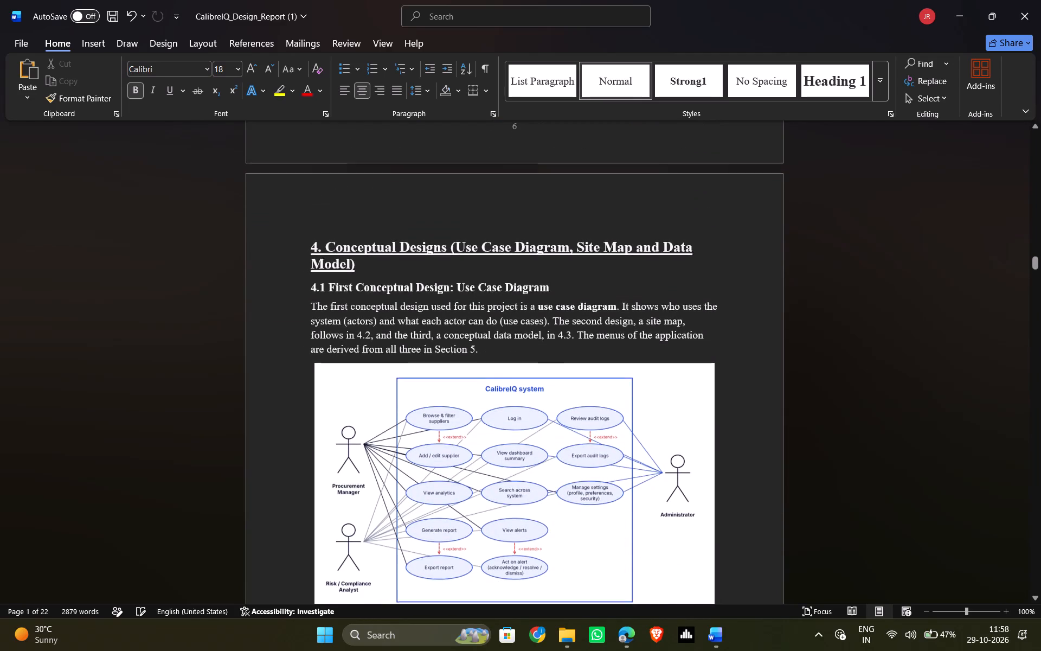
pyautogui.scroll(-4, 586, 408)
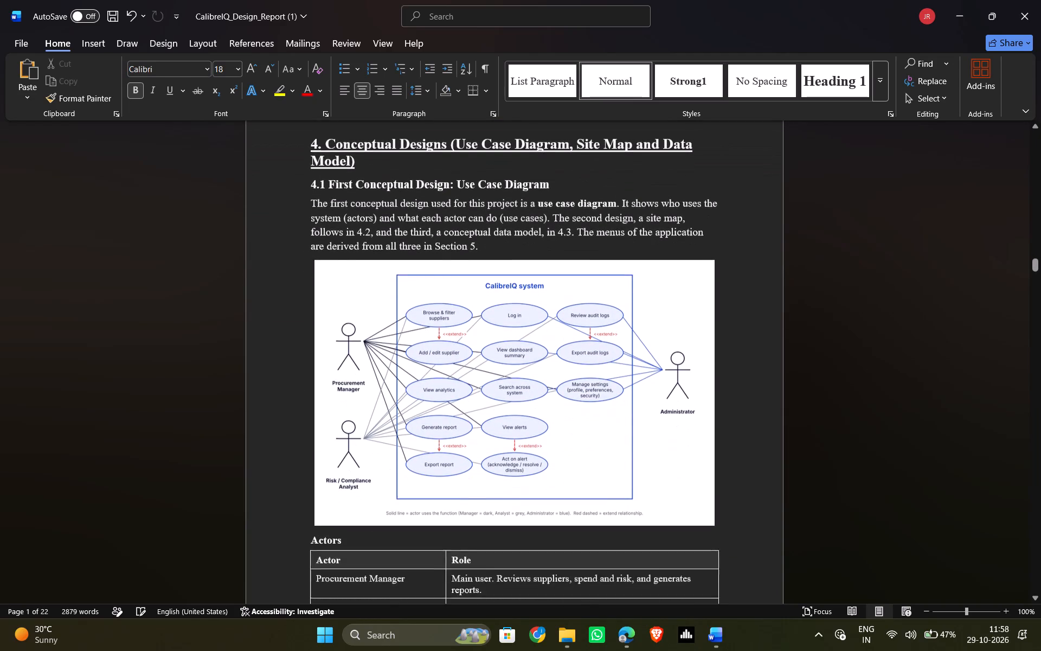
# Check the use-case-to-menu mapping table in section 5.2 and the Analytics and Reports frames in section 6.
pyautogui.scroll(-5, 586, 408)
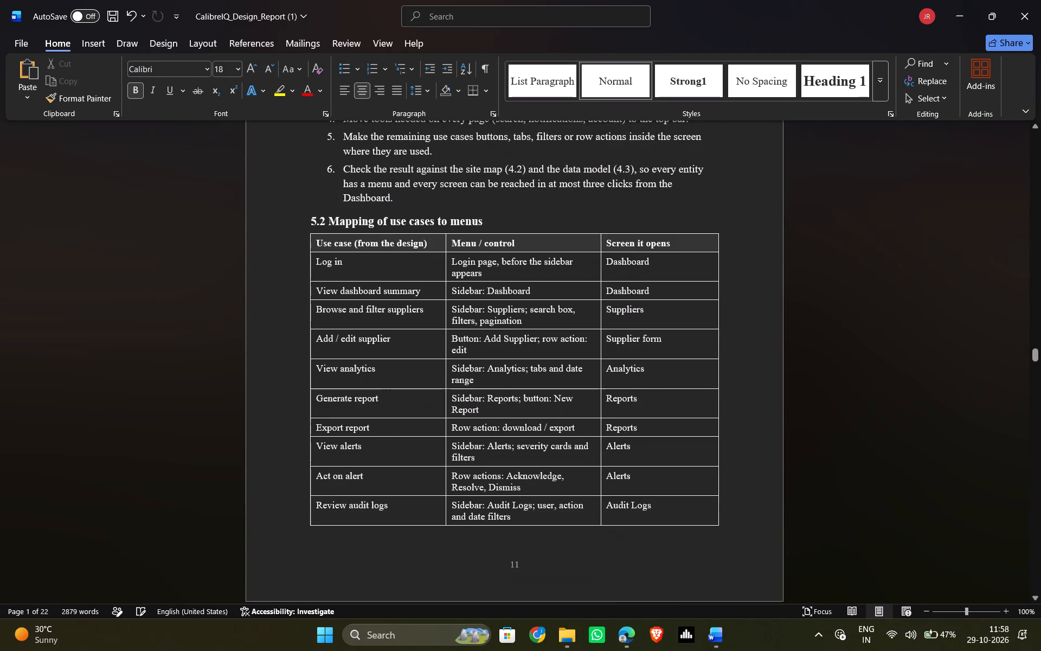
pyautogui.scroll(1, 586, 408)
pyautogui.scroll(-2, 586, 408)
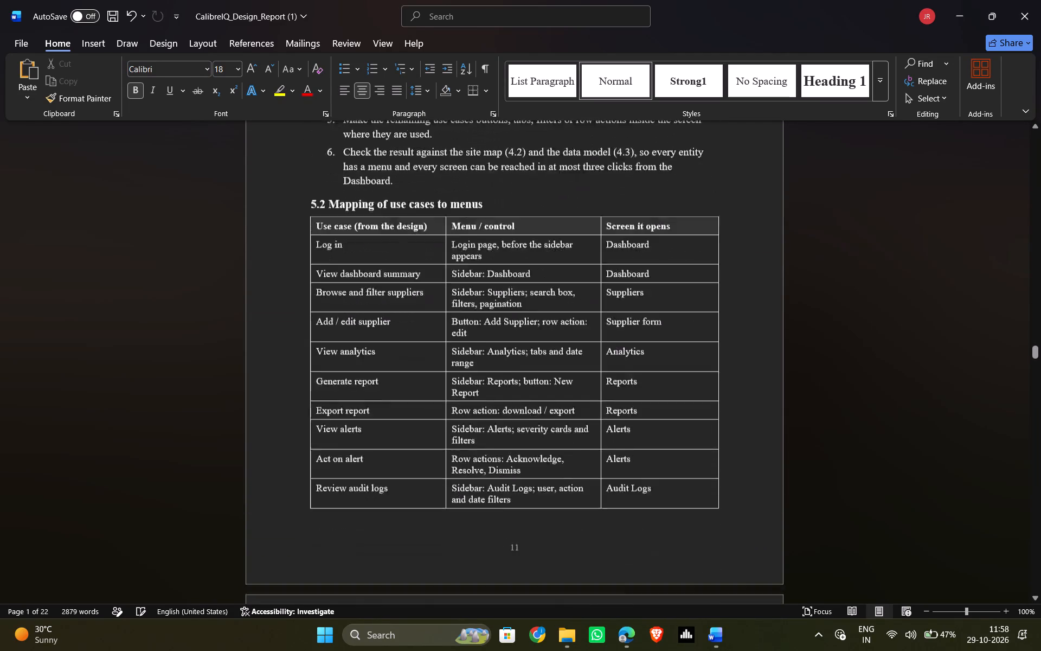
pyautogui.scroll(-5, 586, 408)
pyautogui.scroll(1, 586, 408)
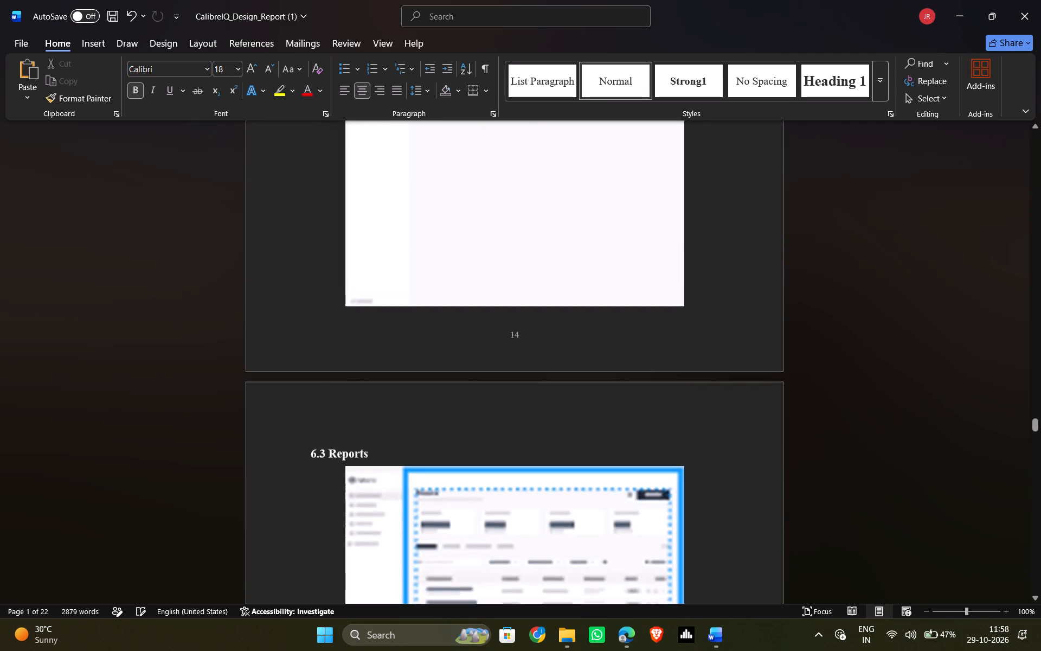
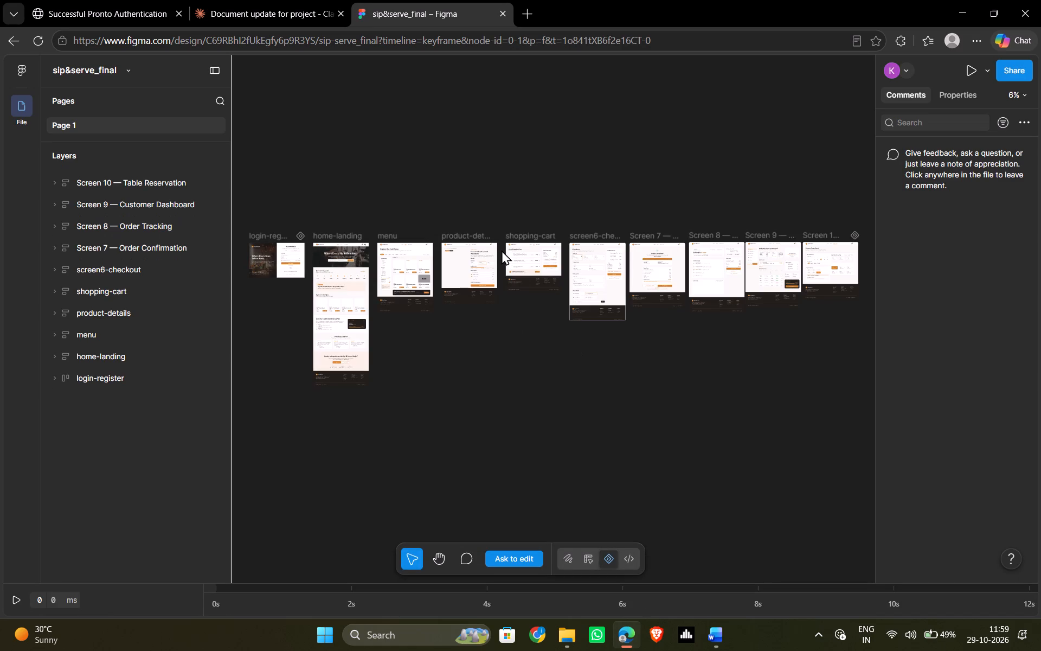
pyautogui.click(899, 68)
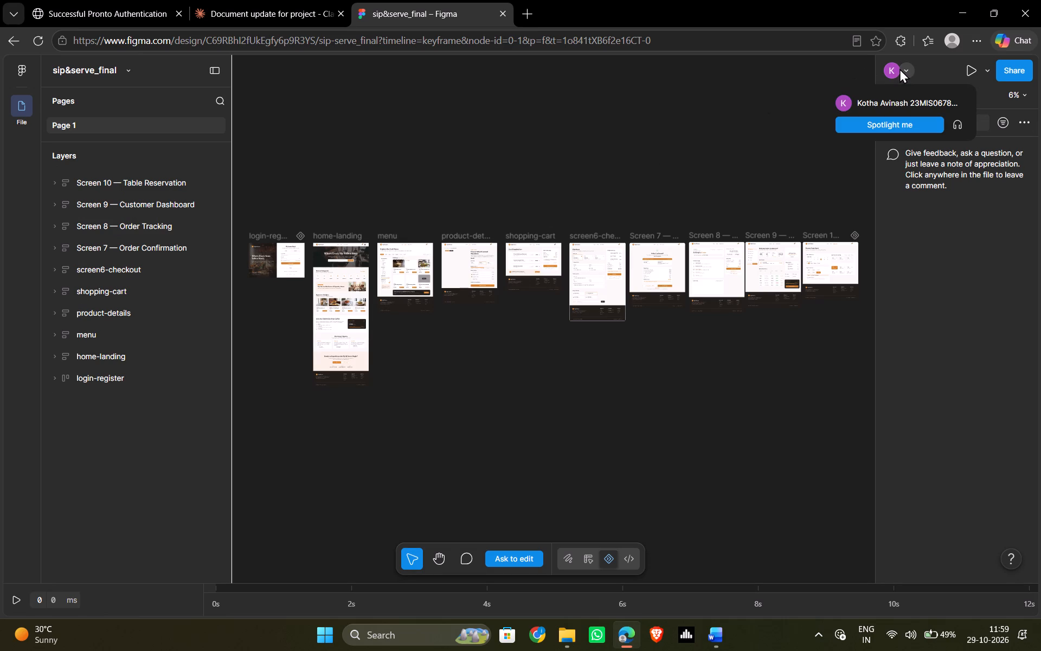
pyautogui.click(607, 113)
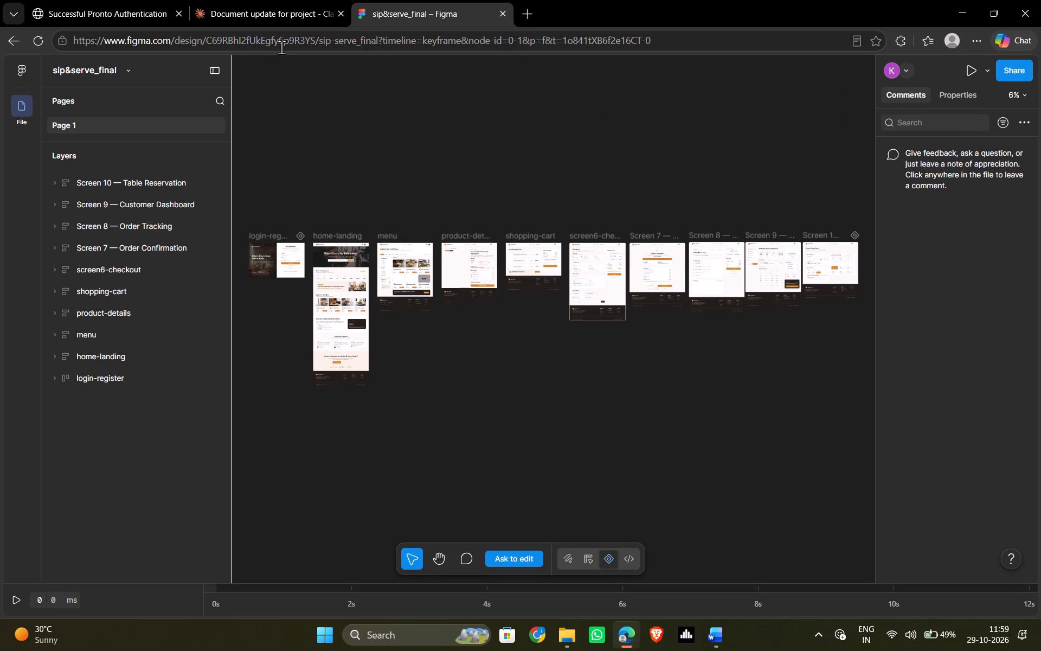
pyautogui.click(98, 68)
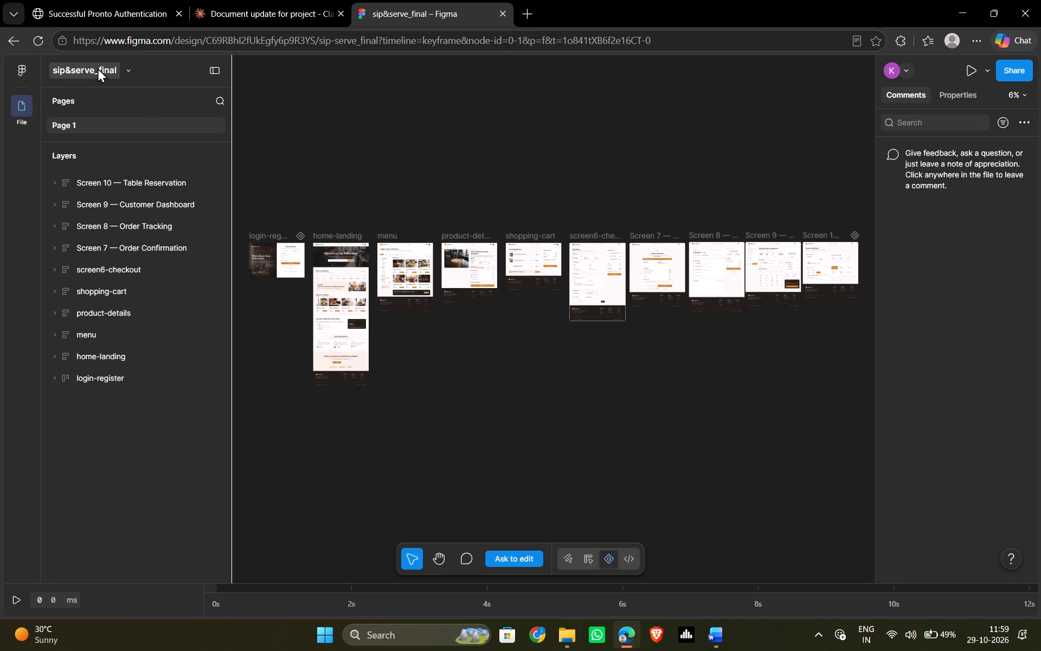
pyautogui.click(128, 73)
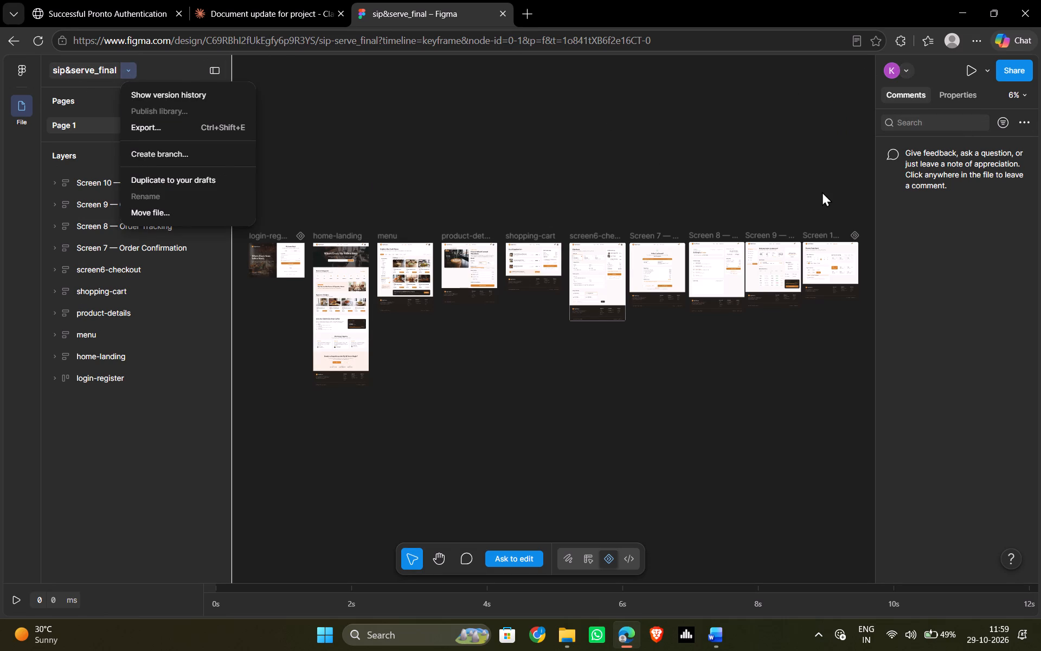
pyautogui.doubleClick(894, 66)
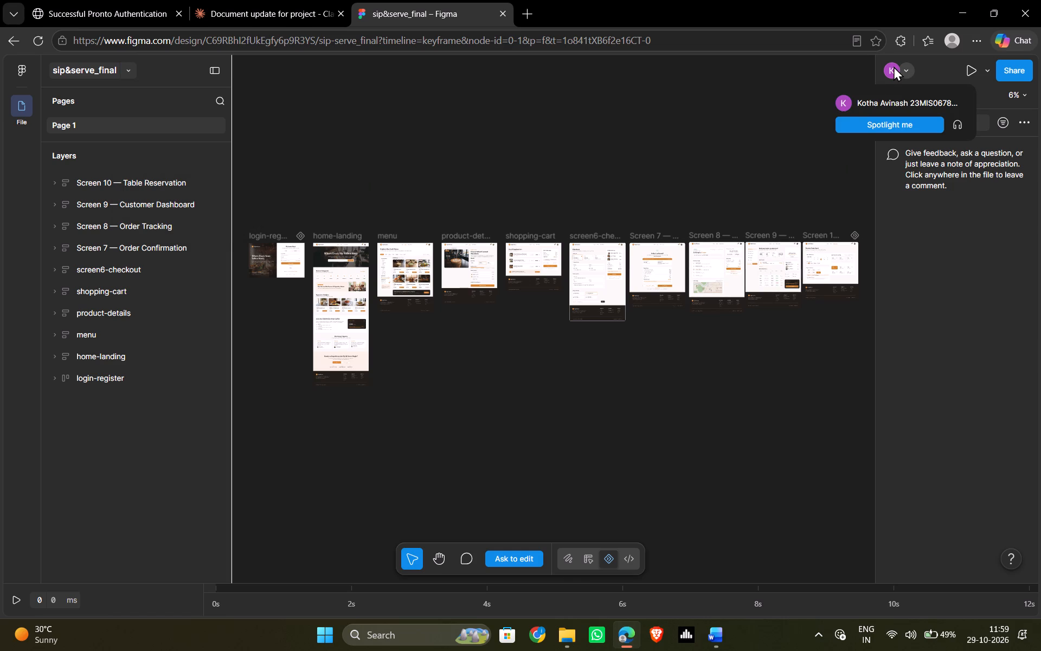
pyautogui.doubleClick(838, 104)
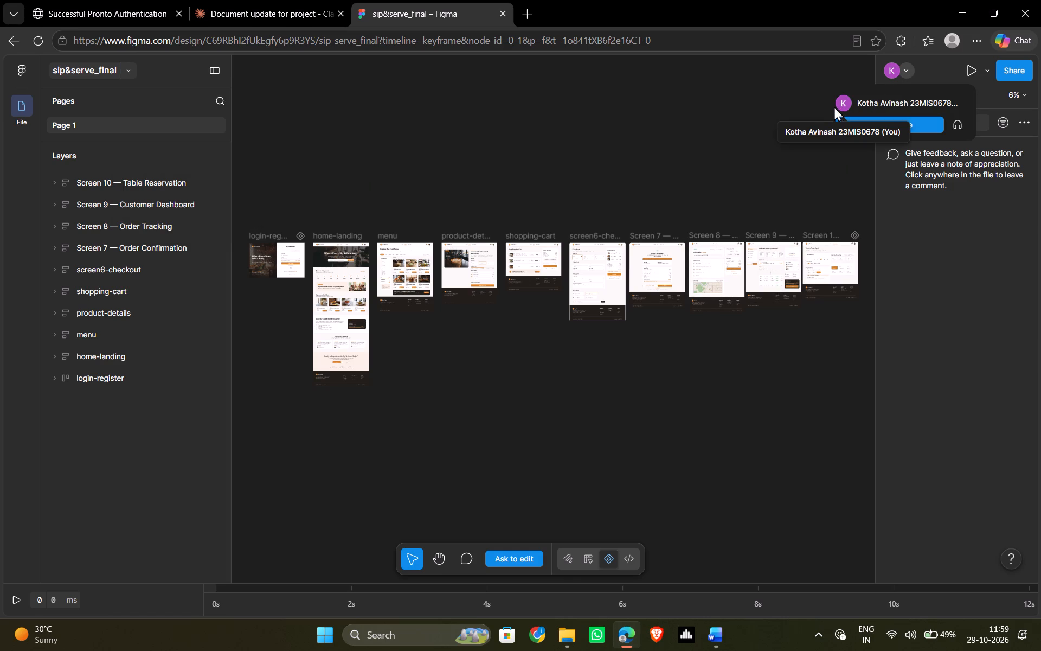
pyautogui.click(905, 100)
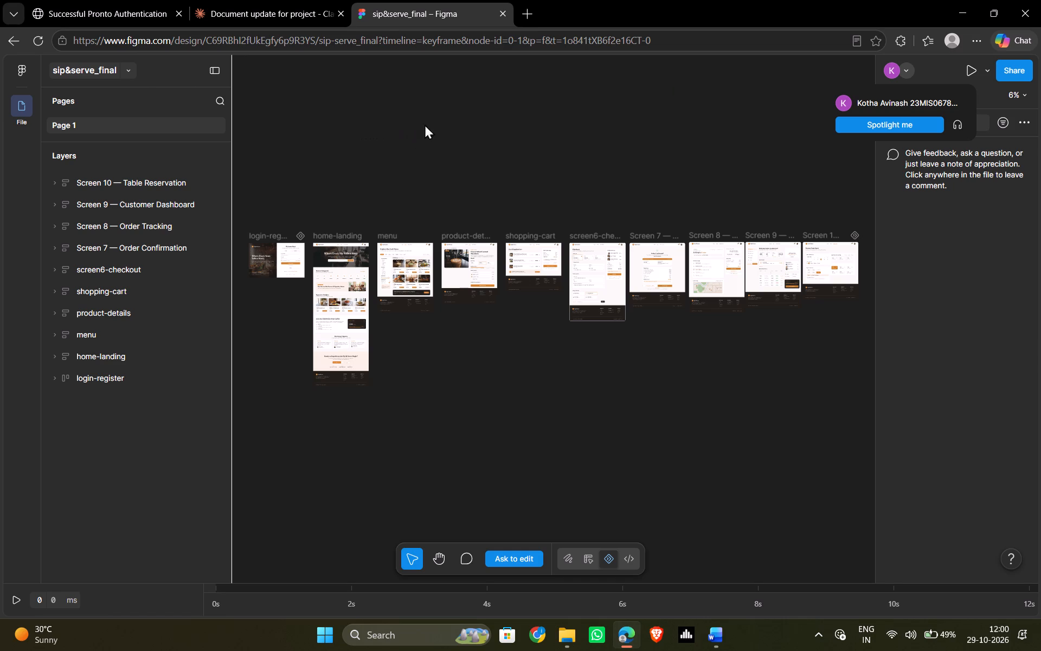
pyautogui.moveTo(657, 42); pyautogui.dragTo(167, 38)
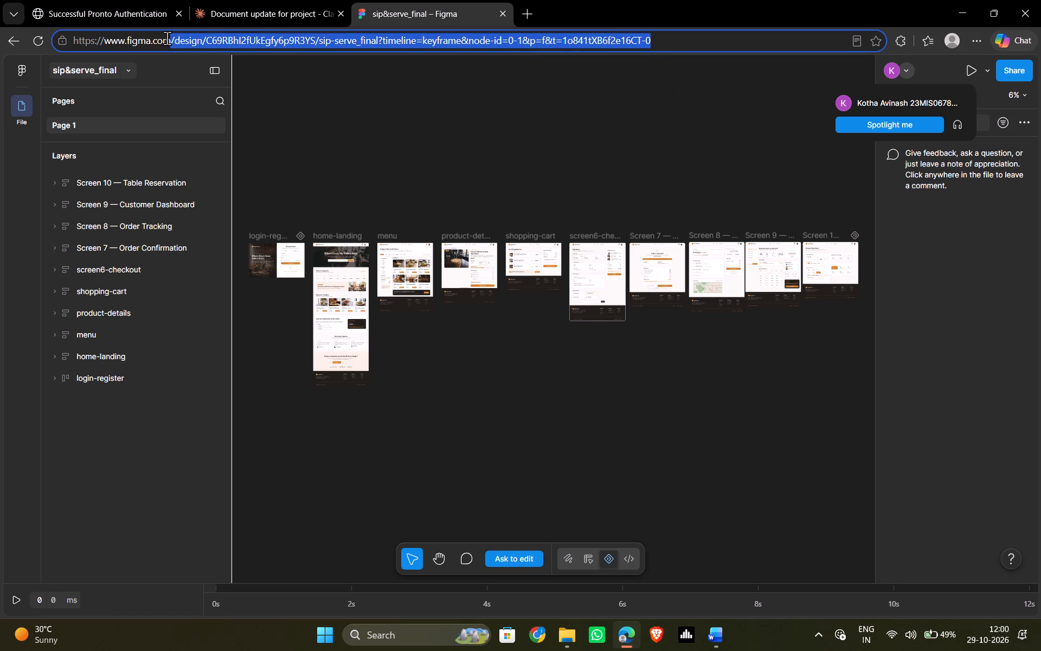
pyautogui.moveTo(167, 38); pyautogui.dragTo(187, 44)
# Leave the sip&serve_final file for the Figma file browser and switch to the second listed account.
pyautogui.click(29, 72)
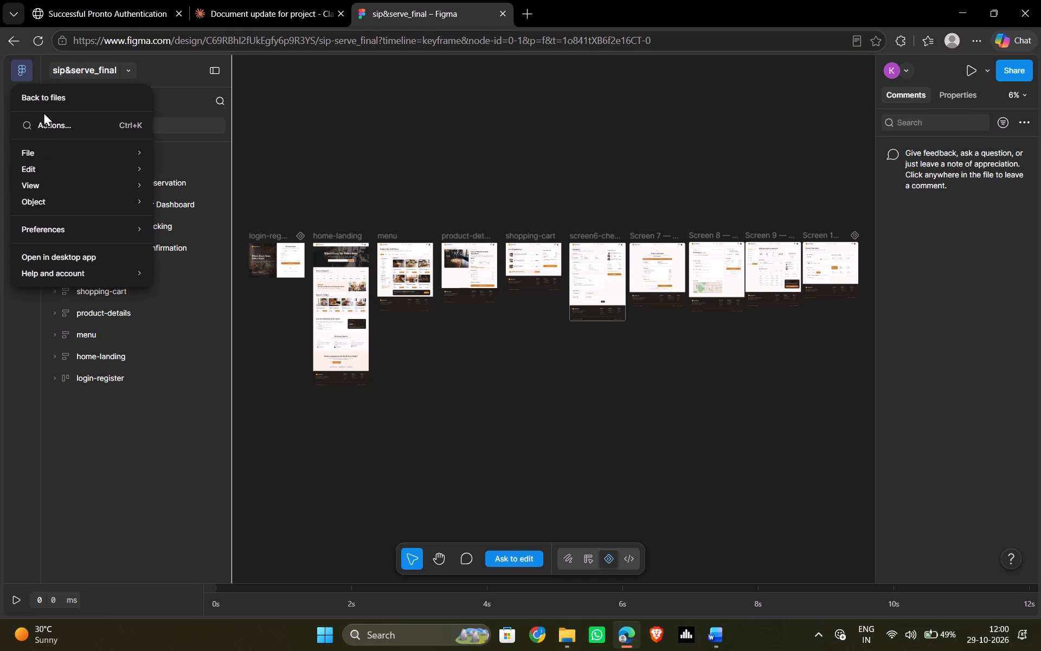
pyautogui.click(41, 99)
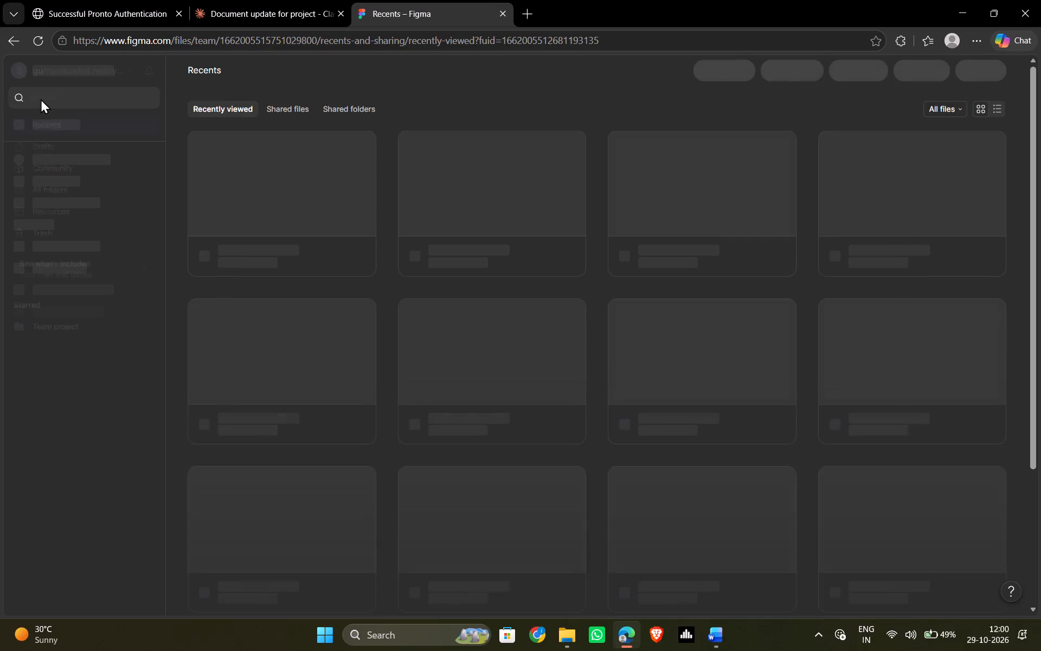
pyautogui.click(69, 66)
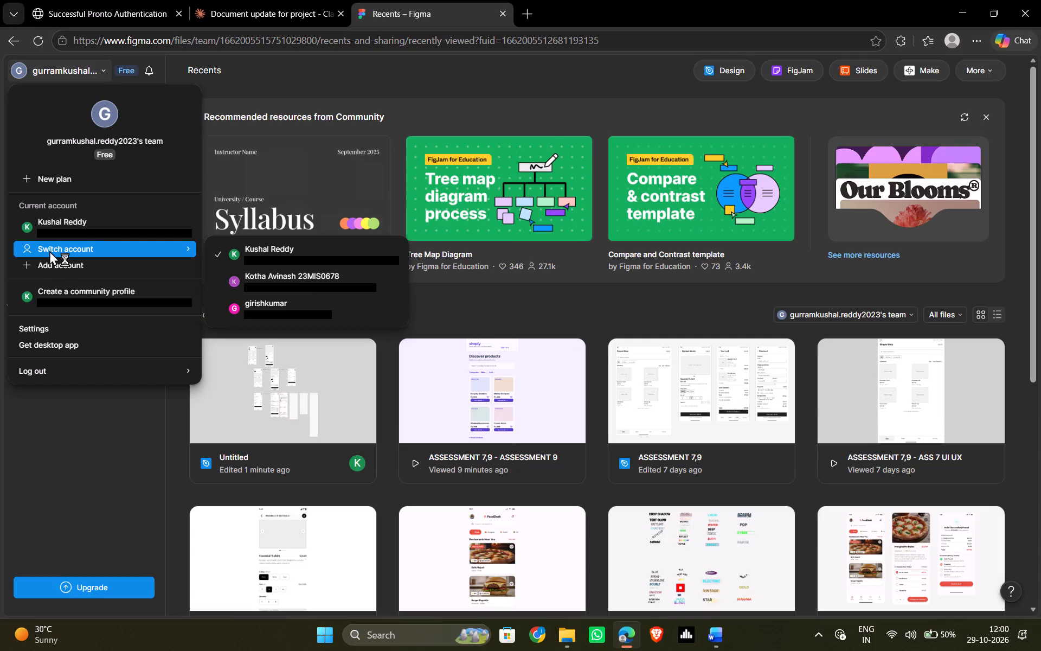
pyautogui.click(49, 251)
pyautogui.click(242, 274)
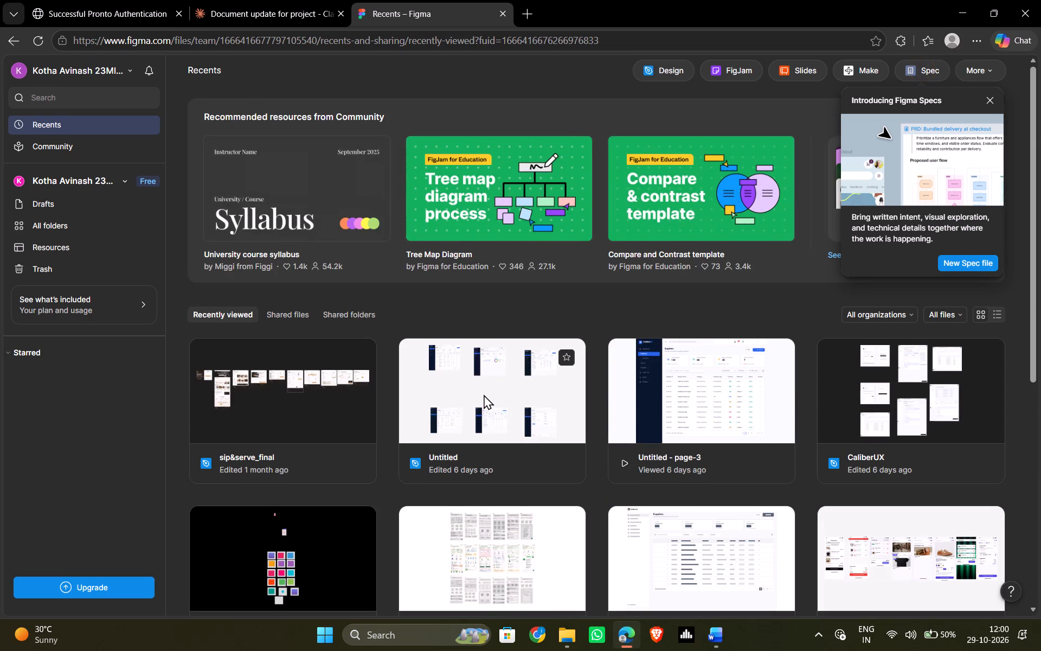
# Open the recent Untitled design file edited 6 days ago and find the low-fidelity desktop screens on page2.
pyautogui.scroll(-1, 484, 394)
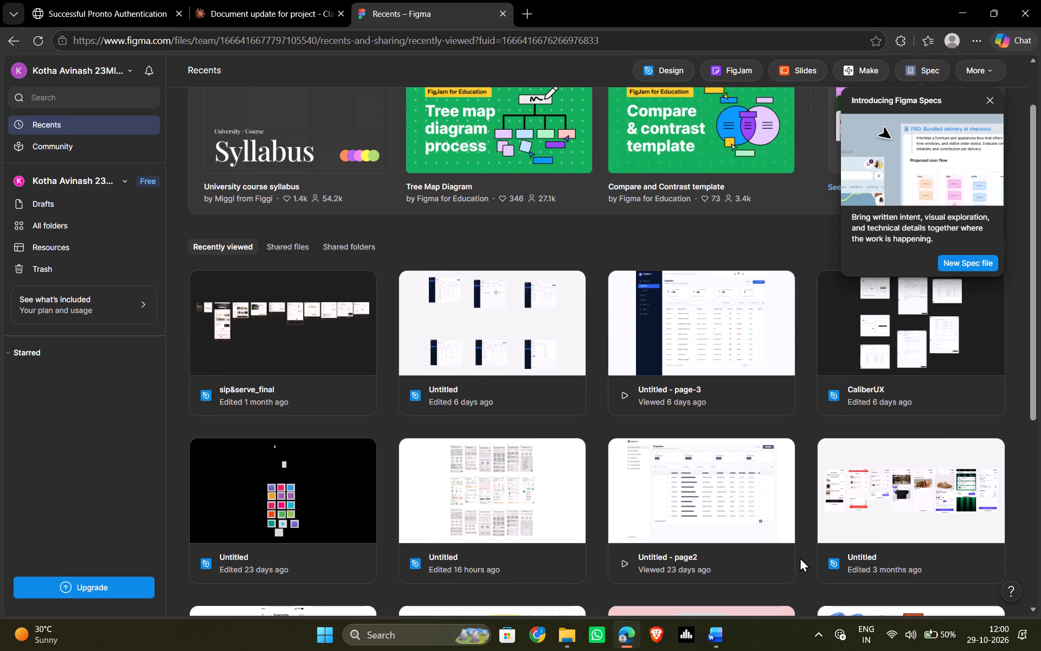
pyautogui.doubleClick(462, 348)
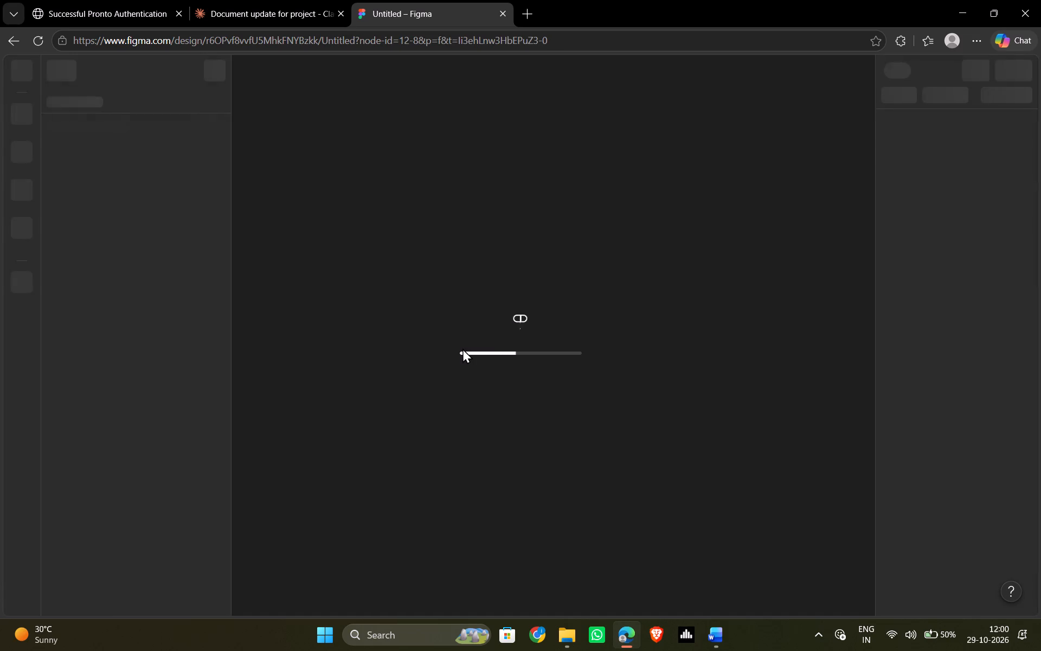
pyautogui.click(108, 165)
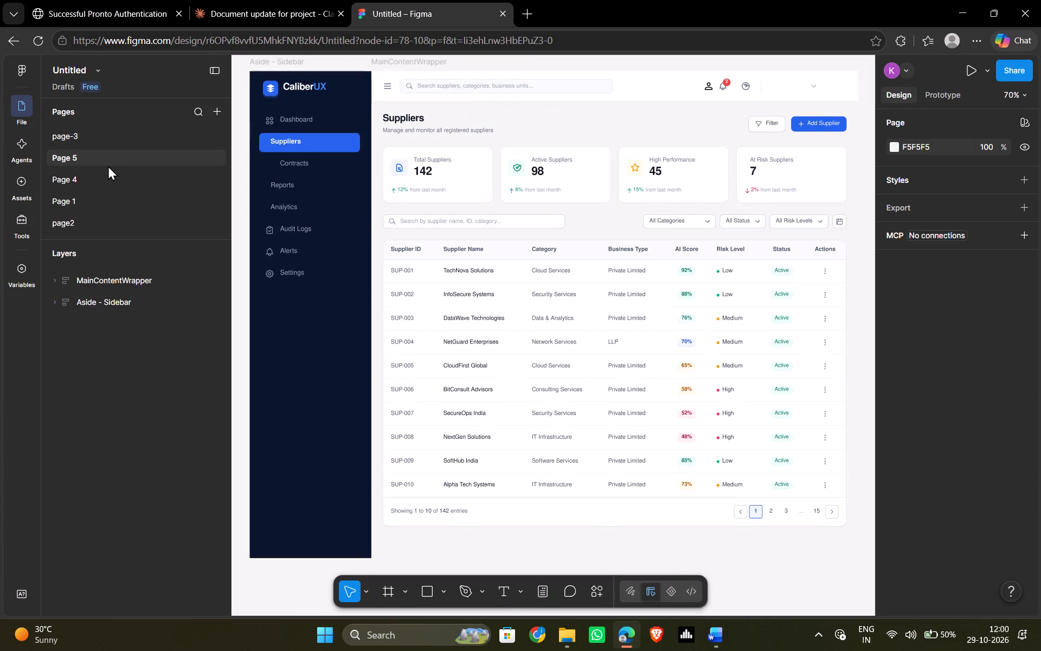
pyautogui.click(98, 175)
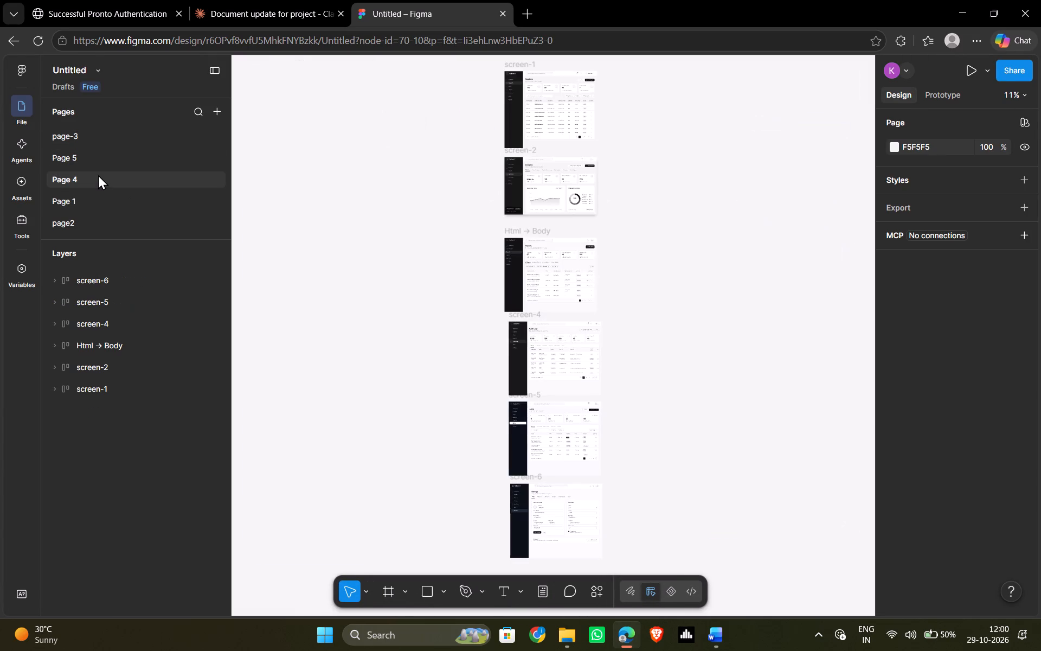
pyautogui.scroll(1, 538, 208)
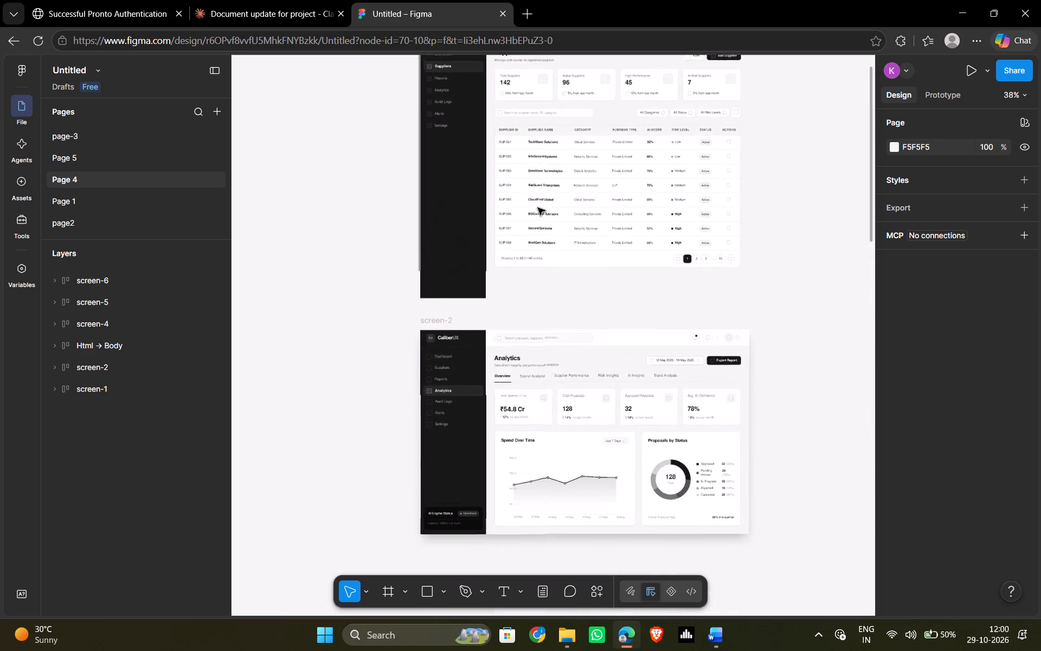
pyautogui.click(72, 197)
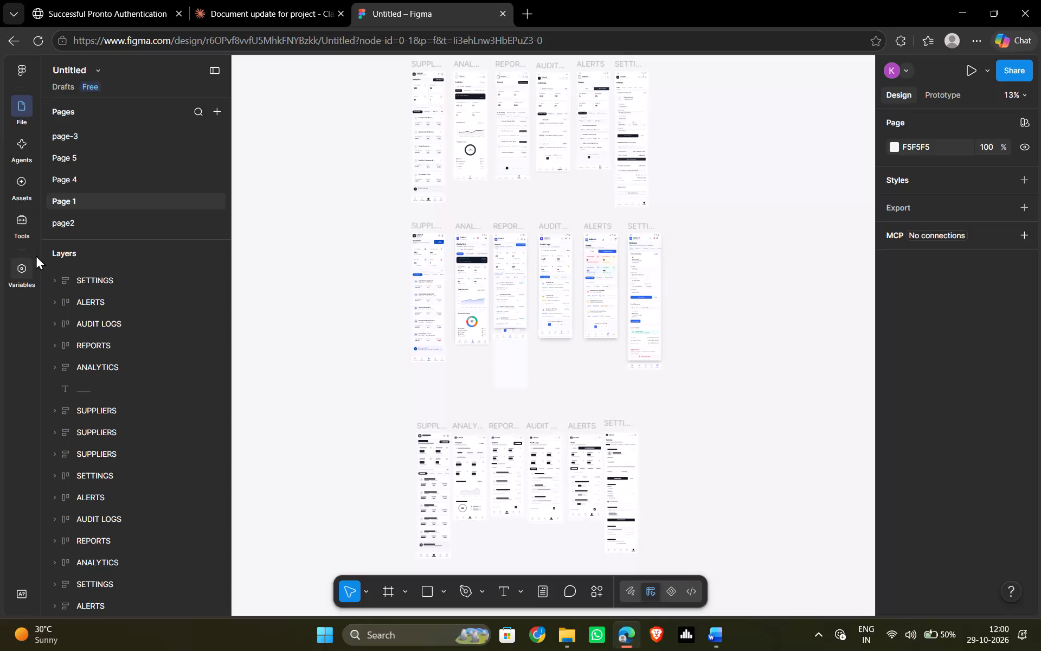
pyautogui.click(85, 218)
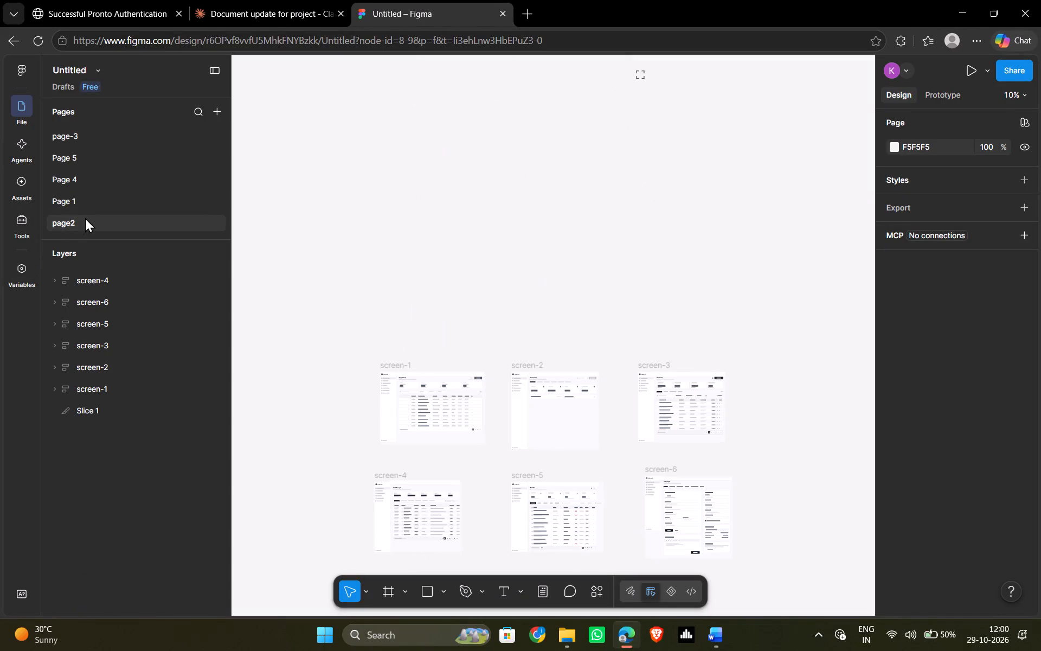
pyautogui.scroll(-2, 486, 340)
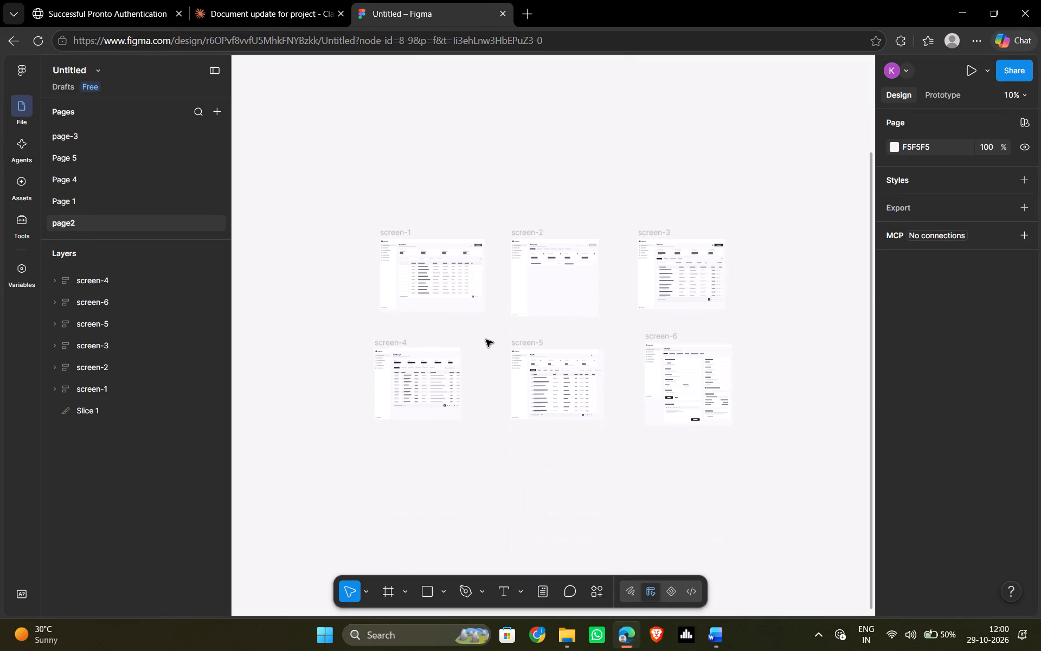
pyautogui.hscroll(-1, 486, 340)
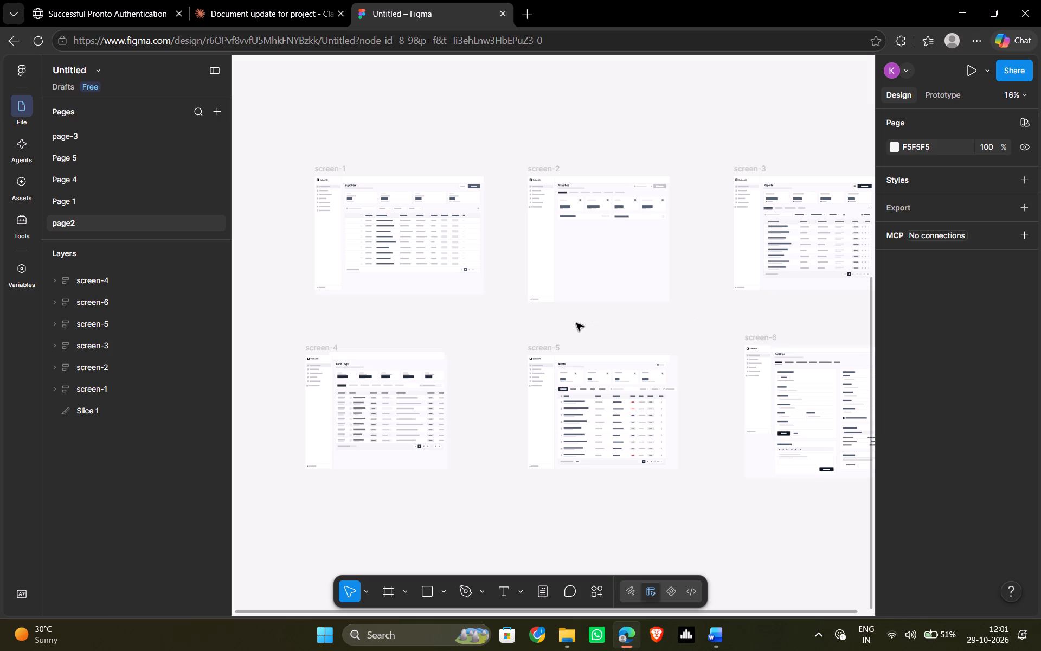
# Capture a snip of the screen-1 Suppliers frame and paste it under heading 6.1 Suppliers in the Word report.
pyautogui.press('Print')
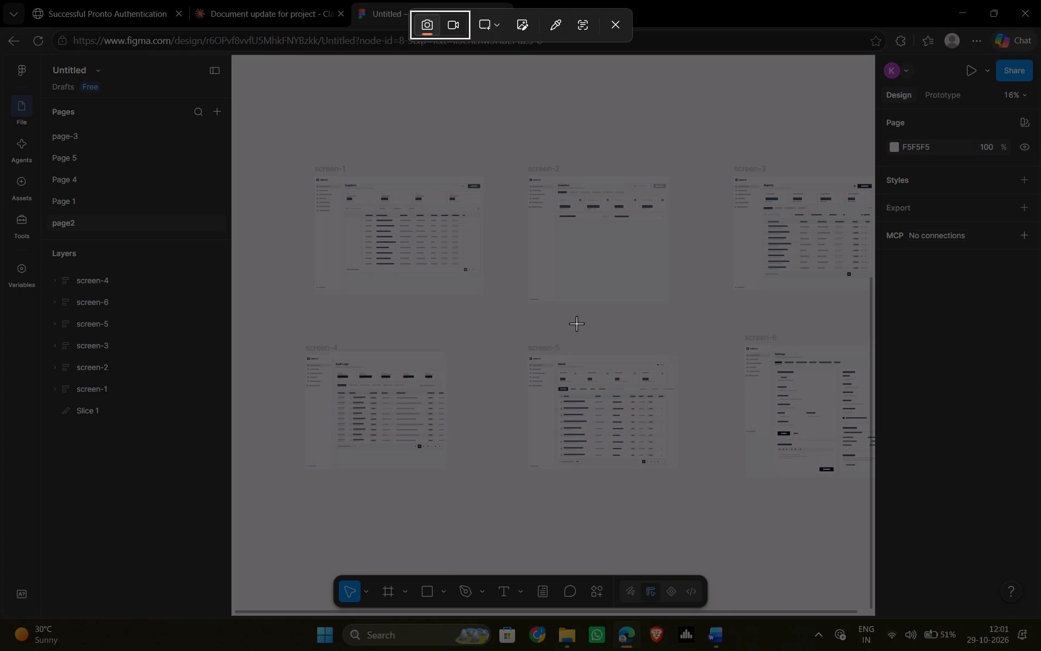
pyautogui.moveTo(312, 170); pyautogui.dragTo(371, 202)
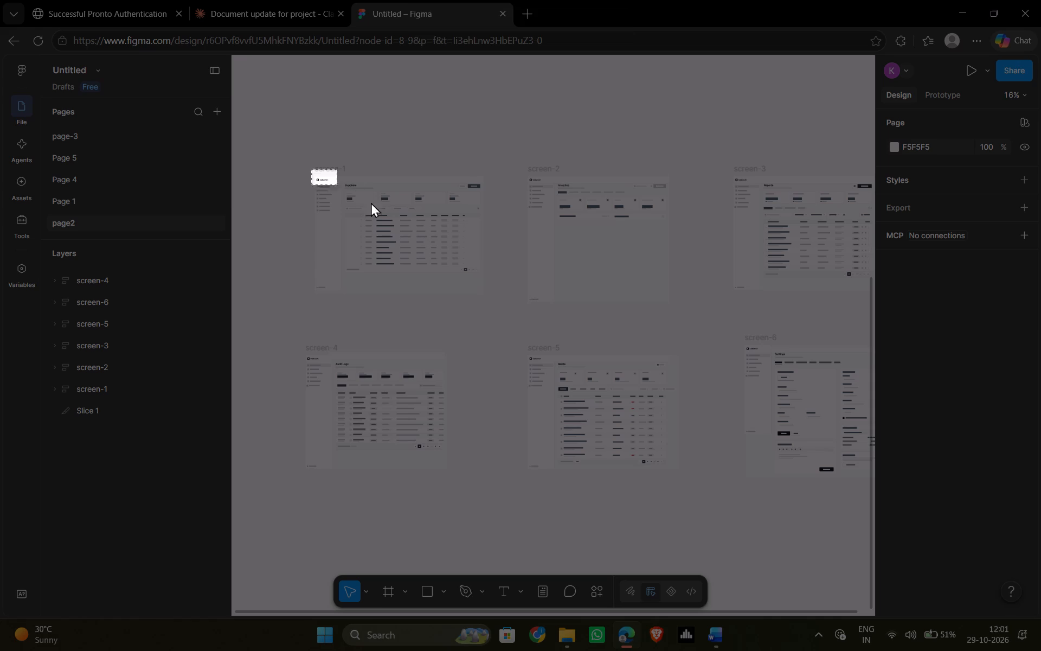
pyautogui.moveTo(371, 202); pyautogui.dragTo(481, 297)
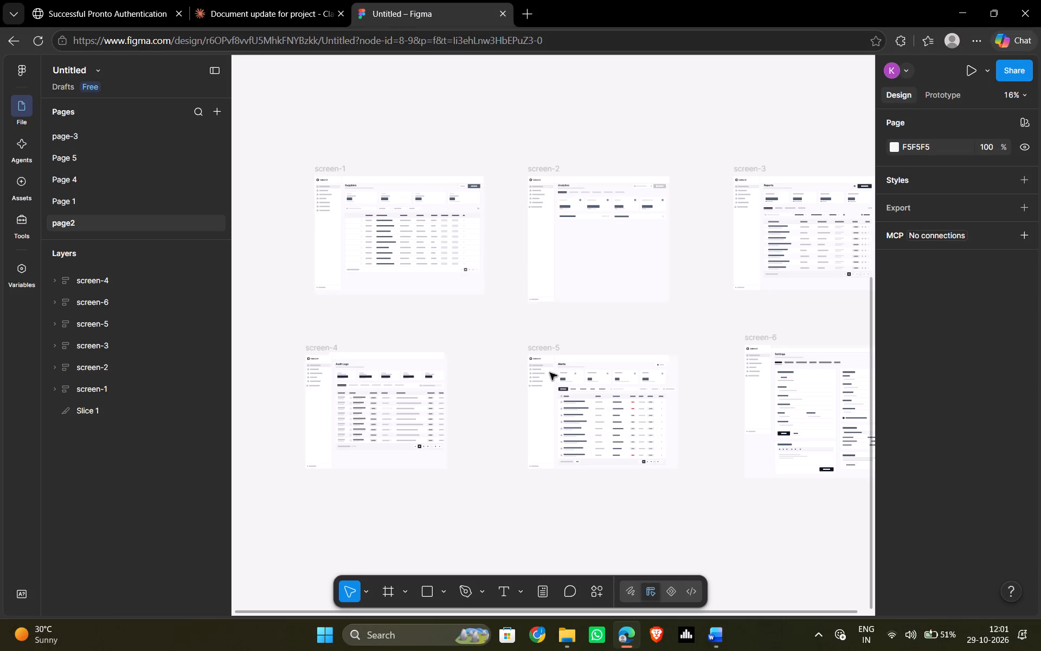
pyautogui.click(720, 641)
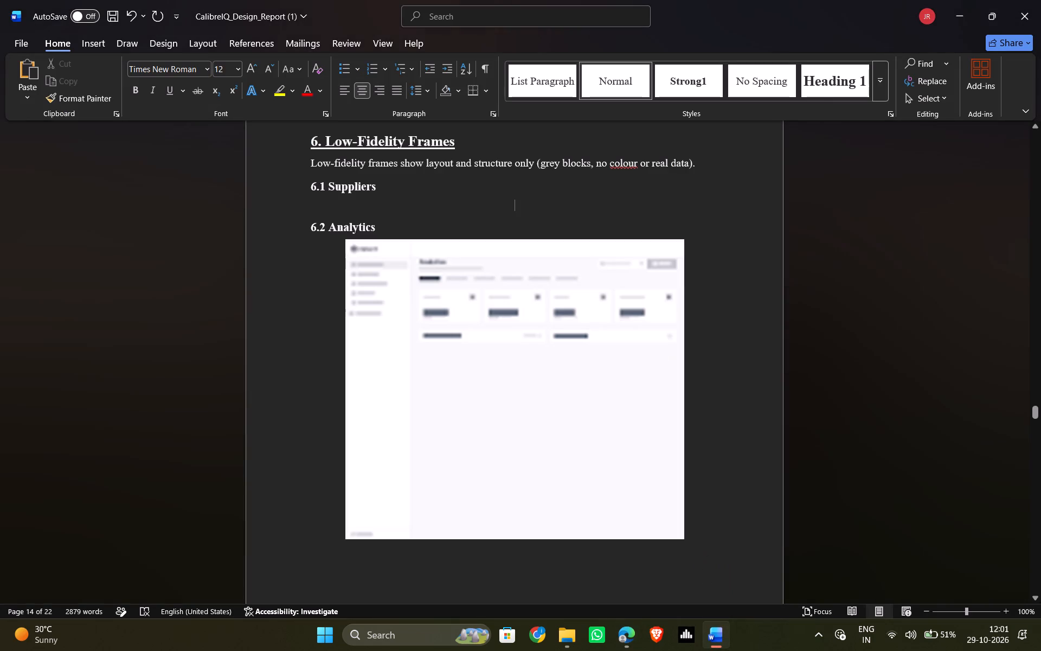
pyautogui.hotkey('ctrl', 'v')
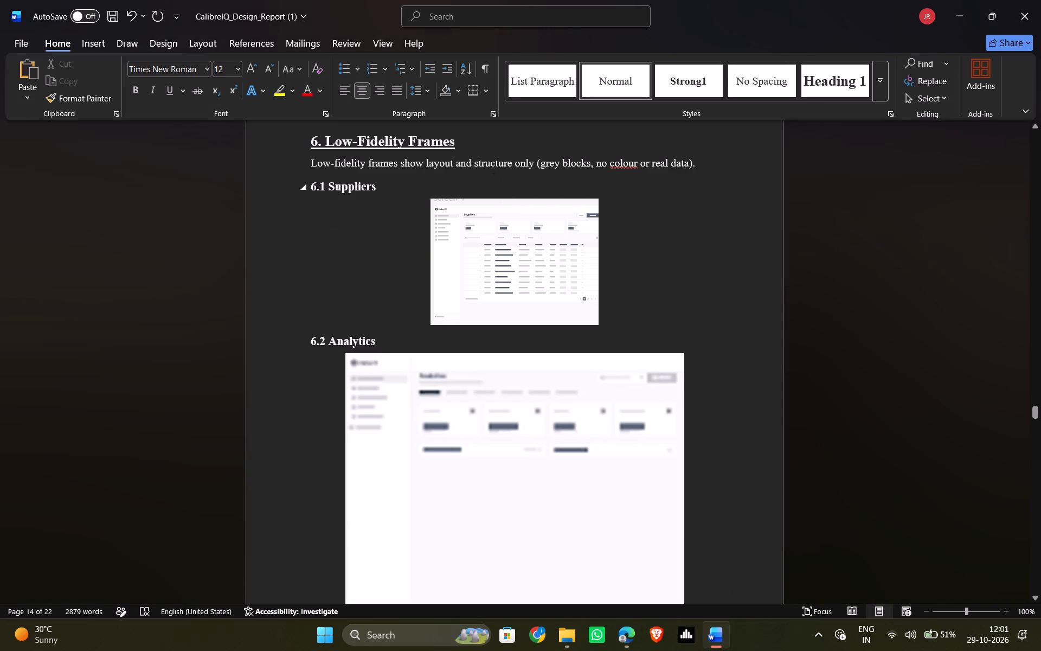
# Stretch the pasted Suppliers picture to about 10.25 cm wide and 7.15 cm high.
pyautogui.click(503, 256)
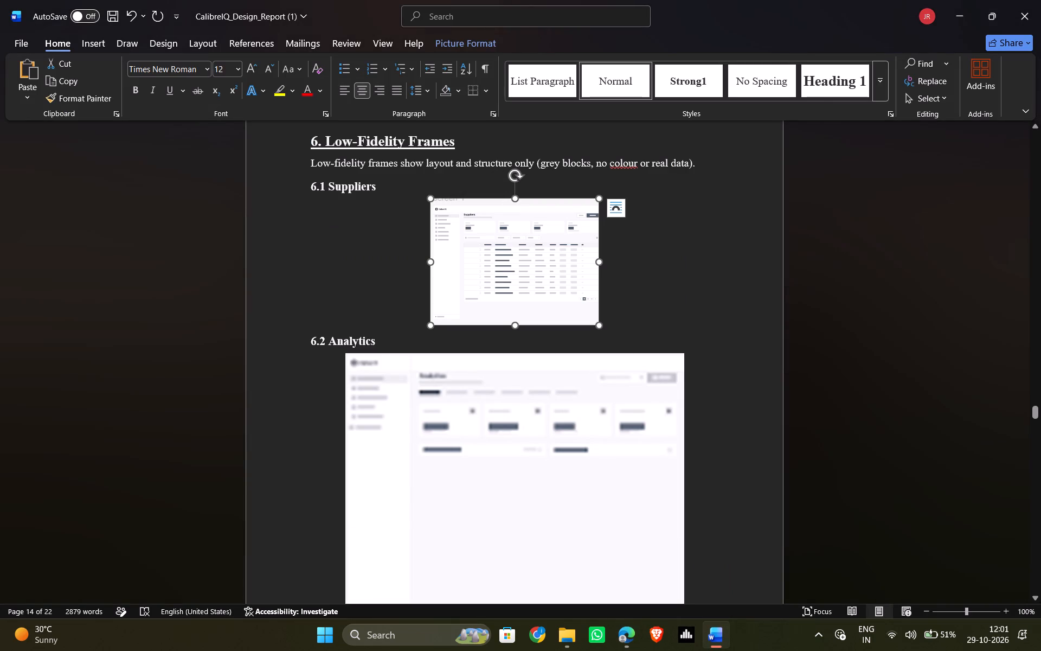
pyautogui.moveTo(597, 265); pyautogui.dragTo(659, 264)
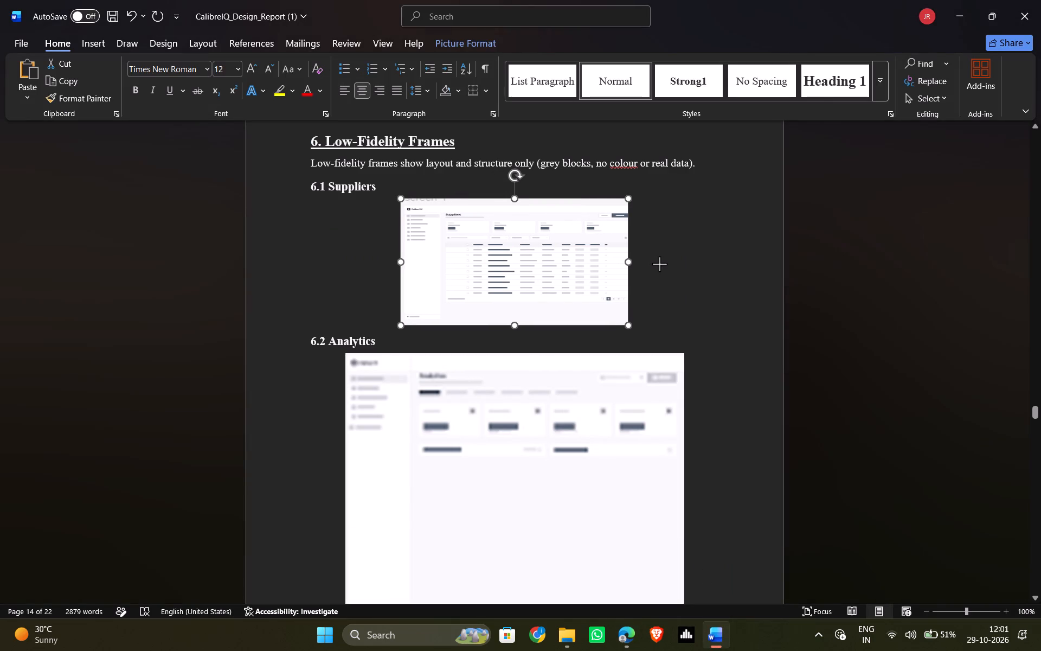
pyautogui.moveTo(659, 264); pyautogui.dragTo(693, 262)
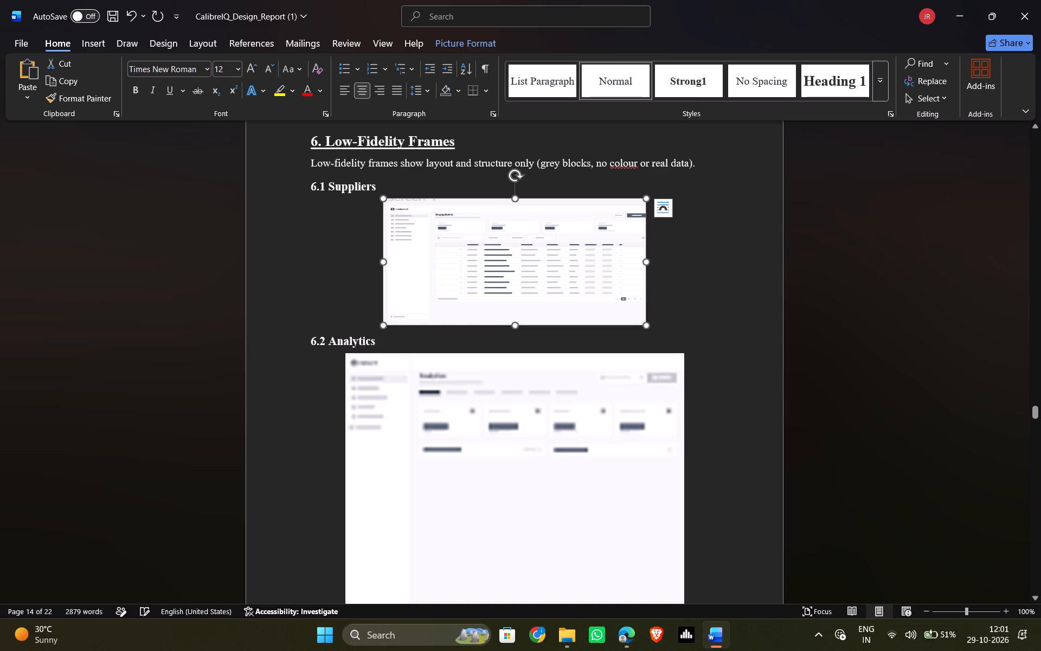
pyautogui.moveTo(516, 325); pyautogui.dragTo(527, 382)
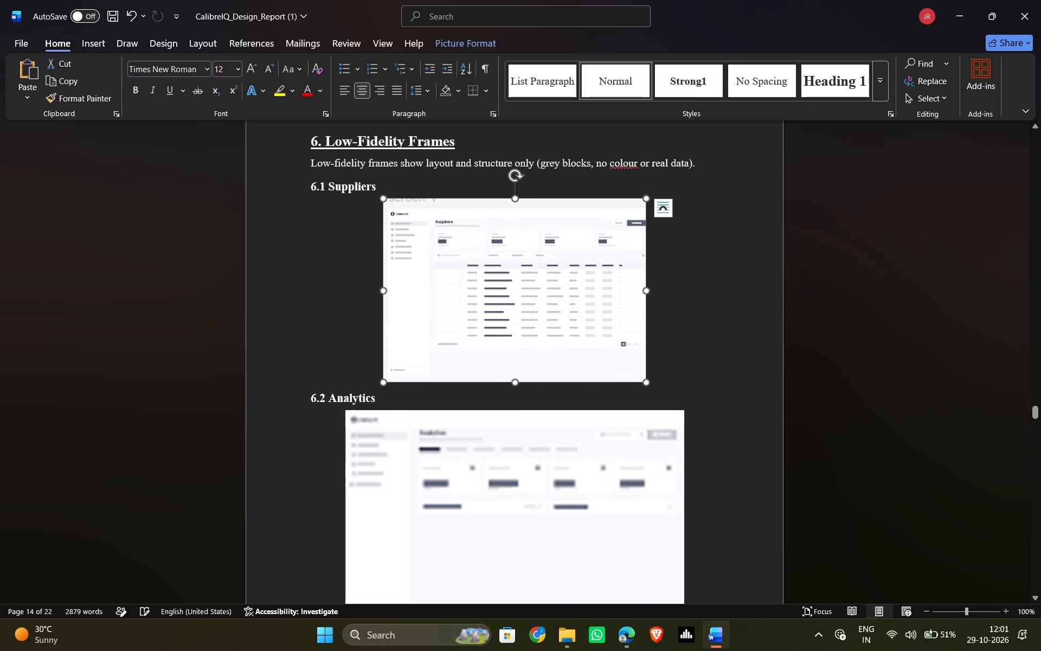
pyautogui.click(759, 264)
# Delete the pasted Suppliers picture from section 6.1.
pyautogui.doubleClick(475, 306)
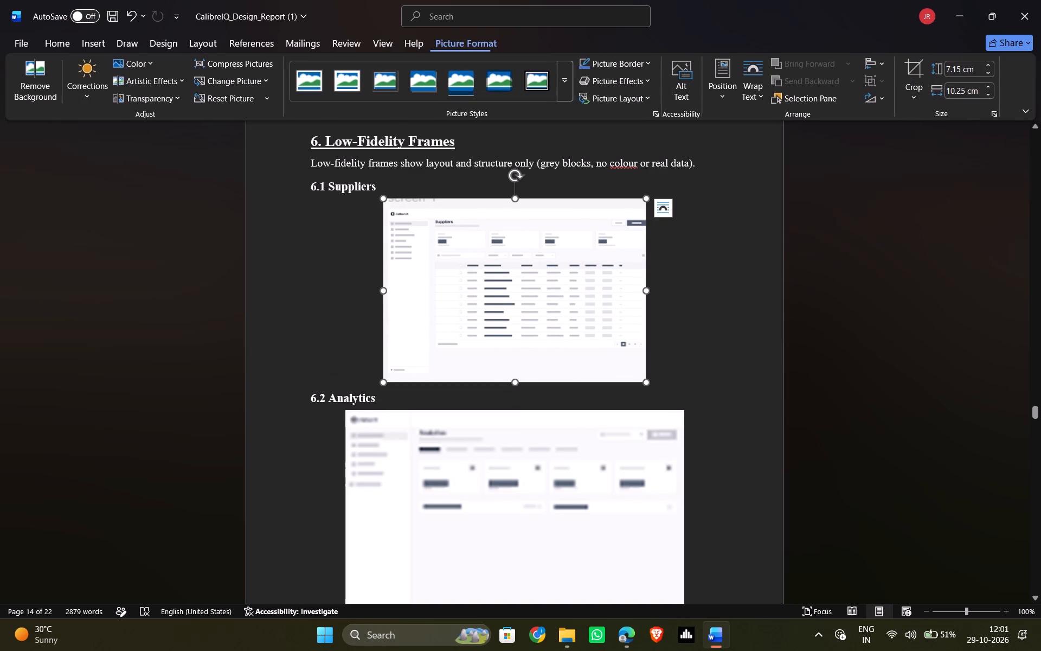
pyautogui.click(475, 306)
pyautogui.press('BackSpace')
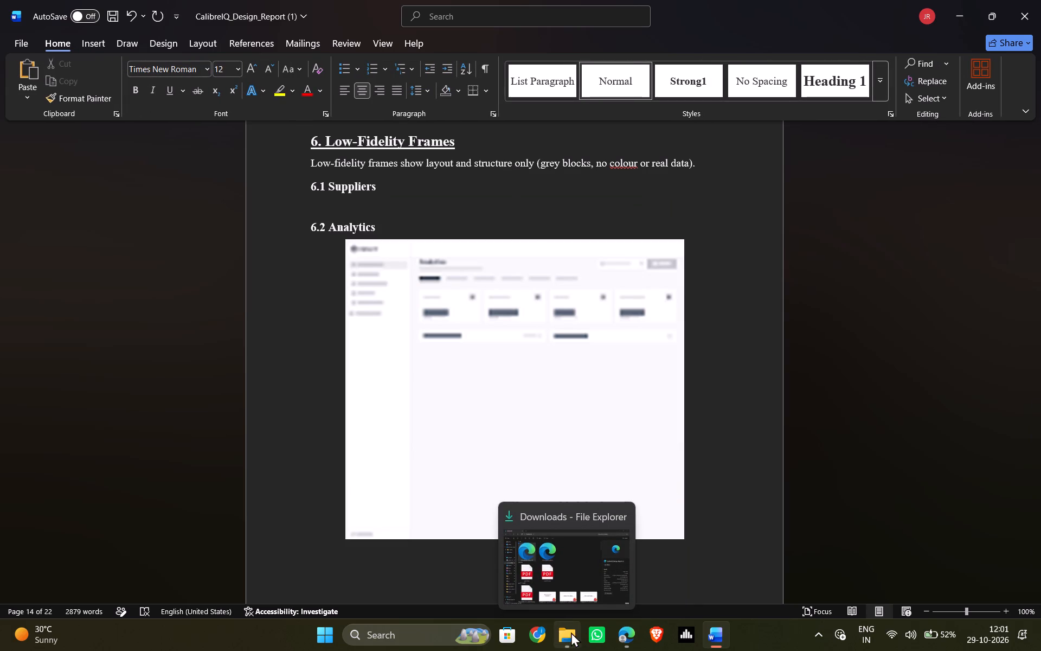
# Capture a tight snip of the screen-1 Suppliers frame in Figma and paste it under heading 6.1 Suppliers in the Word report.
pyautogui.click(636, 571)
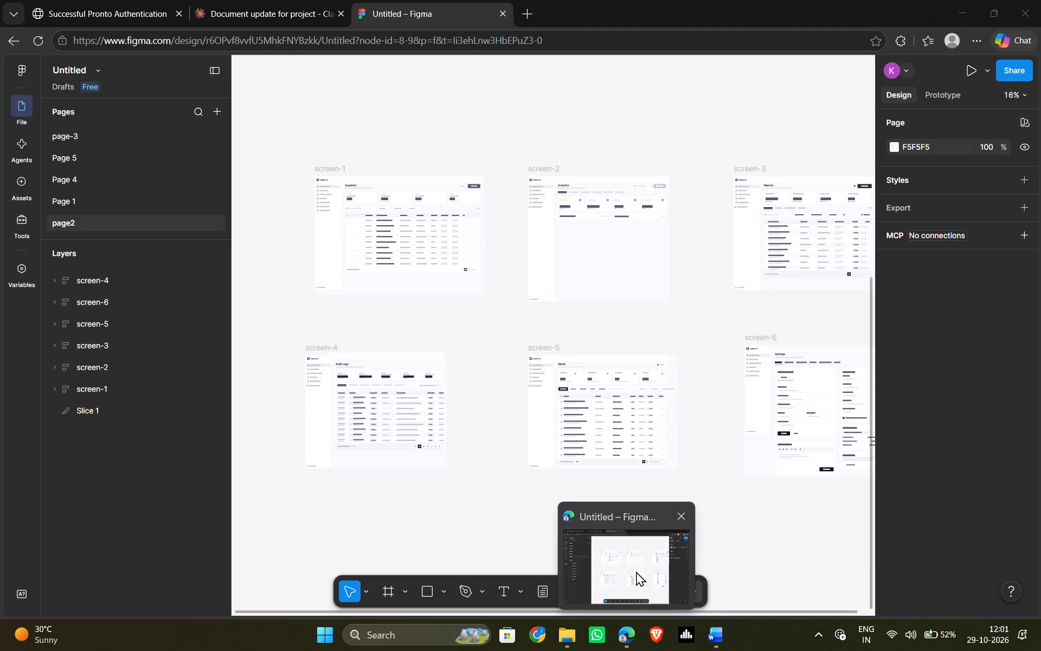
pyautogui.scroll(1, 458, 283)
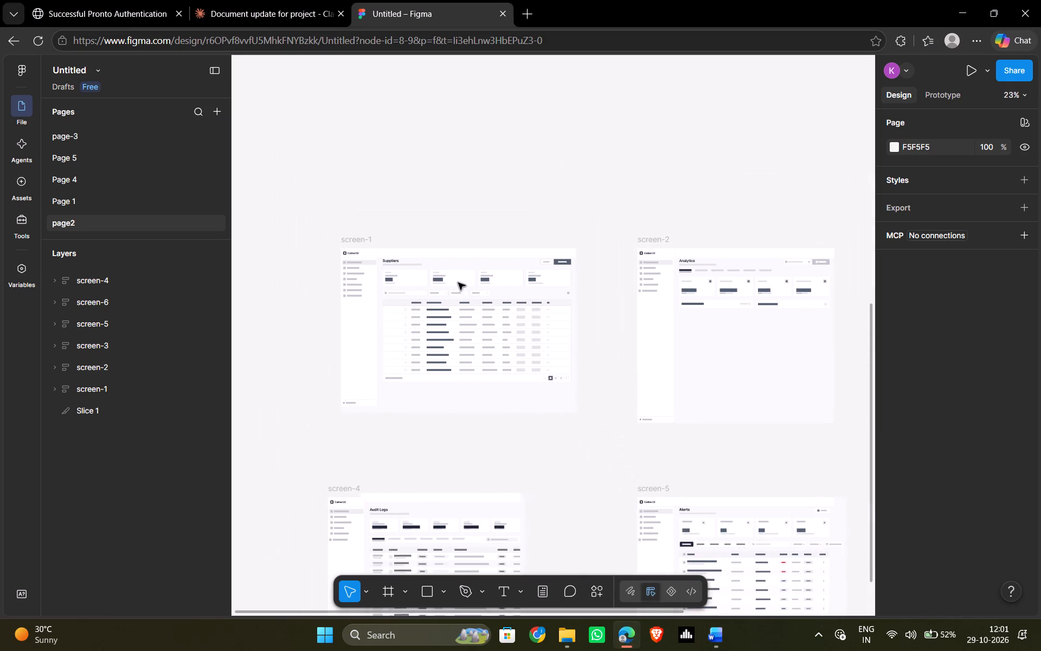
pyautogui.scroll(1, 458, 283)
pyautogui.scroll(-1, 458, 283)
pyautogui.scroll(1, 458, 283)
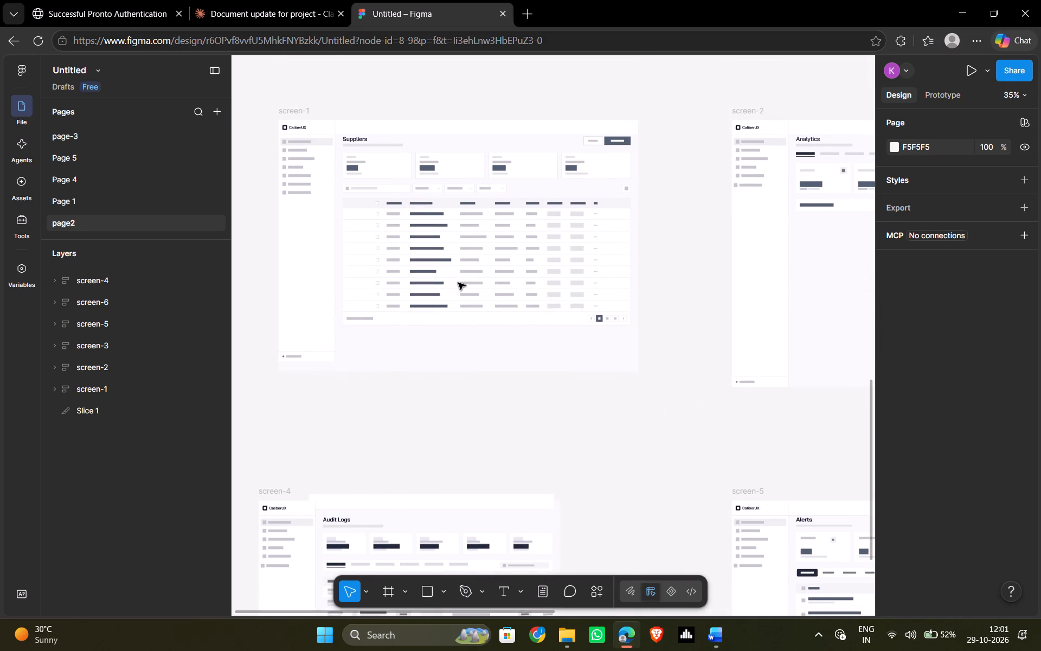
pyautogui.scroll(1, 458, 283)
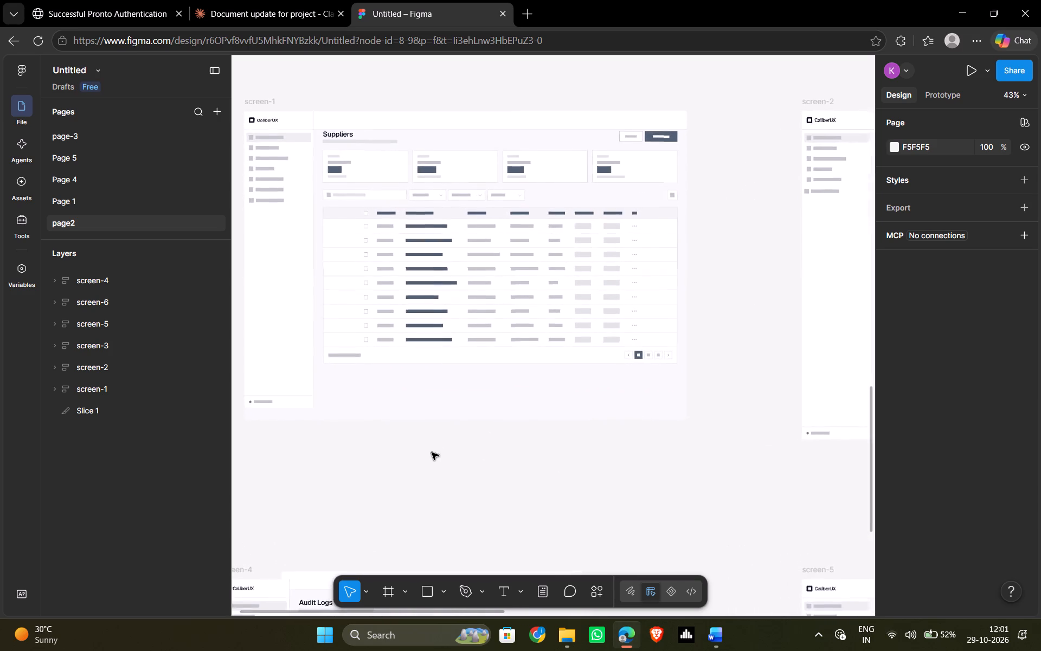
pyautogui.hscroll(1, 432, 452)
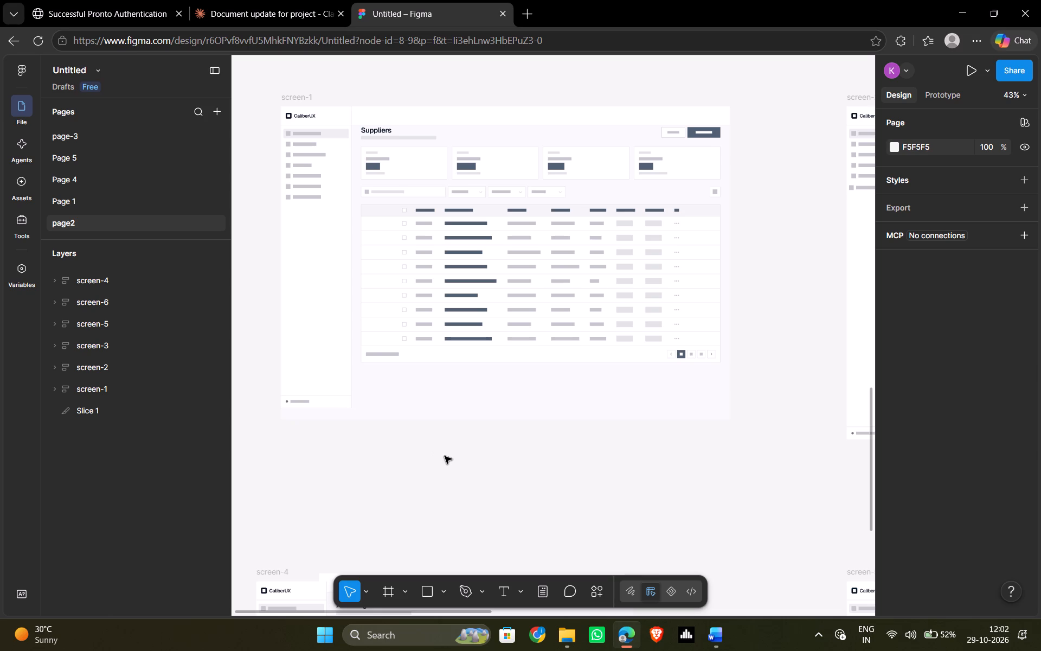
pyautogui.press('Print')
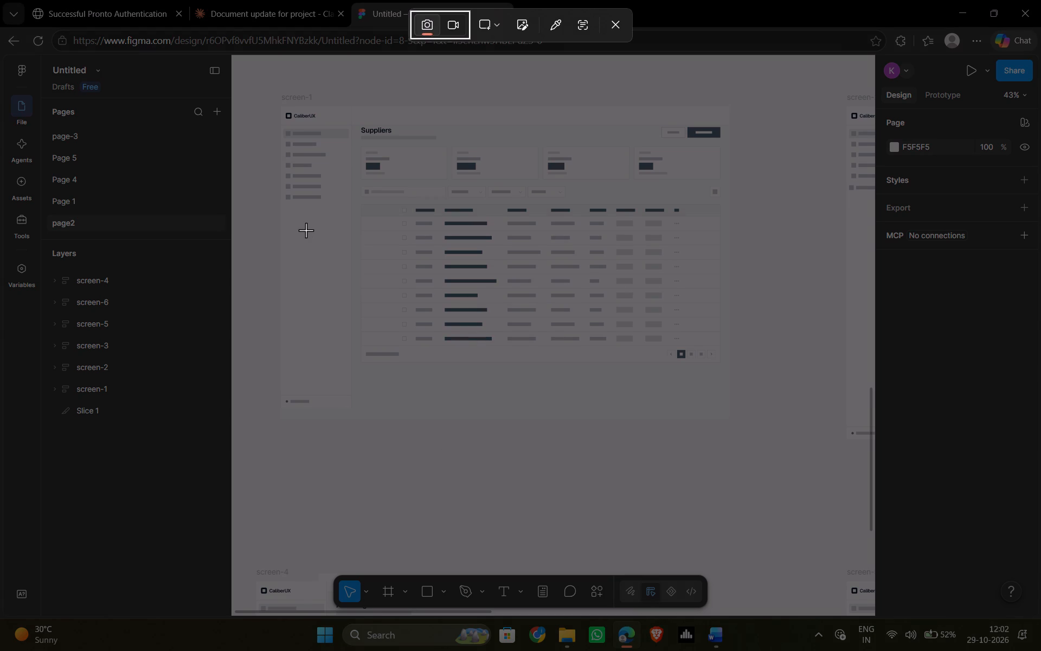
pyautogui.moveTo(278, 105); pyautogui.dragTo(280, 105)
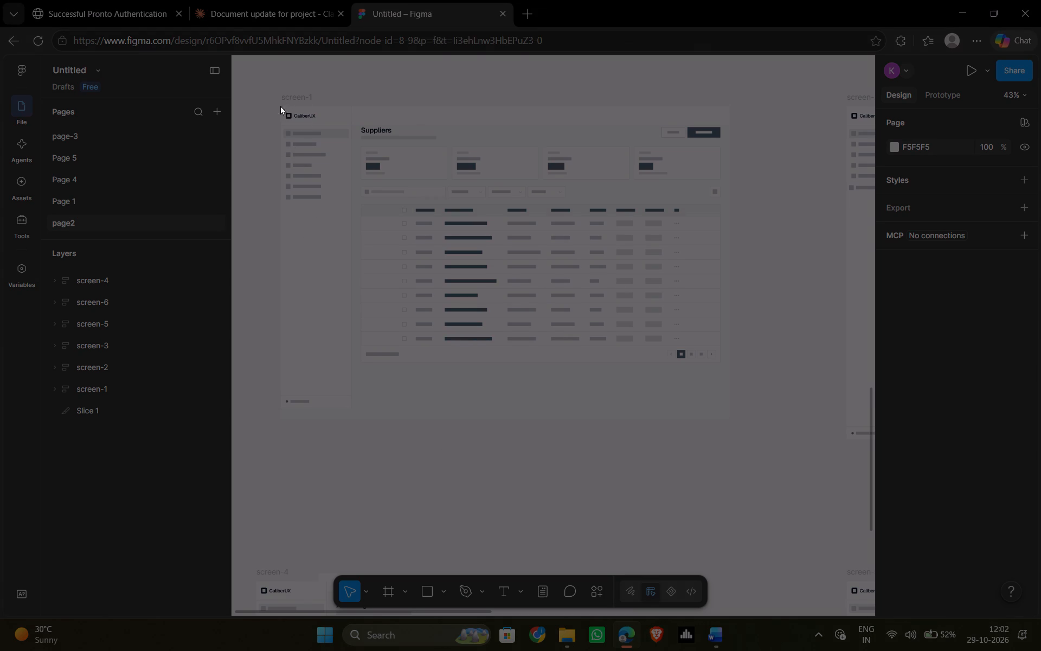
pyautogui.moveTo(280, 105); pyautogui.dragTo(763, 480)
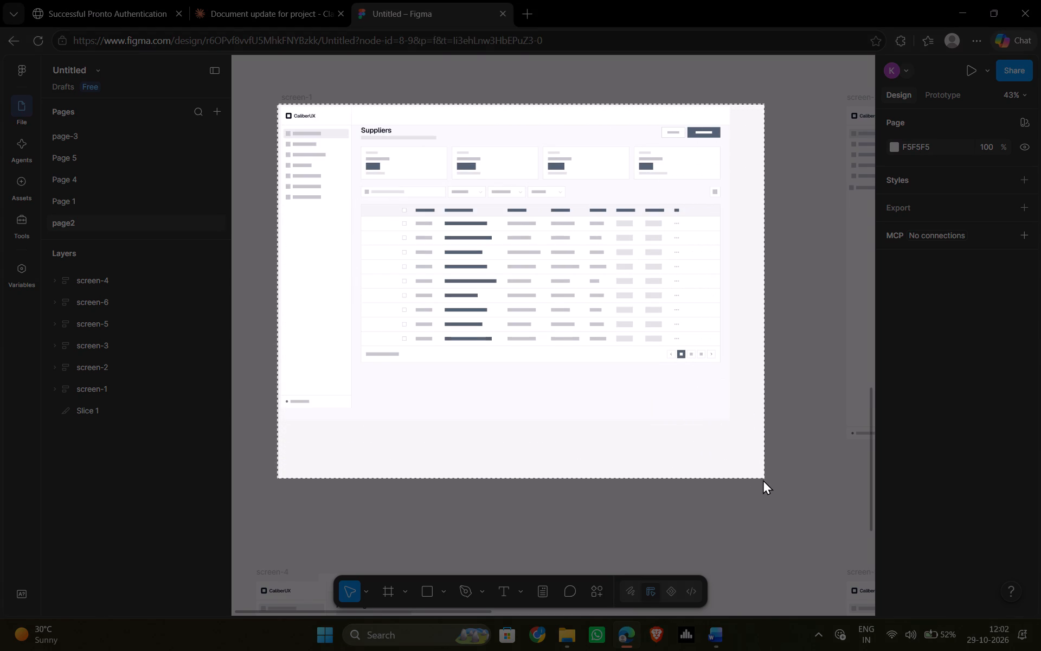
pyautogui.moveTo(763, 480); pyautogui.dragTo(746, 469)
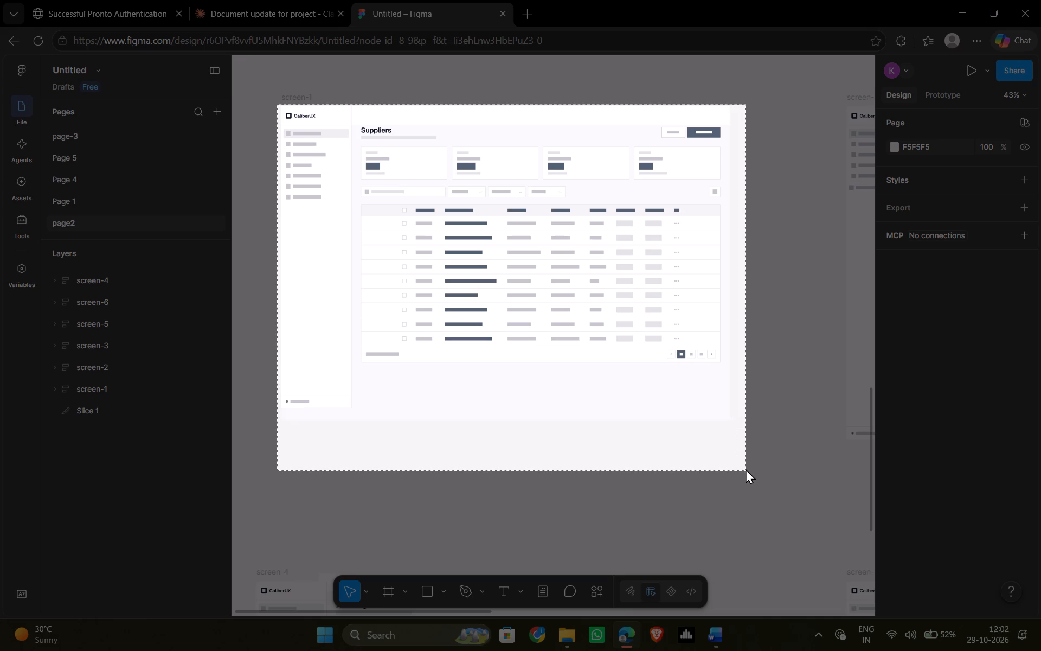
pyautogui.moveTo(746, 469); pyautogui.dragTo(732, 422)
pyautogui.click(708, 648)
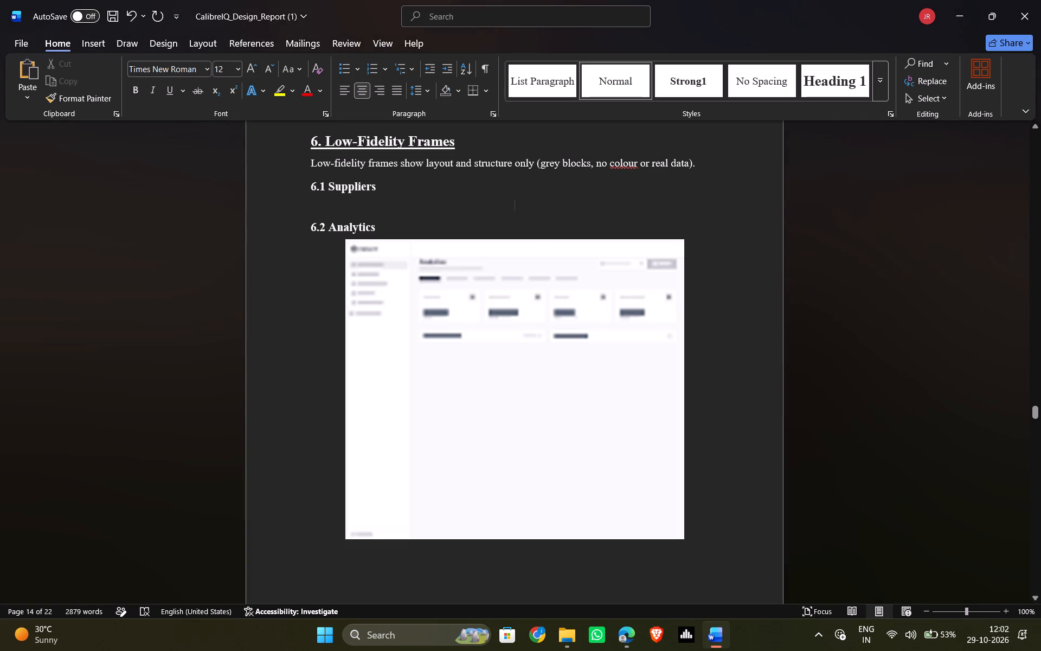
pyautogui.hotkey('ctrl', 'v')
# Reduce the height of the pasted Suppliers picture while keeping its width at the full text width.
pyautogui.scroll(-1, 531, 396)
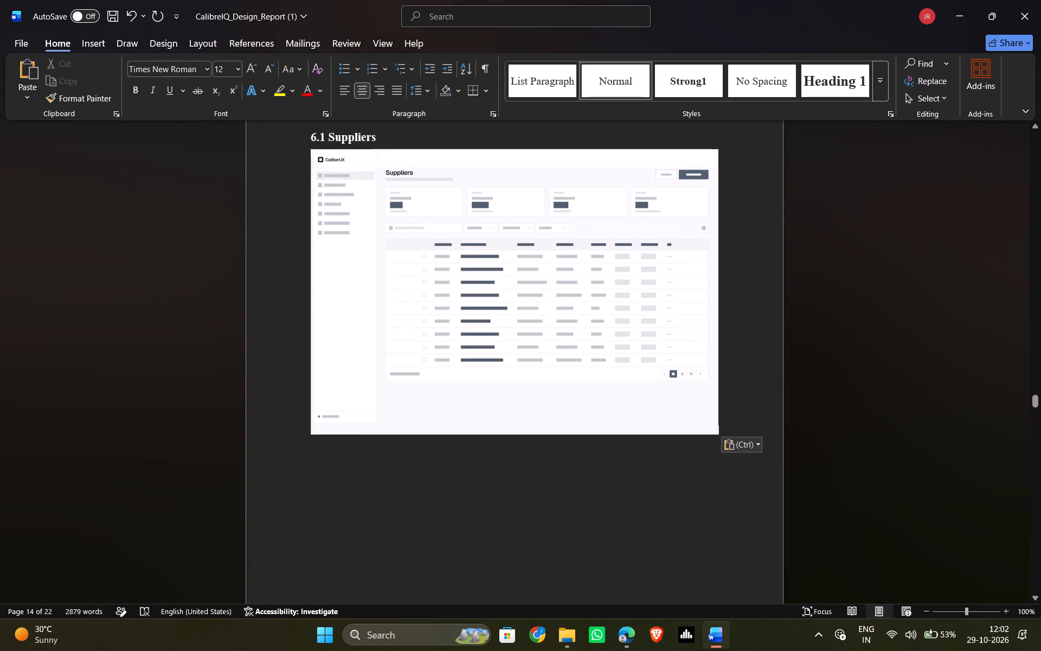
pyautogui.click(530, 378)
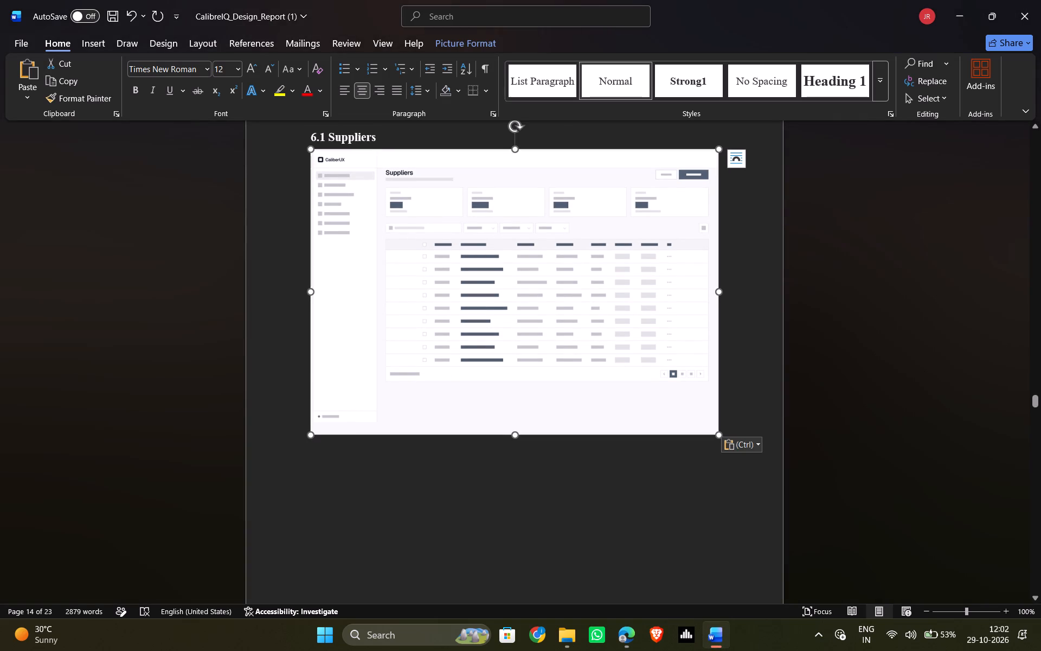
pyautogui.moveTo(514, 435); pyautogui.dragTo(515, 416)
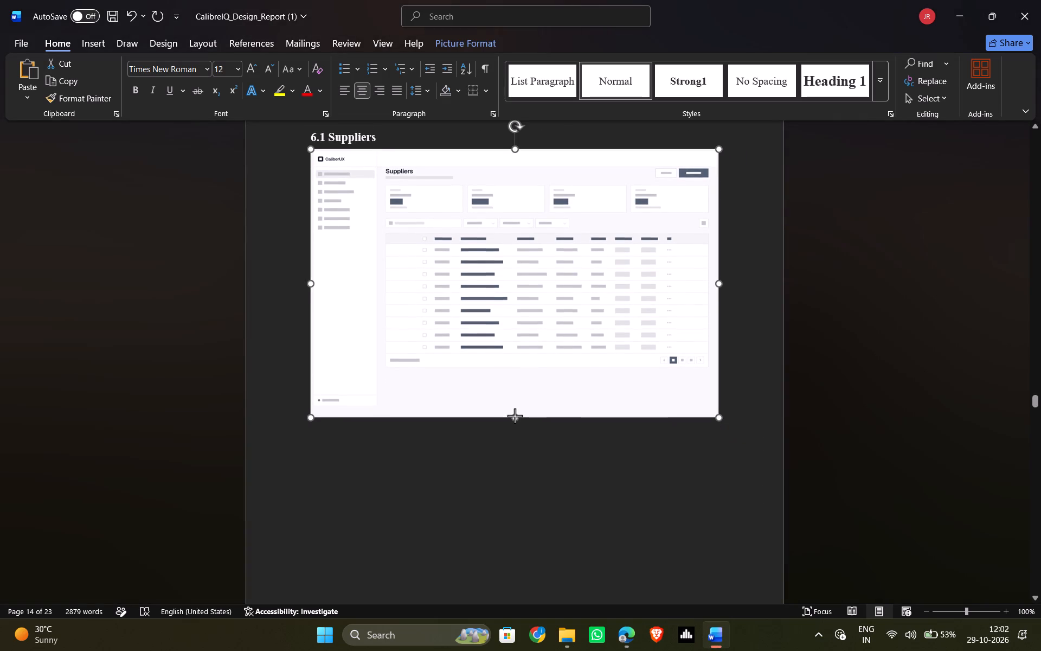
pyautogui.moveTo(515, 416); pyautogui.dragTo(513, 391)
# Pull the 6.2 Analytics heading up from the following page so it sits directly beneath the Suppliers picture.
pyautogui.scroll(1, 513, 391)
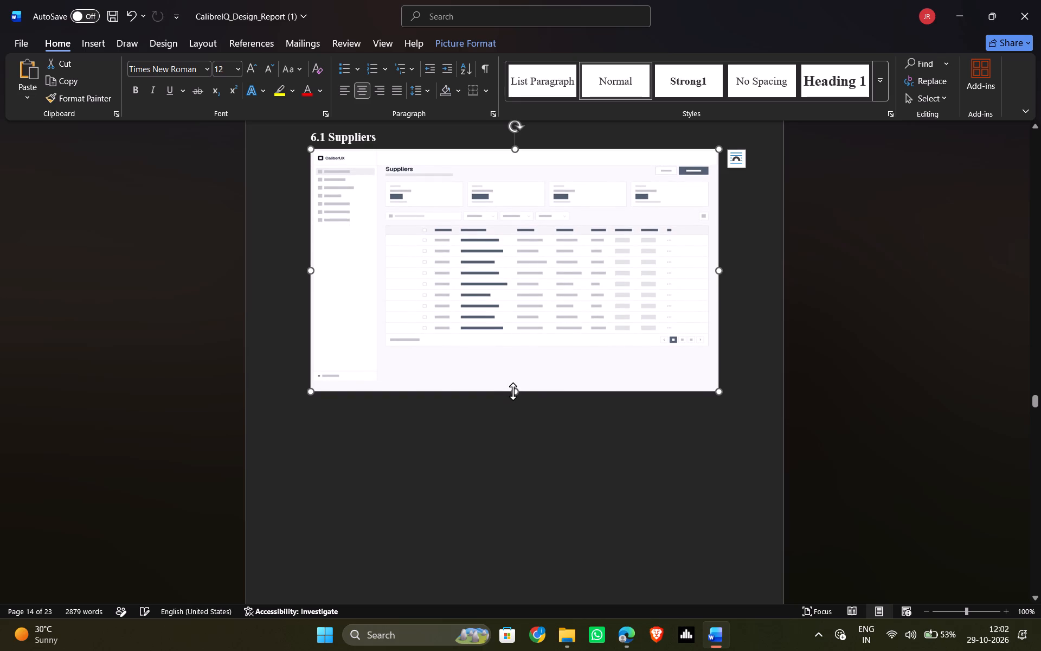
pyautogui.scroll(1, 513, 391)
pyautogui.scroll(-2, 773, 414)
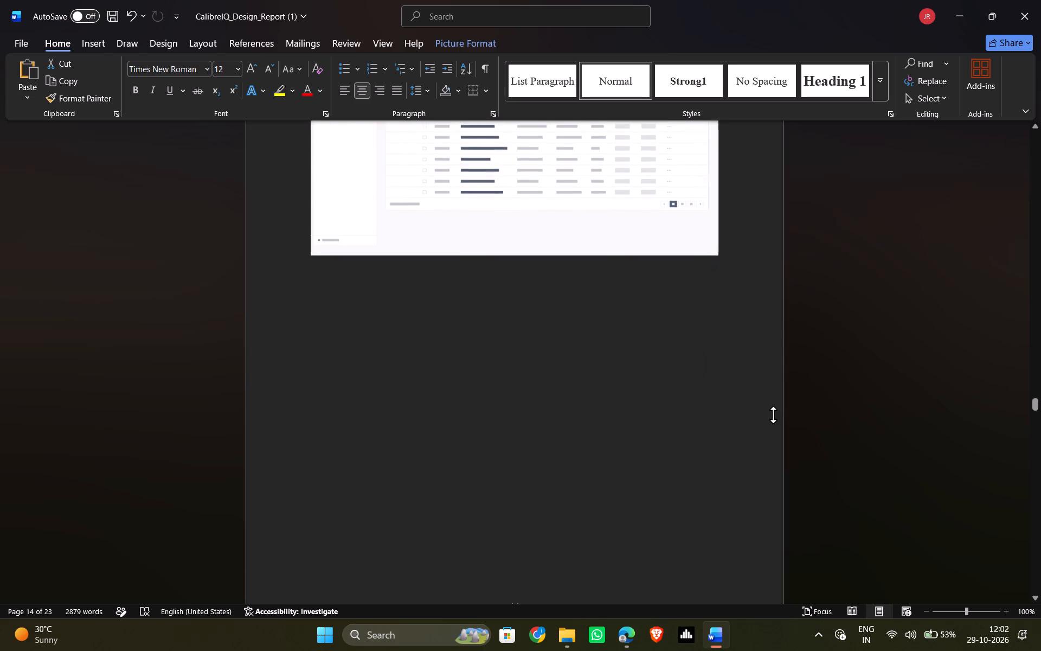
pyautogui.scroll(-3, 773, 414)
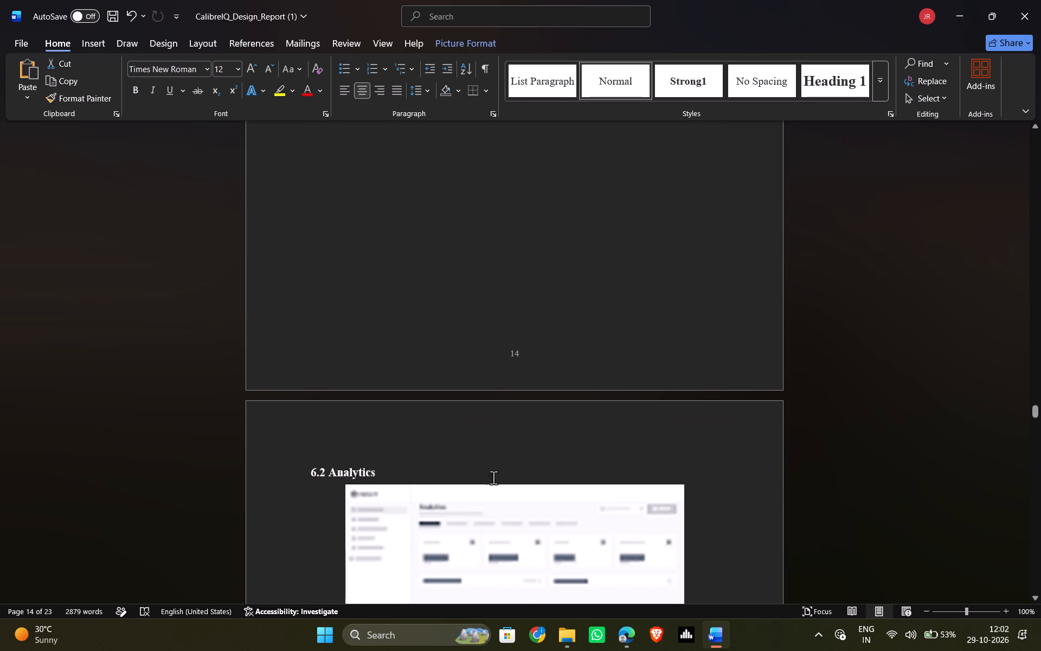
pyautogui.click(310, 474)
pyautogui.press('BackSpace')
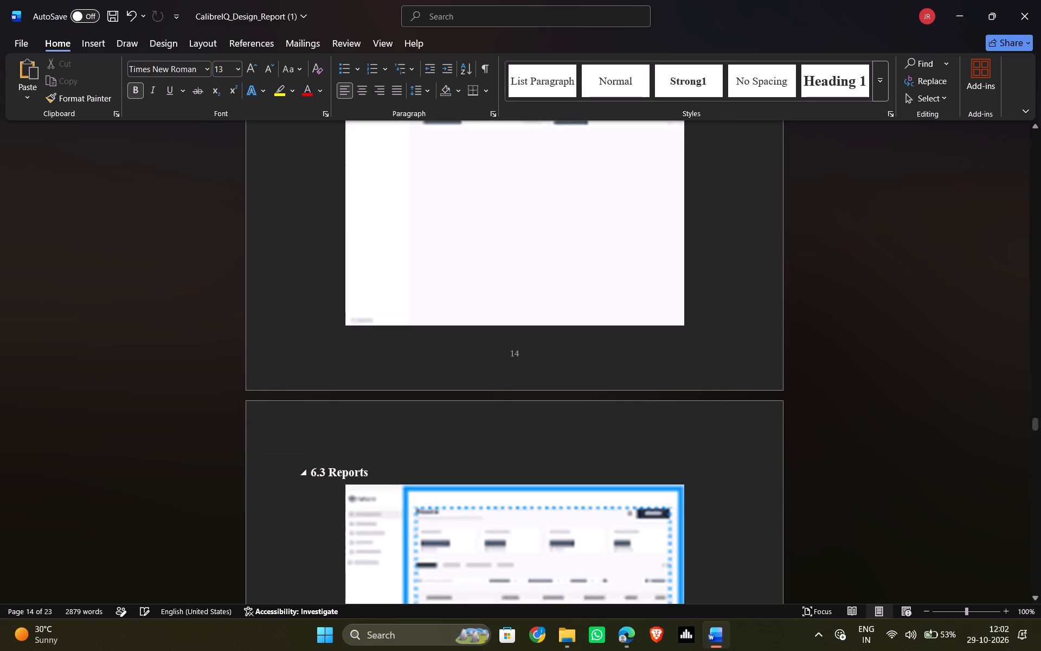
pyautogui.press('BackSpace')
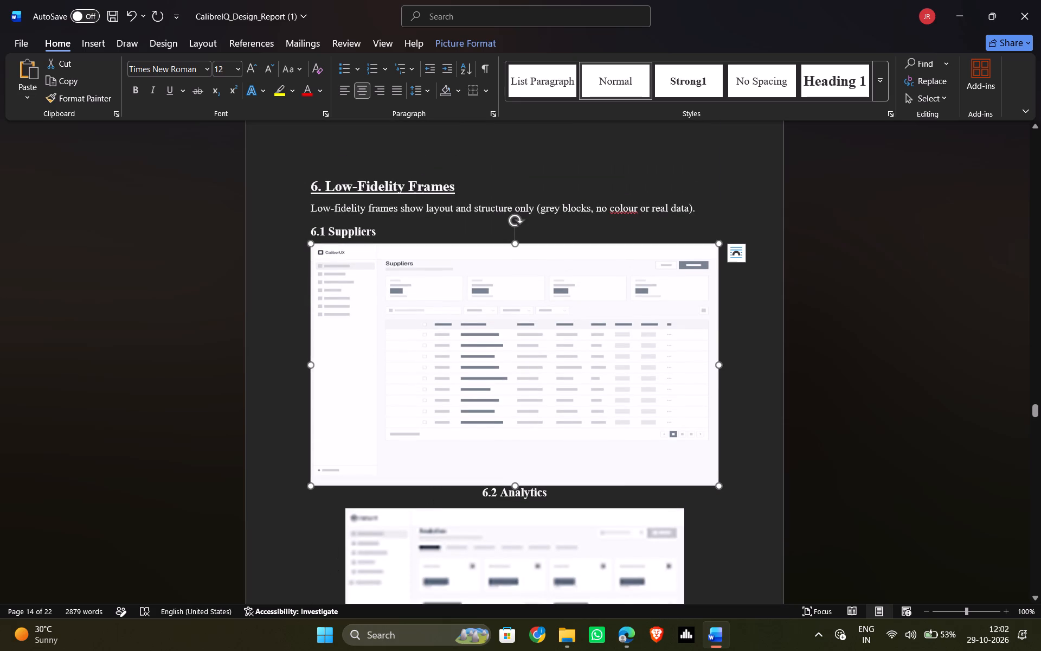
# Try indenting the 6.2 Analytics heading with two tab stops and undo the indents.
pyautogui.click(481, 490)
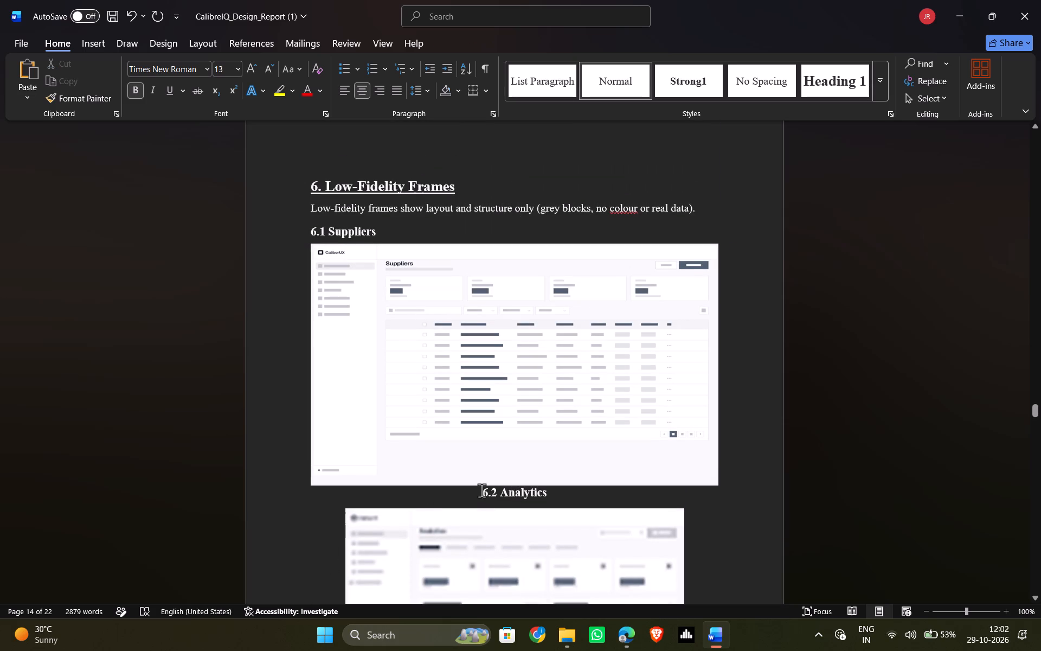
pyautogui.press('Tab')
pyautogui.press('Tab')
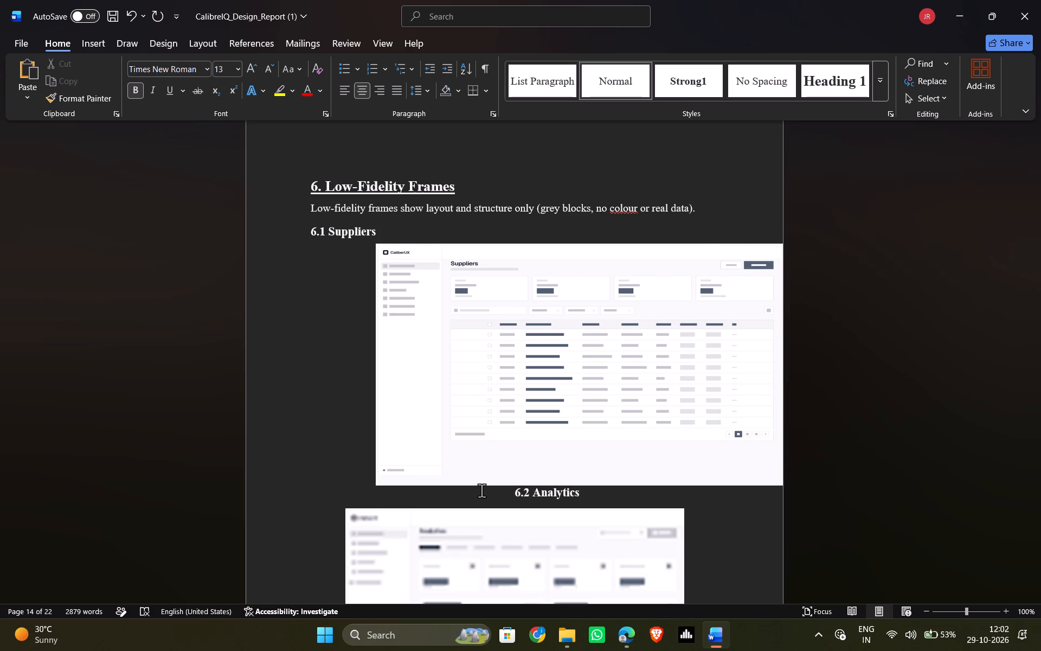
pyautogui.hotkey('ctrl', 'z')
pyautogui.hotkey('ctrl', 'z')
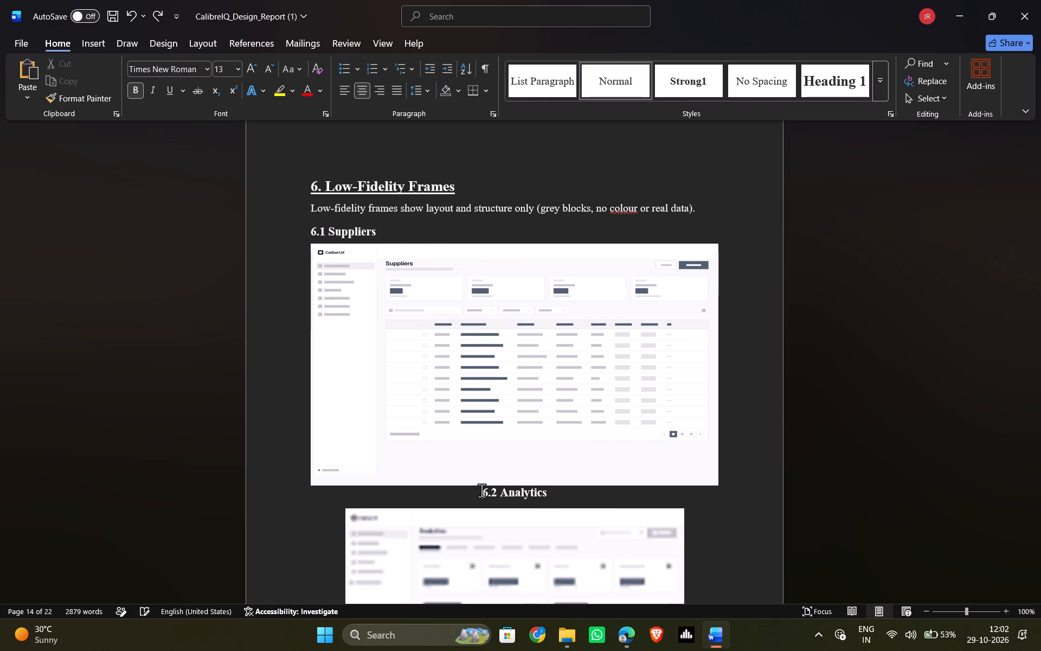
# Rework the line break before 6.2 Analytics and undo back to a separate left-aligned heading beneath the Suppliers picture.
pyautogui.press('BackSpace')
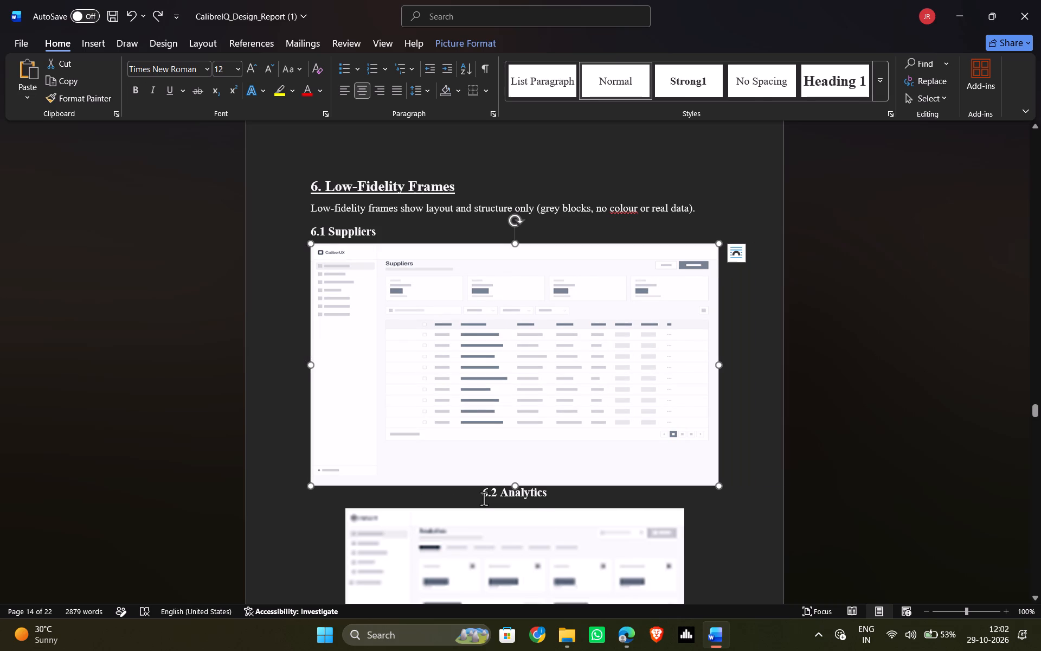
pyautogui.click(484, 499)
pyautogui.press('Return')
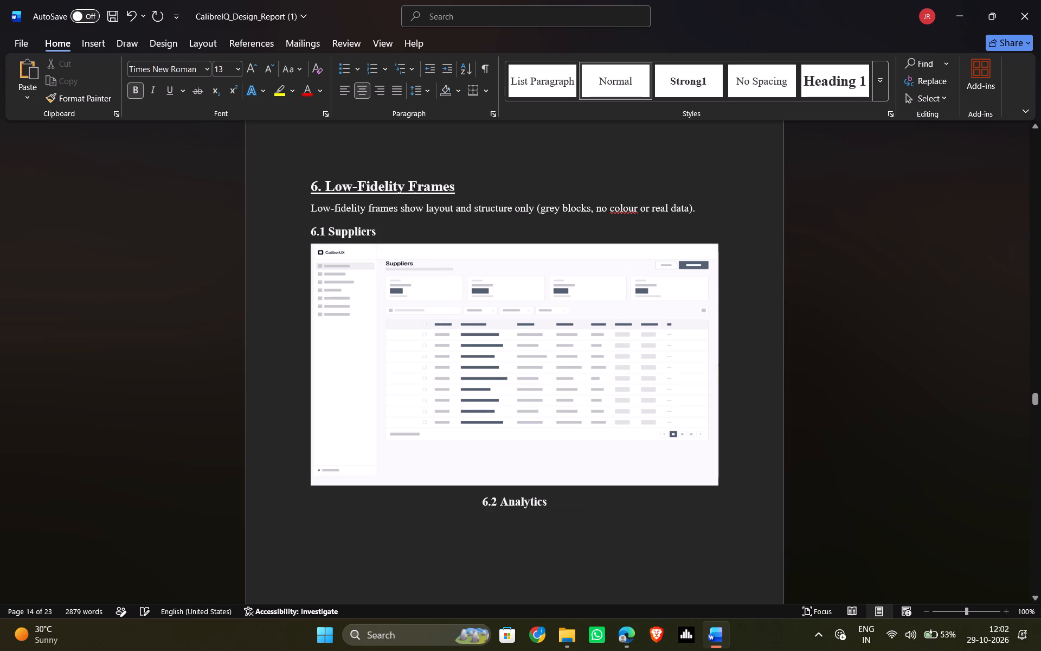
pyautogui.press('BackSpace')
pyautogui.press('BackSpace')
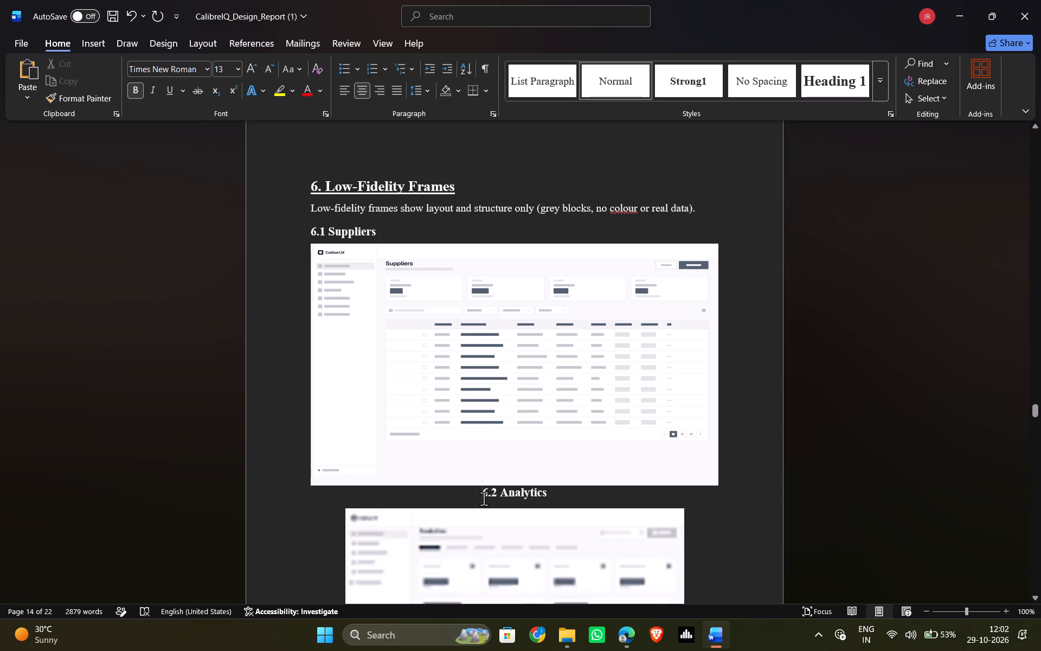
pyautogui.hotkey('ctrl', 'z')
# Delete the blurry Analytics picture from section 6.2.
pyautogui.scroll(-2, 484, 499)
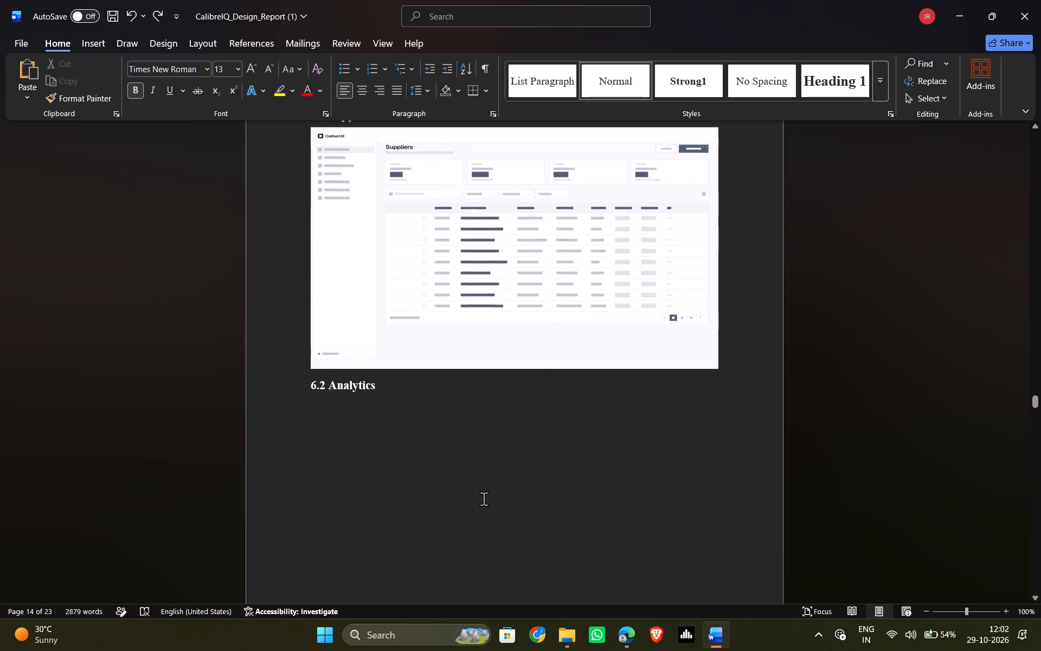
pyautogui.scroll(-3, 484, 499)
pyautogui.click(484, 499)
pyautogui.click(484, 499)
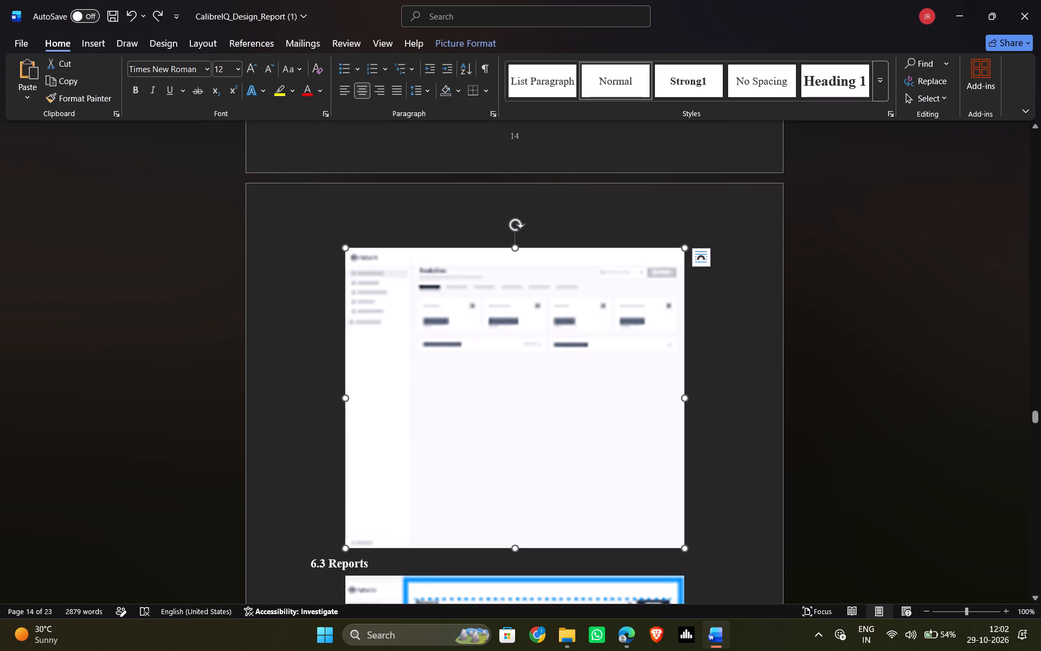
pyautogui.press('BackSpace')
# Place the cursor on the empty line under 6.2 Analytics, switch to Figma and snip the whole Analytics frame, screen-2.
pyautogui.scroll(1, 484, 499)
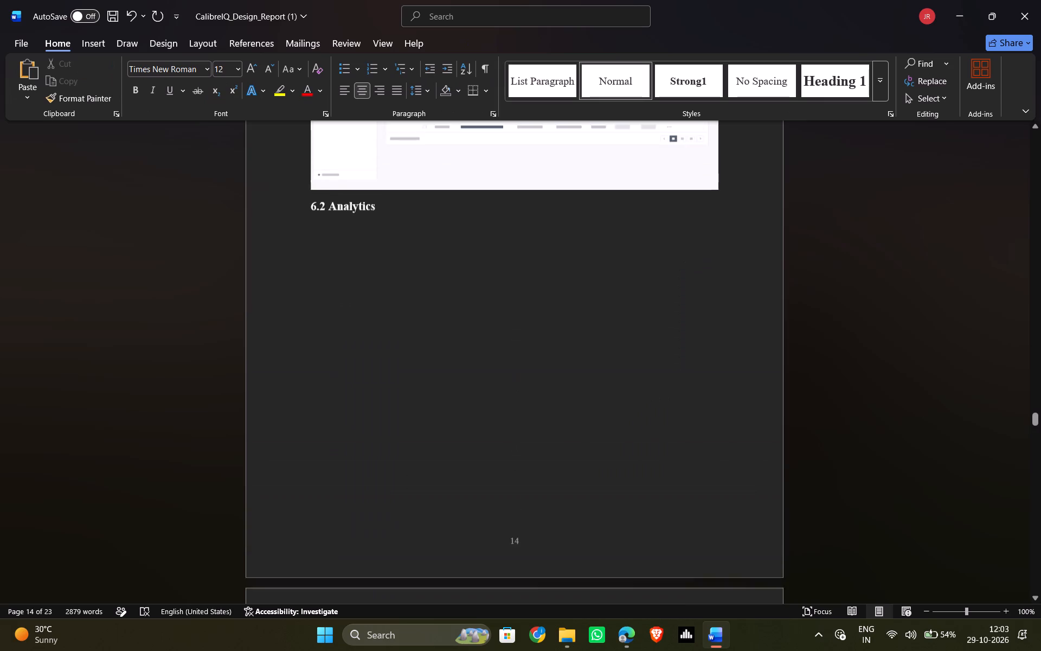
pyautogui.scroll(1, 484, 499)
pyautogui.click(422, 400)
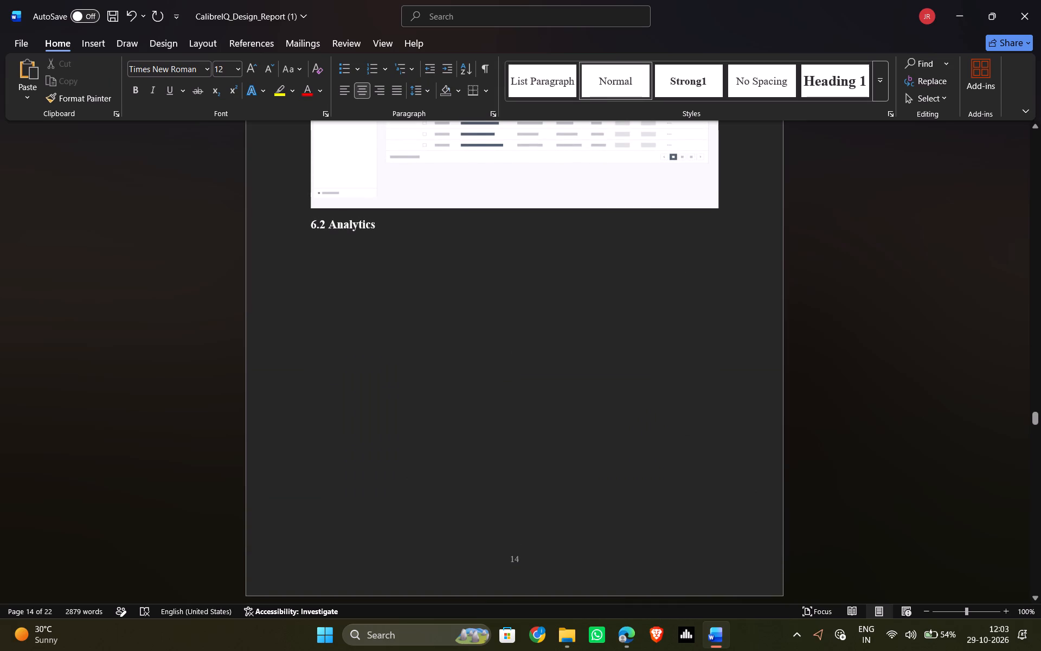
pyautogui.hotkey('alt', 'Tab')
pyautogui.hscroll(-3, 615, 291)
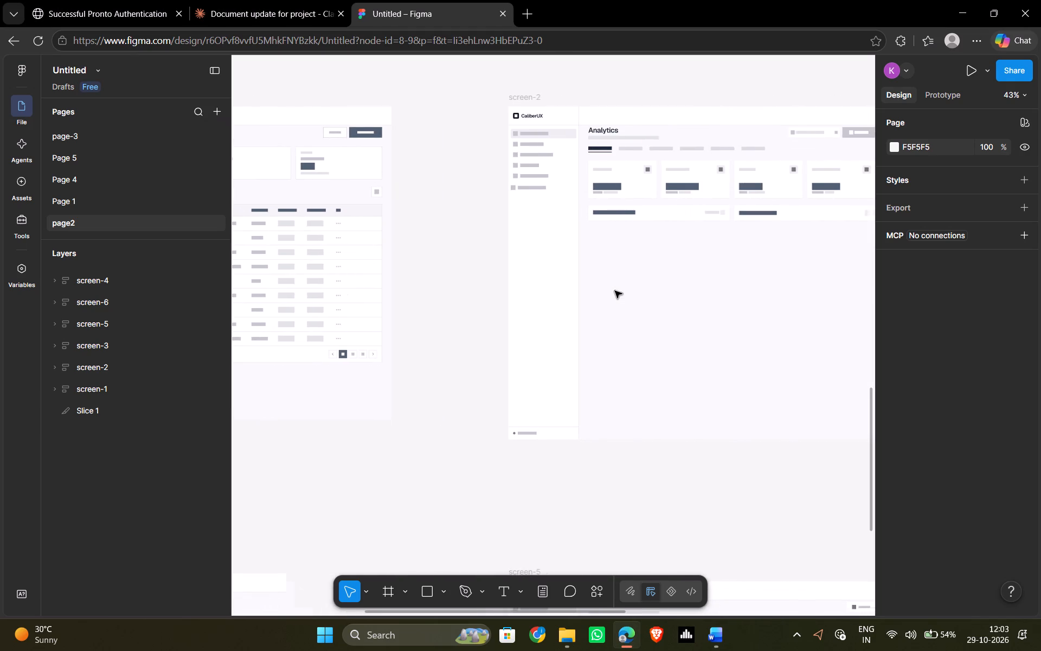
pyautogui.hscroll(-3, 615, 291)
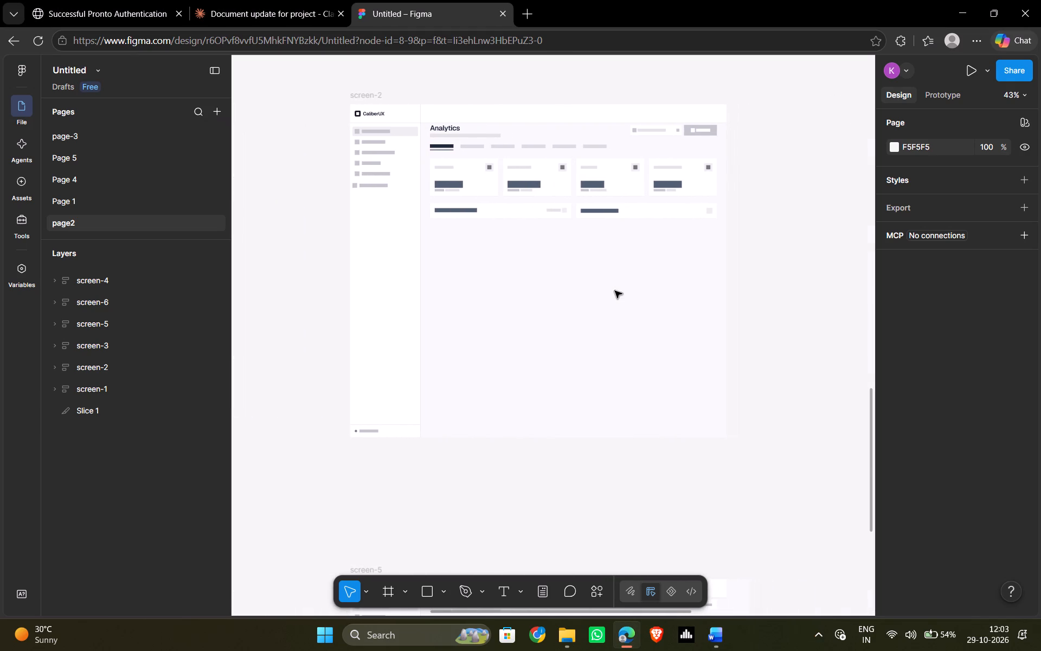
pyautogui.press('Print')
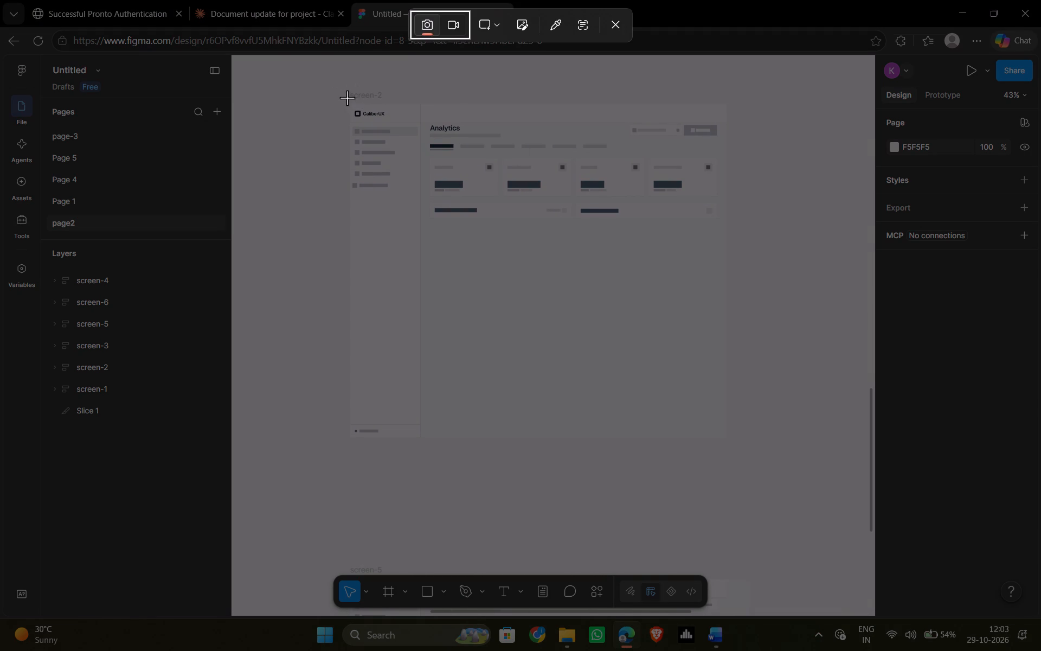
pyautogui.moveTo(347, 98); pyautogui.dragTo(832, 446)
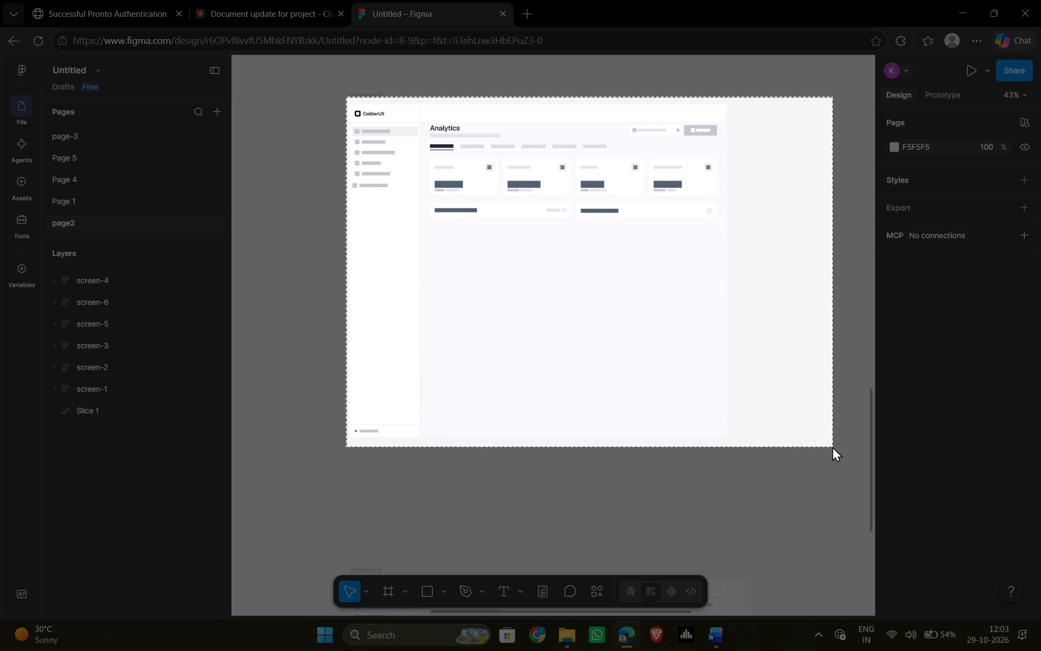
pyautogui.moveTo(832, 446); pyautogui.dragTo(731, 461)
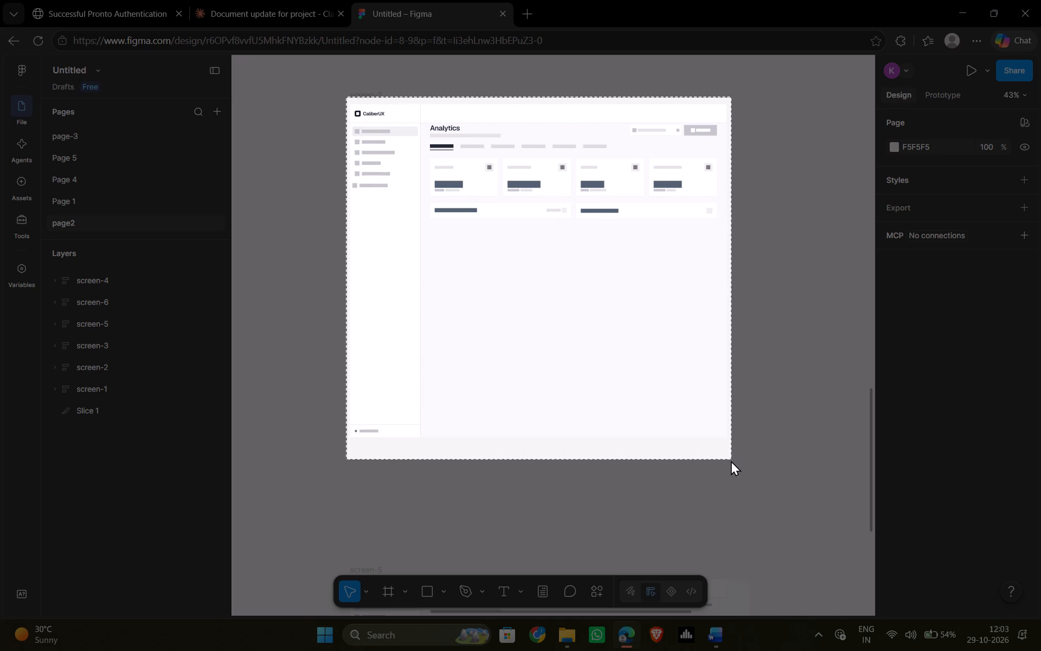
pyautogui.moveTo(731, 461); pyautogui.dragTo(730, 443)
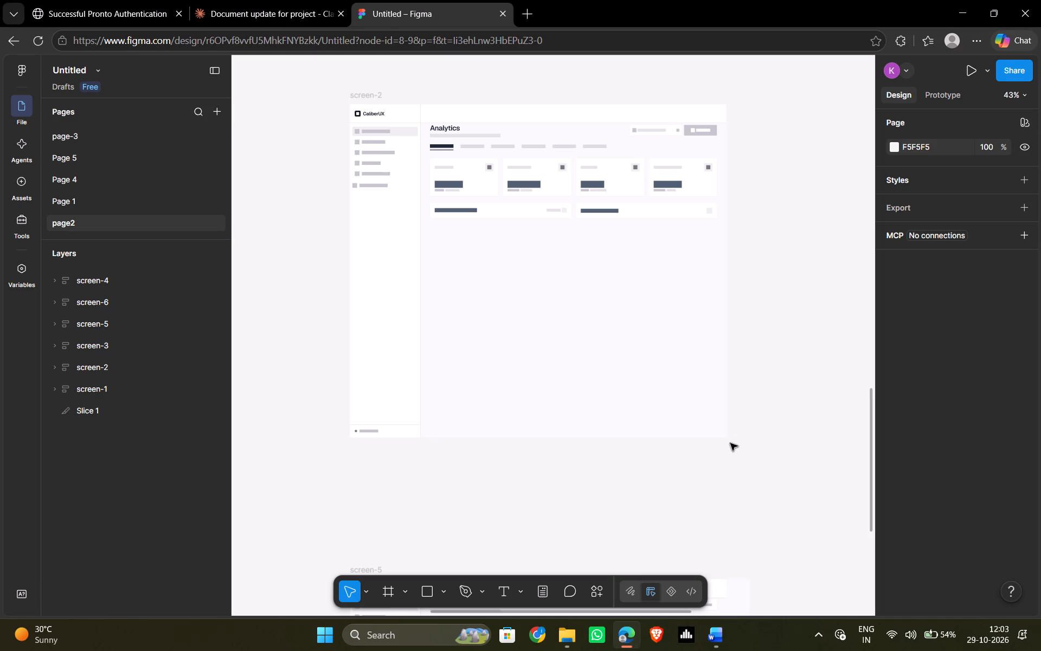
# Paste the Analytics snip under the 6.2 Analytics heading in Word and reduce only its height so it fits on that heading's page.
pyautogui.click(715, 627)
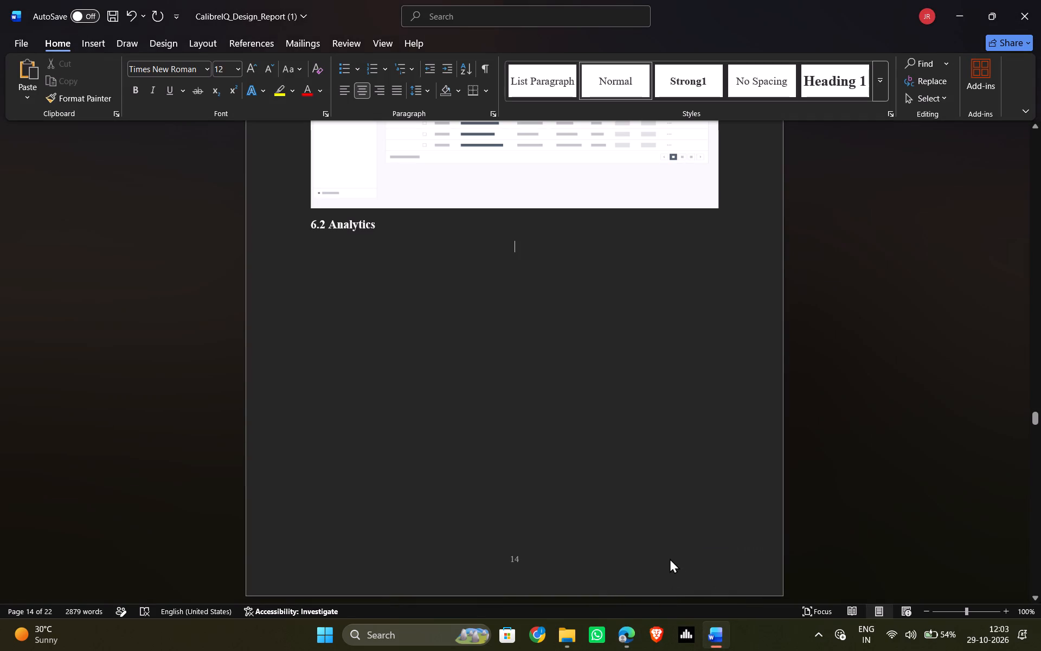
pyautogui.hotkey('ctrl', 'v')
pyautogui.click(573, 538)
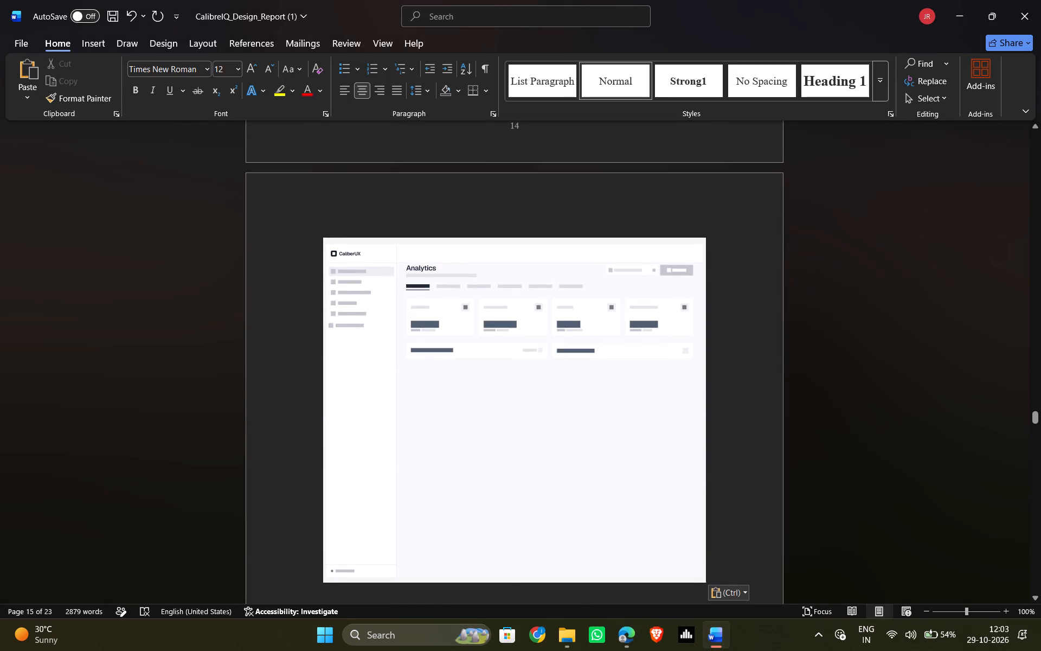
pyautogui.moveTo(514, 583); pyautogui.dragTo(515, 486)
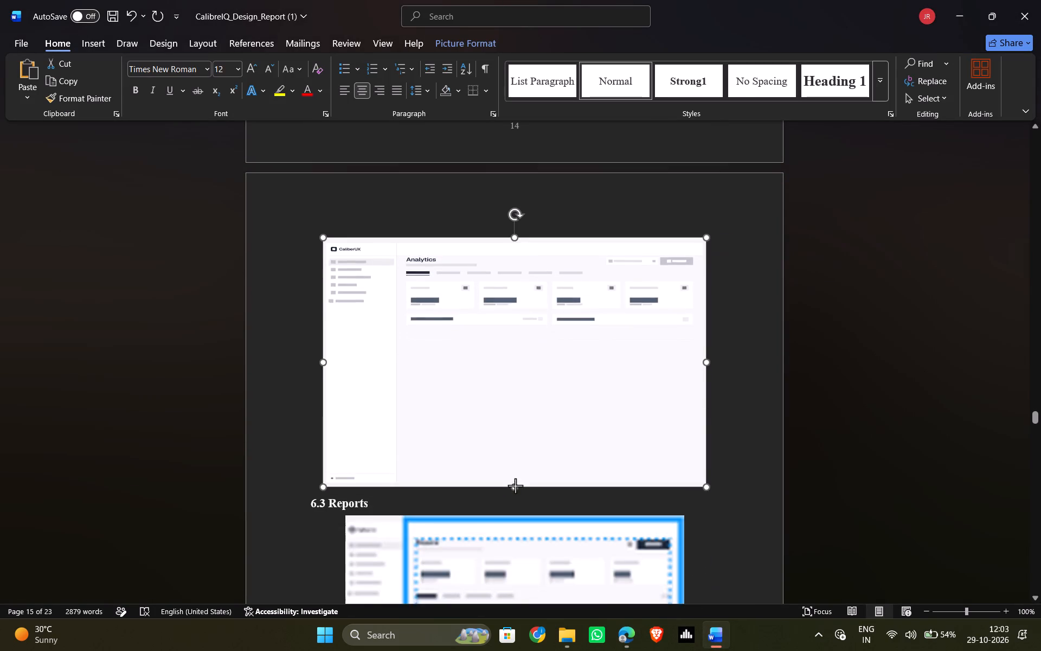
pyautogui.moveTo(515, 486); pyautogui.dragTo(516, 475)
pyautogui.scroll(1, 516, 475)
# Delete the blurry Reports picture with the blue selection outline from section 6.3.
pyautogui.scroll(-1, 516, 475)
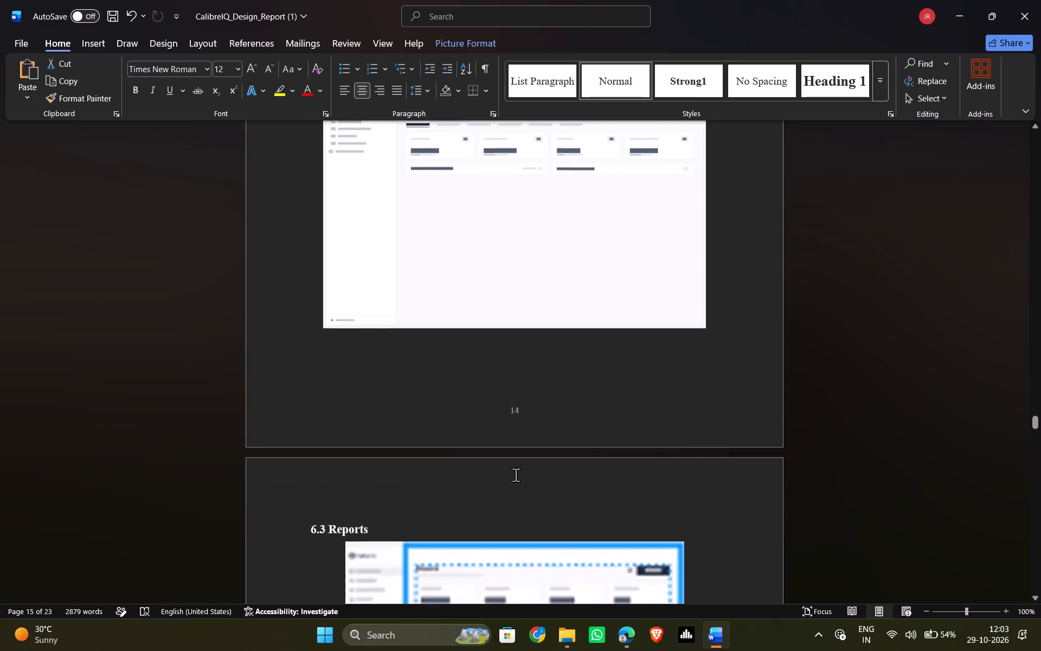
pyautogui.scroll(-2, 516, 475)
pyautogui.click(516, 475)
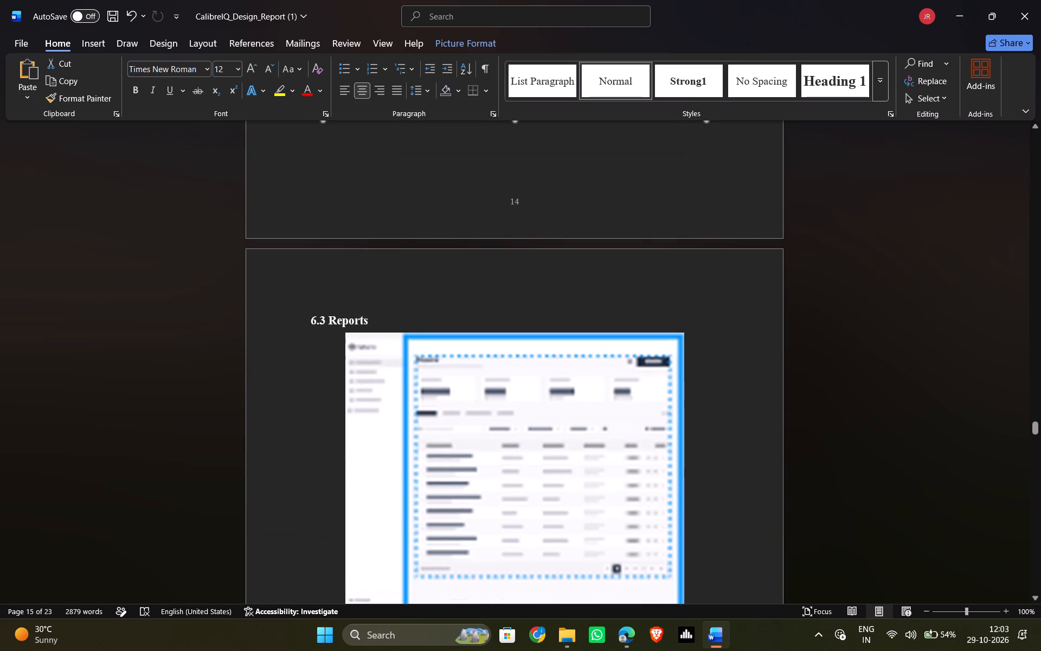
pyautogui.click(516, 475)
pyautogui.press('BackSpace')
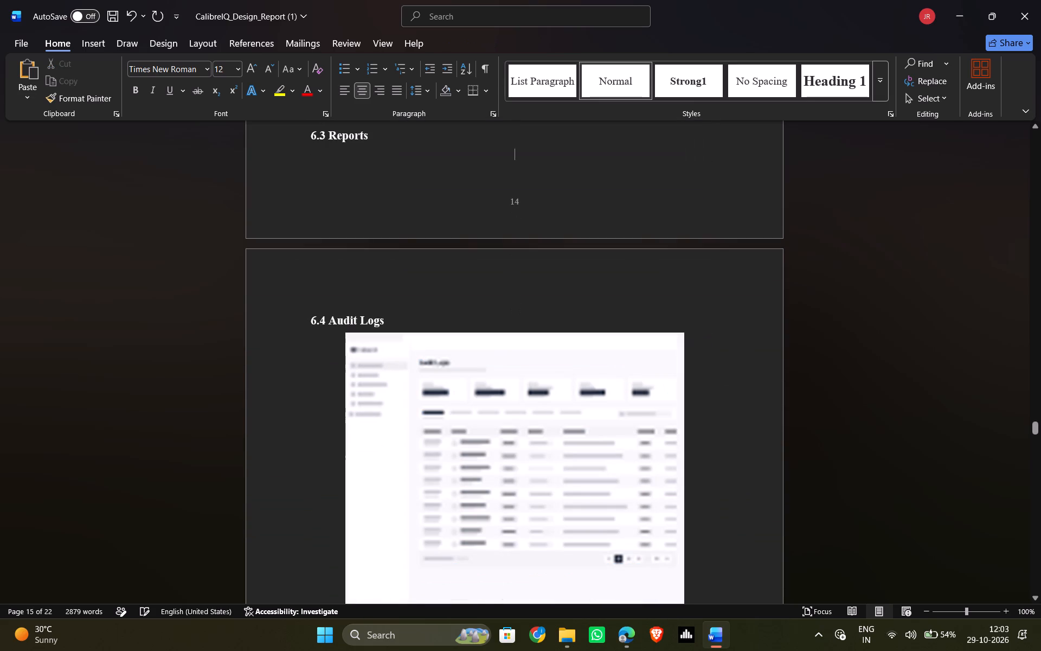
# Insert a line break before the 6.3 Reports heading to push it onto the page after the Analytics picture.
pyautogui.scroll(1, 464, 416)
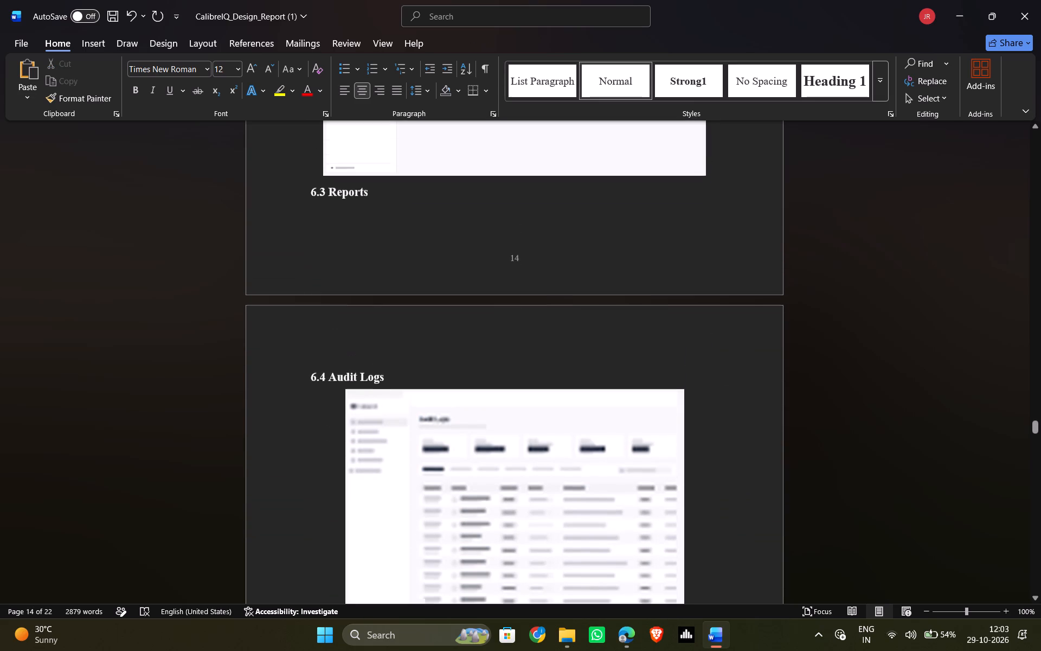
pyautogui.scroll(1, 464, 416)
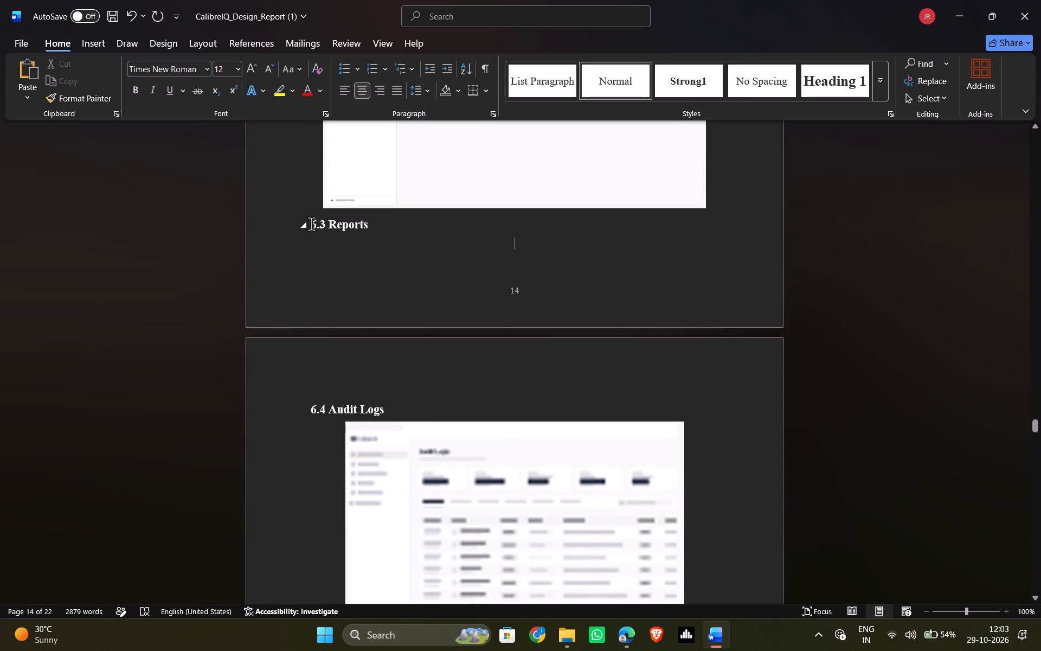
pyautogui.click(311, 224)
pyautogui.press('Return')
# Stretch the Analytics picture slightly taller into the free space at the bottom of its page.
pyautogui.click(464, 135)
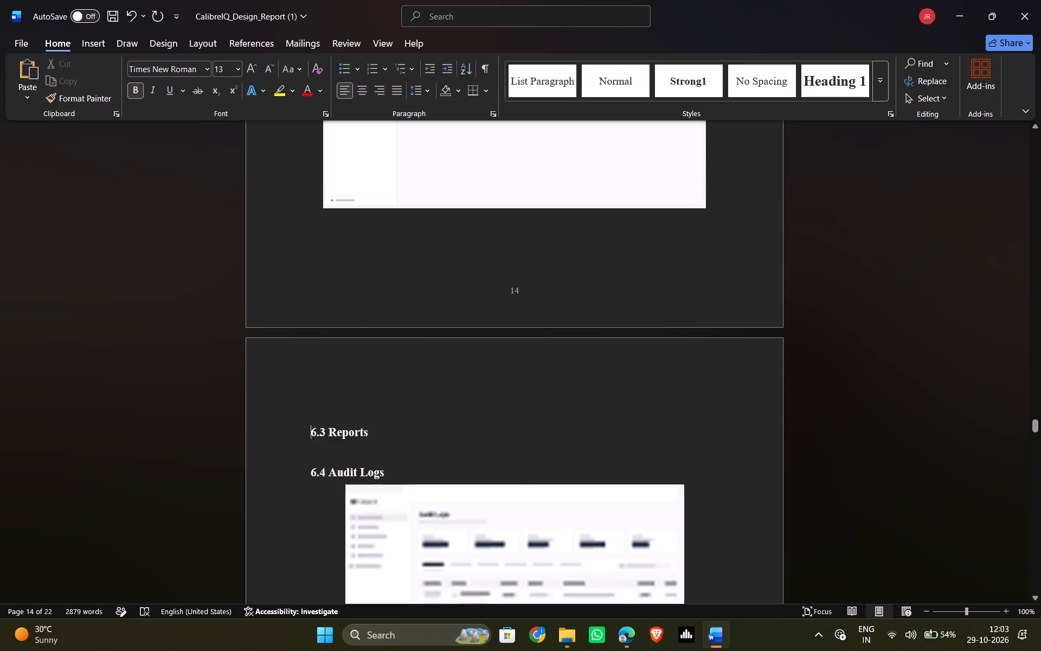
pyautogui.moveTo(513, 209); pyautogui.dragTo(514, 232)
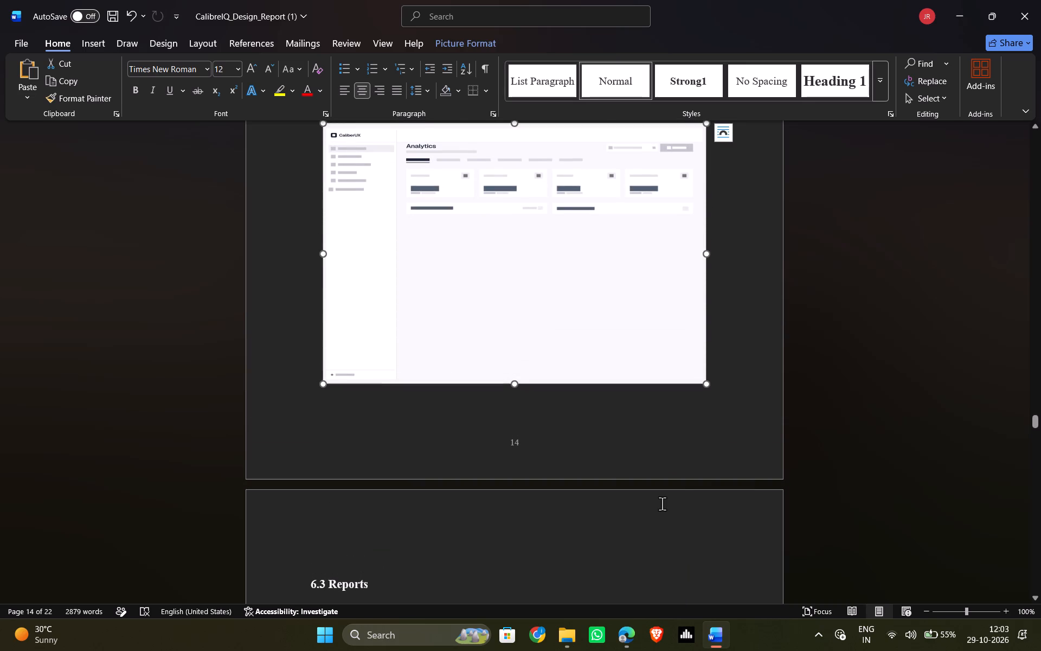
# Place the cursor on the empty line under 6.3 Reports, switch to Figma and snip the enlarged Reports frame, screen-3.
pyautogui.scroll(-2, 662, 503)
pyautogui.click(357, 415)
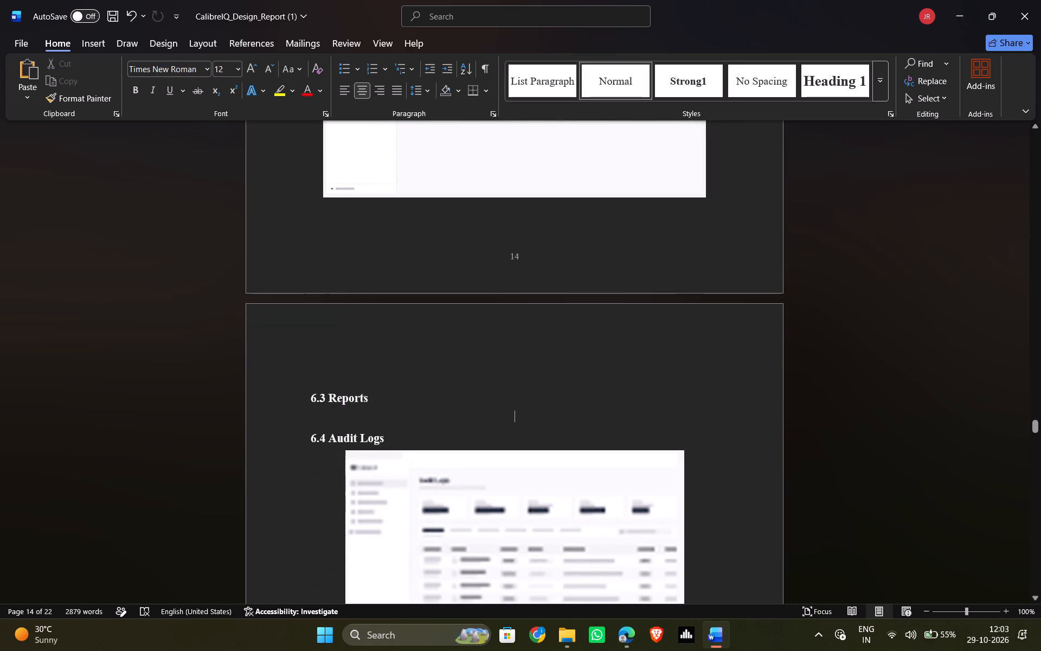
pyautogui.hotkey('alt', 'Tab')
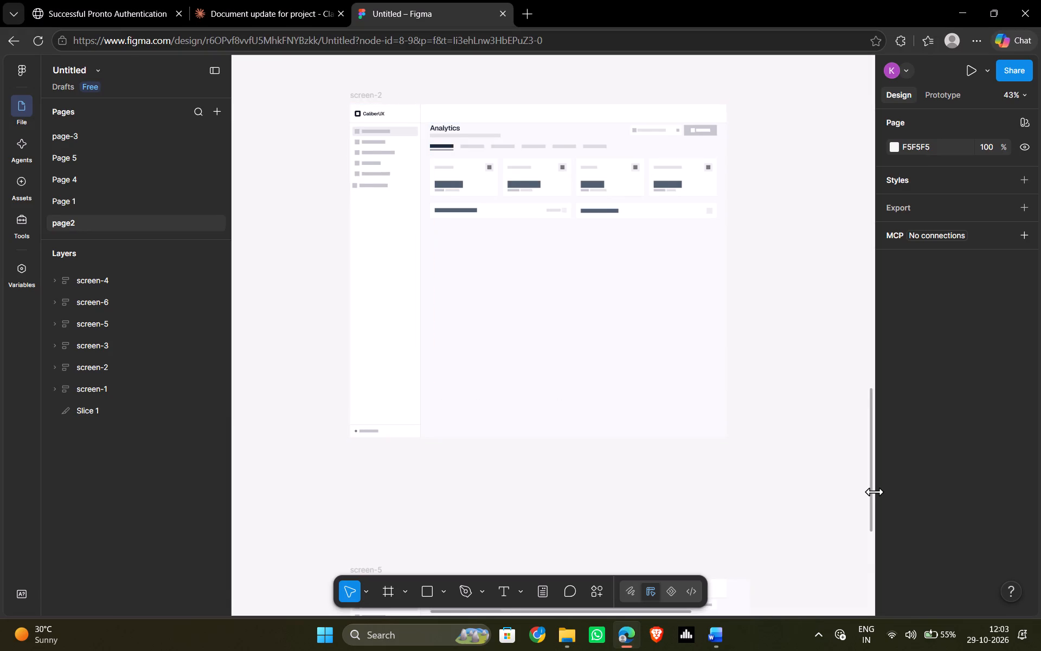
pyautogui.hscroll(-8, 874, 492)
pyautogui.hscroll(1, 874, 492)
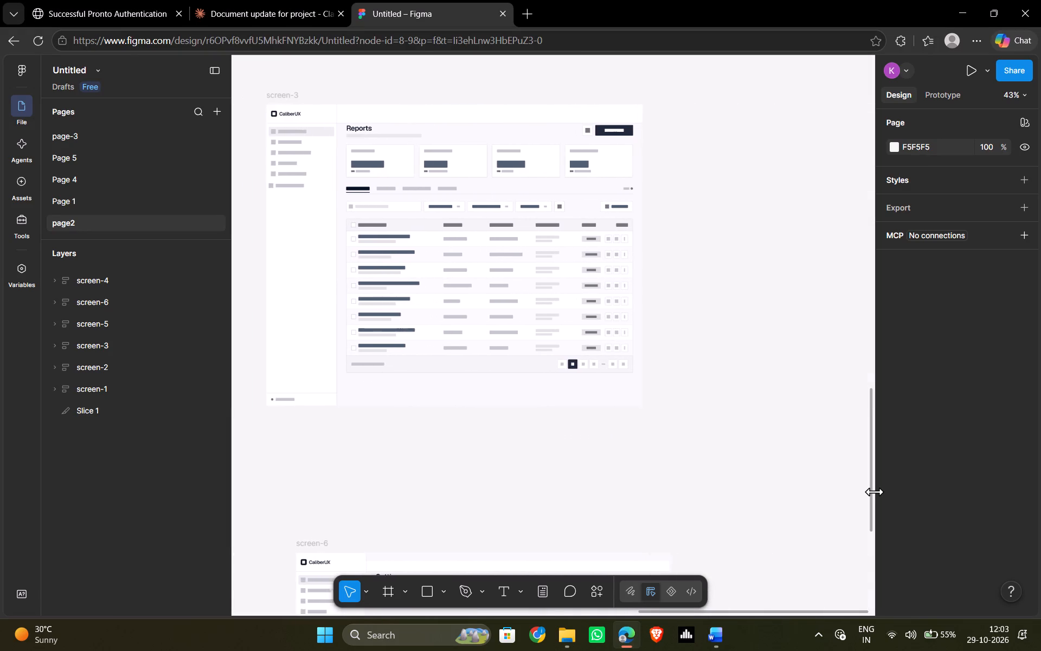
pyautogui.hscroll(2, 874, 492)
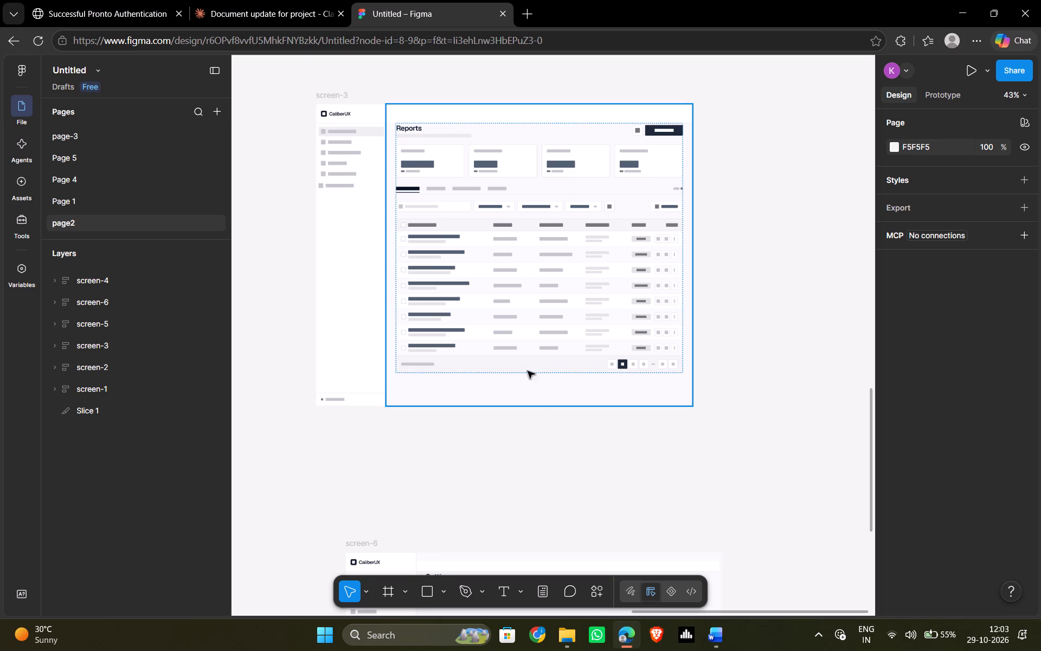
pyautogui.click(535, 516)
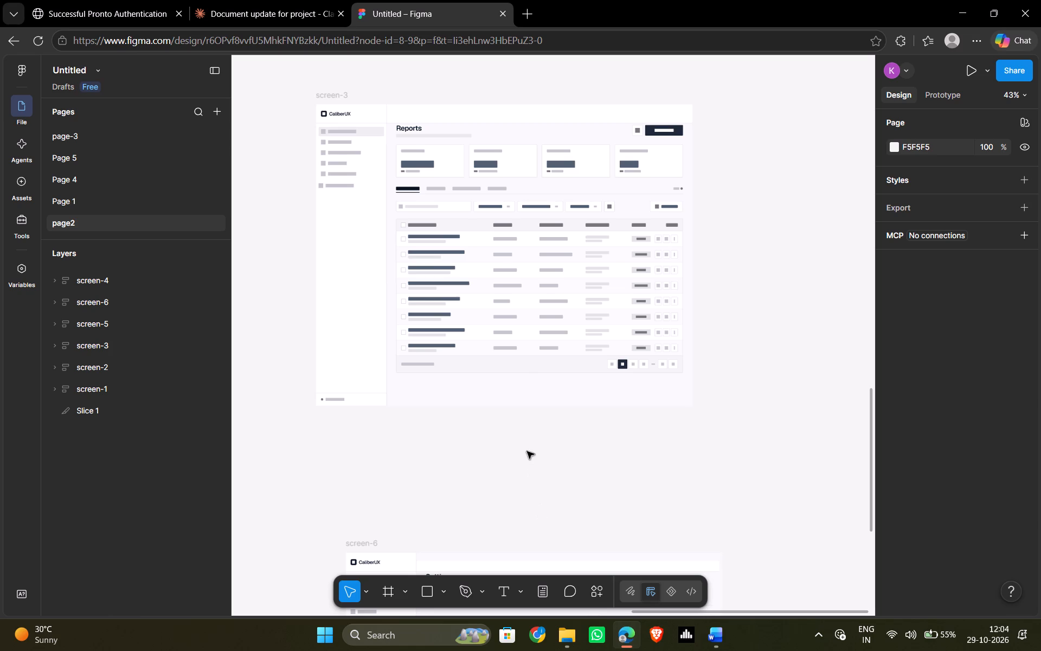
pyautogui.scroll(1, 527, 451)
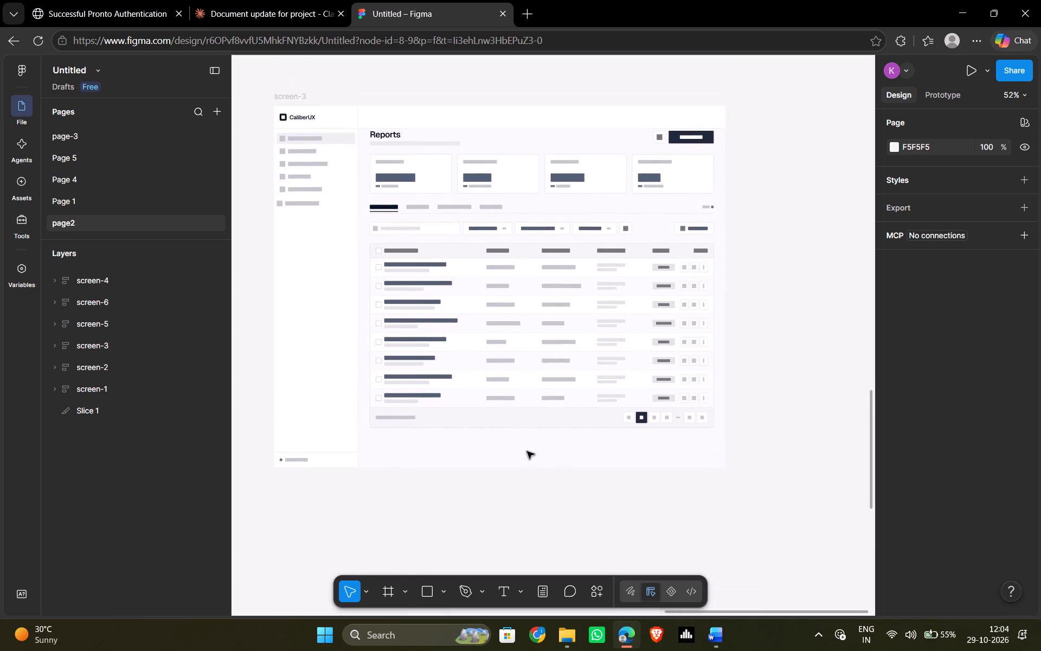
pyautogui.scroll(1, 527, 451)
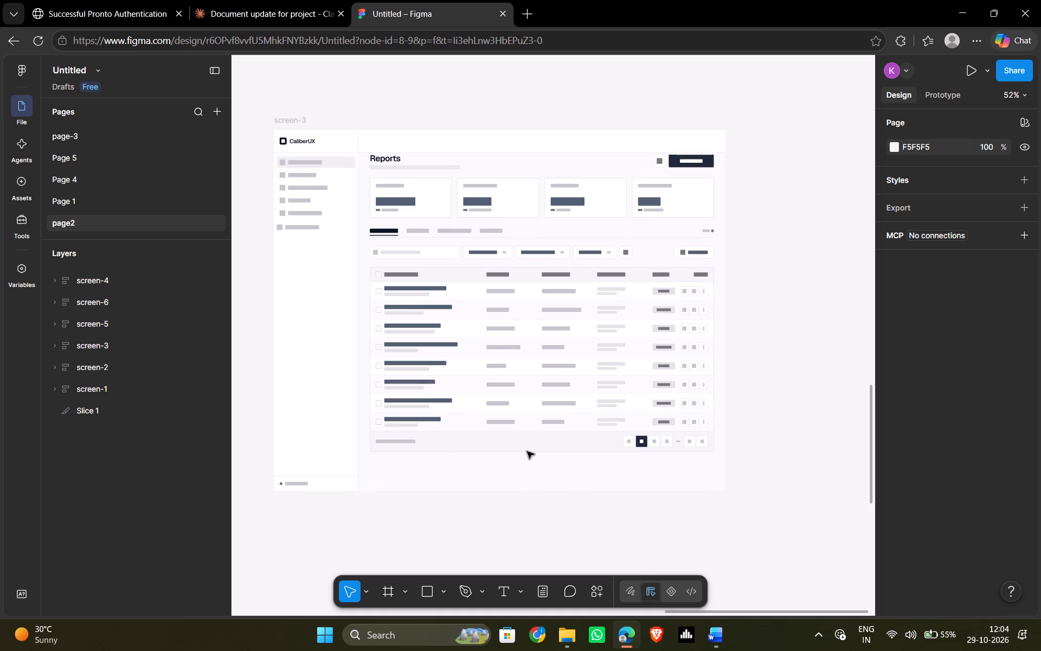
pyautogui.press('Print')
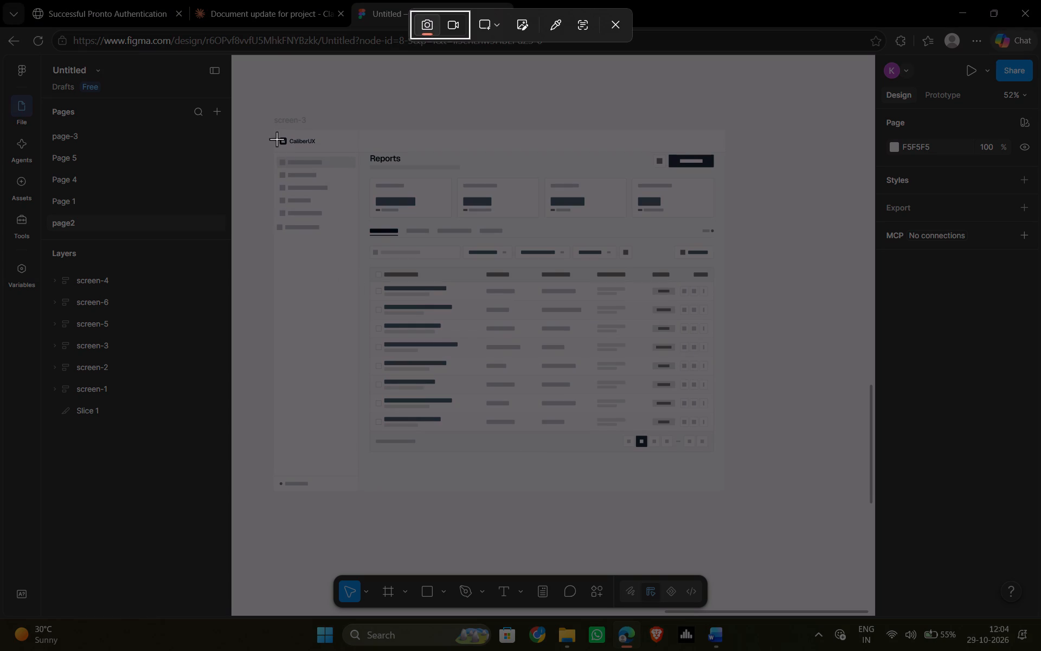
pyautogui.moveTo(272, 126); pyautogui.dragTo(658, 524)
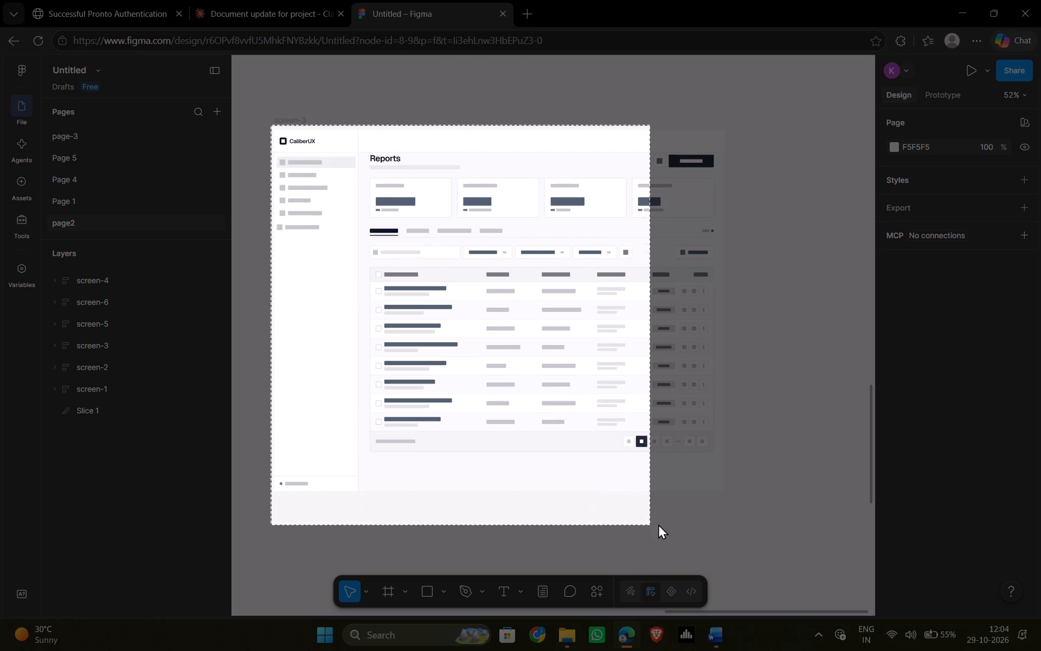
pyautogui.moveTo(658, 524); pyautogui.dragTo(740, 526)
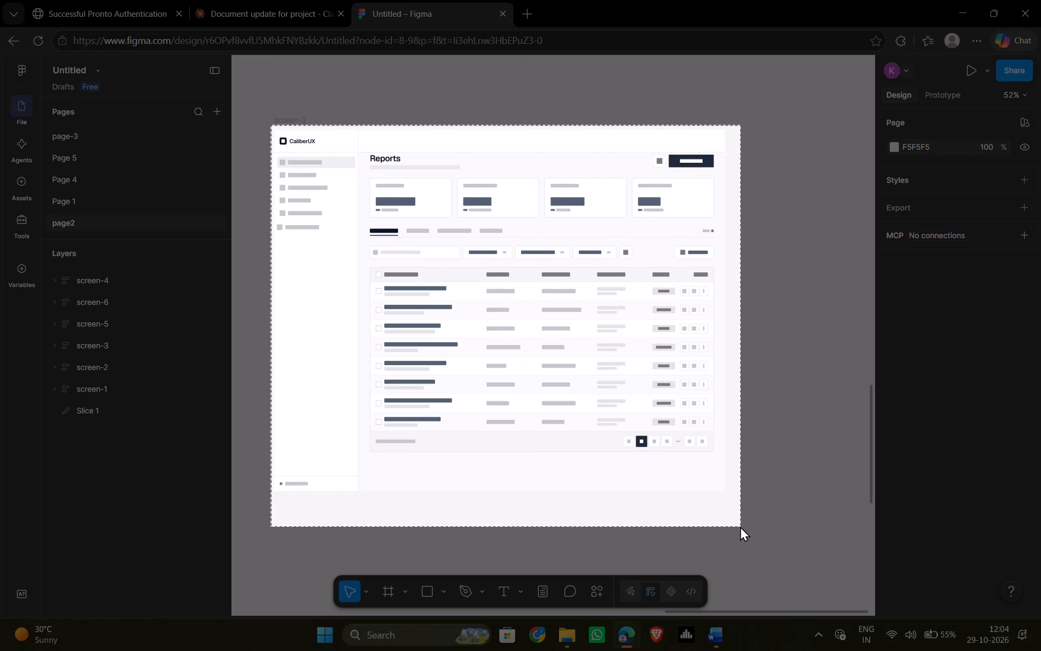
pyautogui.moveTo(740, 526); pyautogui.dragTo(716, 493)
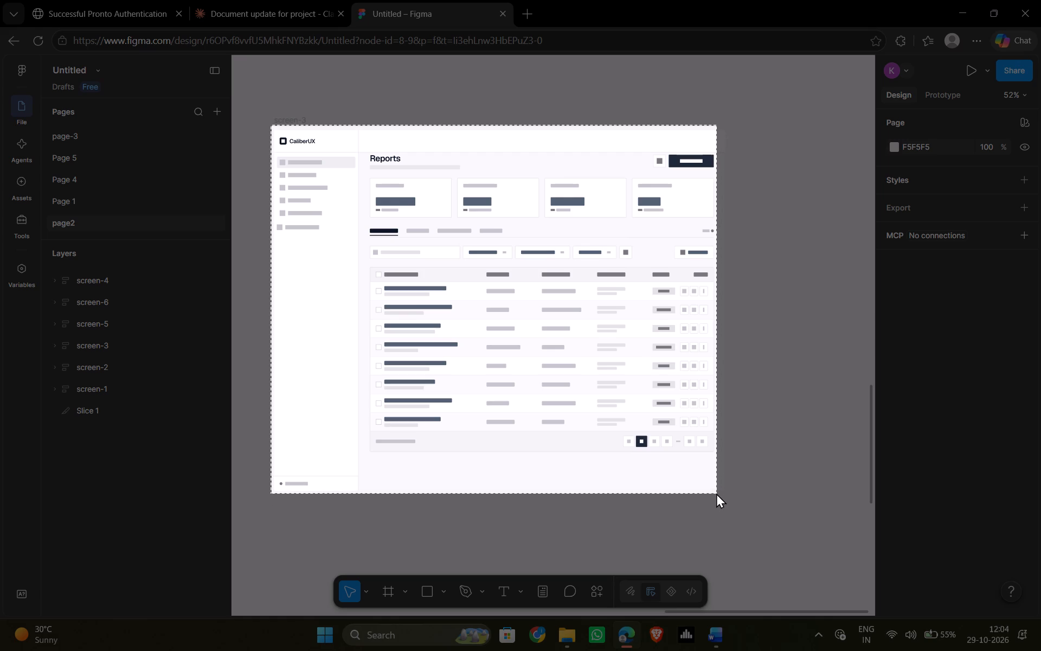
pyautogui.moveTo(716, 493); pyautogui.dragTo(721, 494)
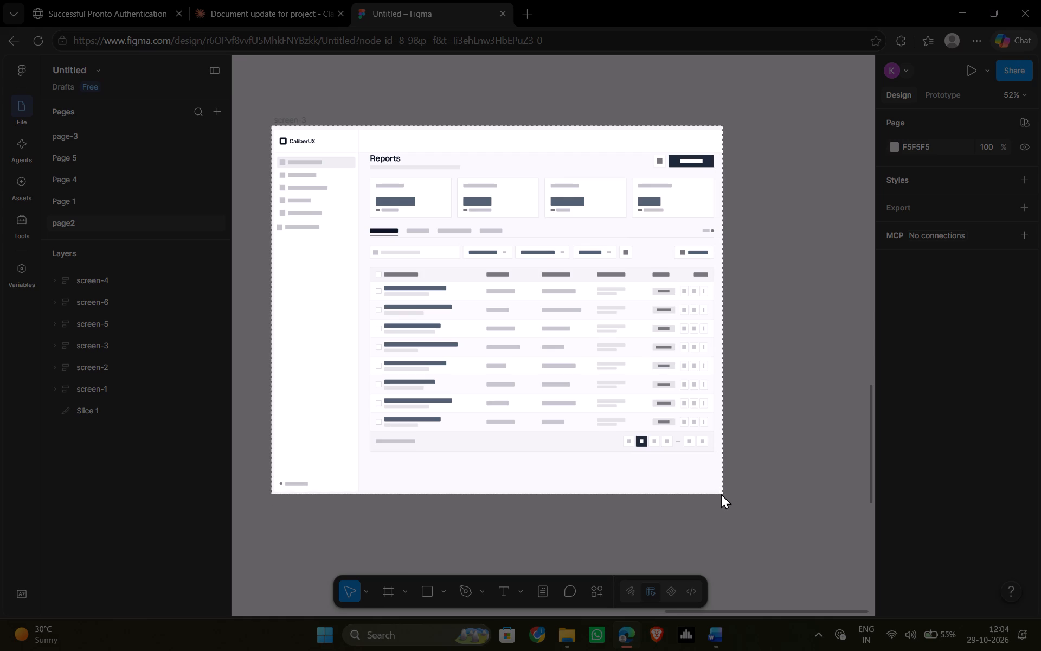
pyautogui.moveTo(721, 494); pyautogui.dragTo(726, 497)
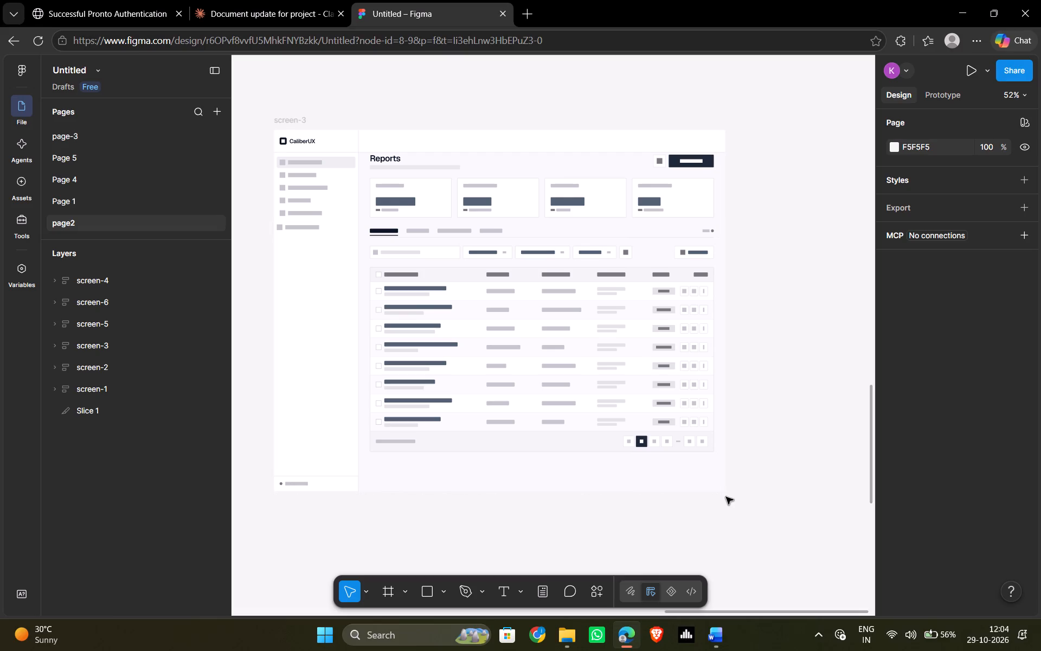
# Return to Word and paste the Reports snip under the 6.3 Reports heading.
pyautogui.click(704, 646)
pyautogui.hotkey('ctrl', 'v')
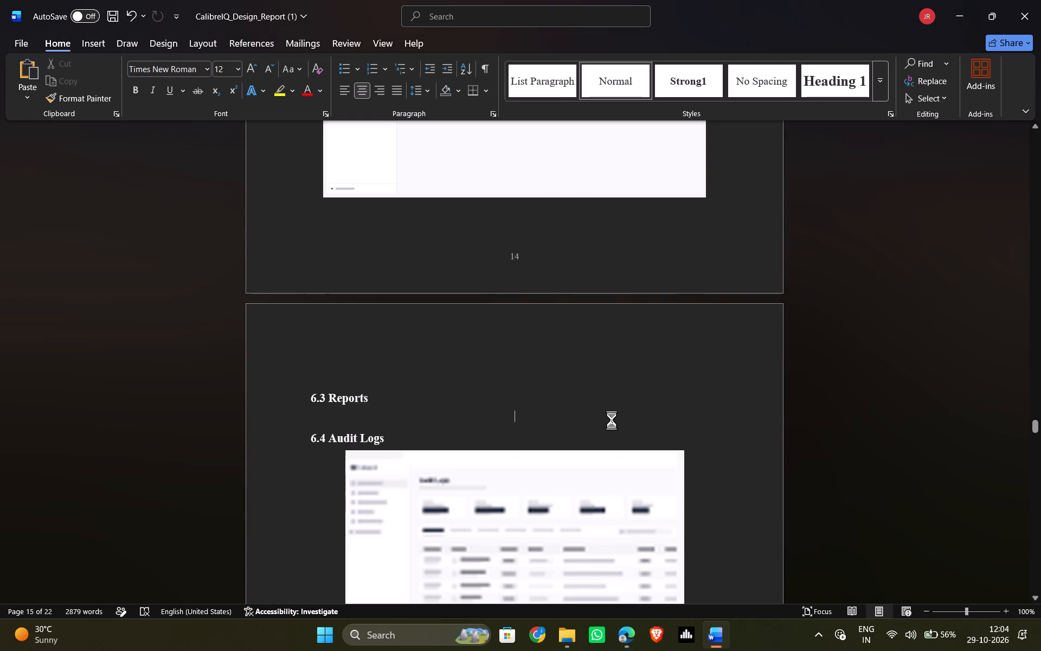
pyautogui.scroll(-2, 612, 420)
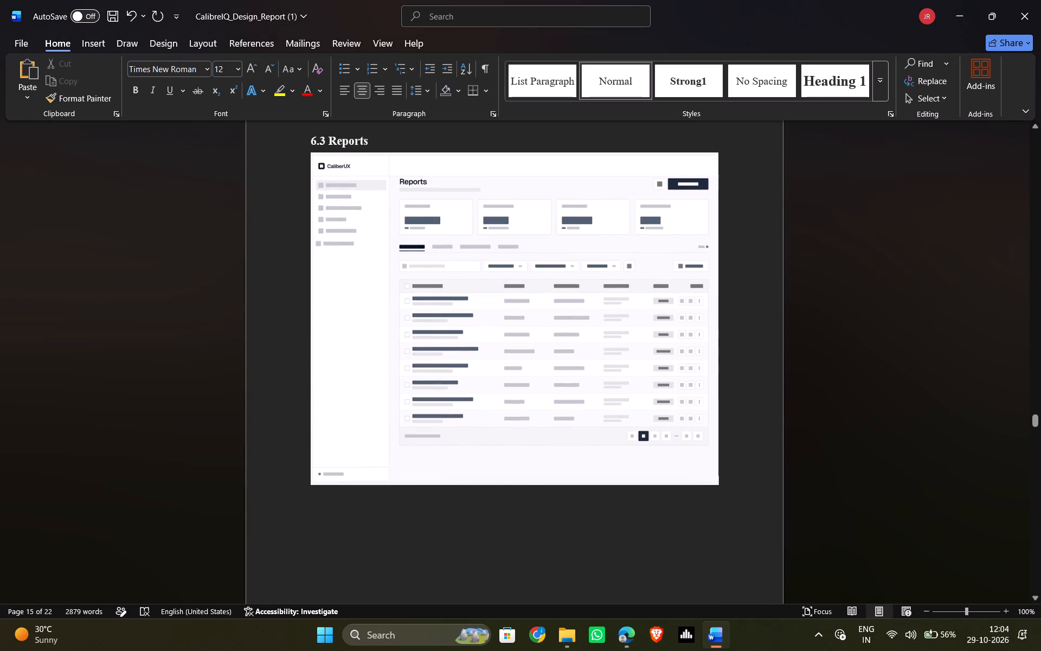
pyautogui.scroll(-4, 612, 420)
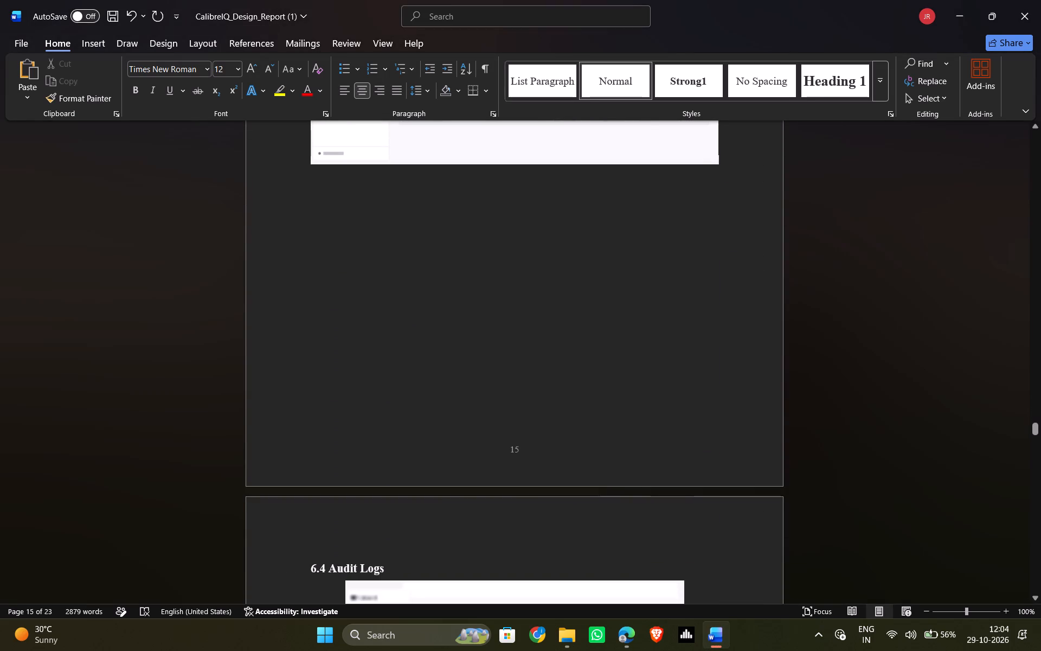
# Reduce the height of the pasted Reports picture under 6.3 Reports, keeping its full width.
pyautogui.scroll(2, 459, 307)
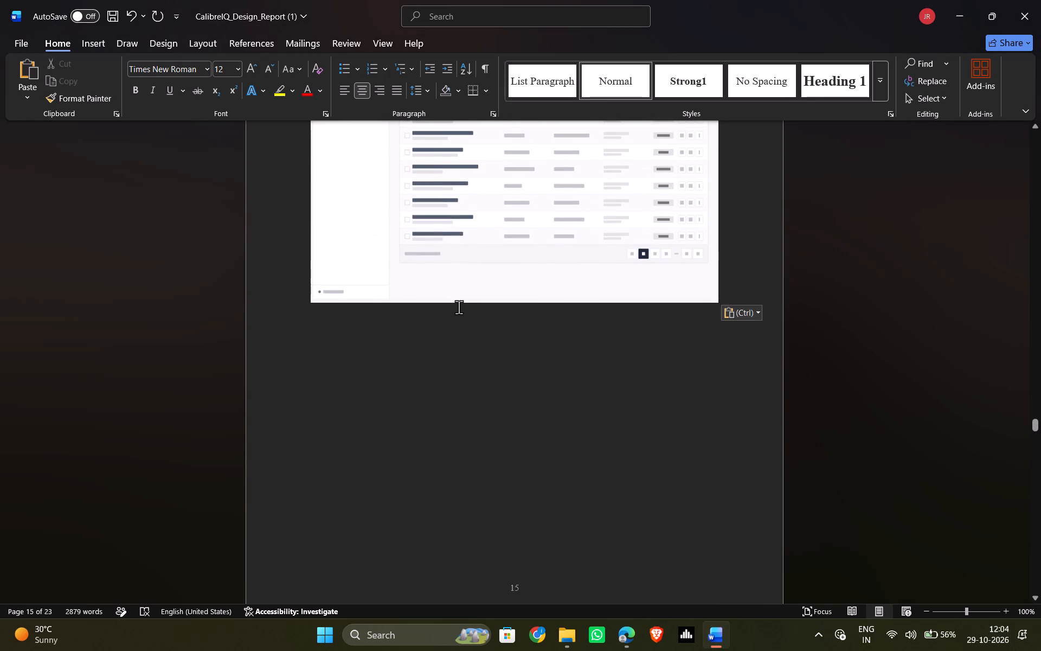
pyautogui.scroll(3, 459, 307)
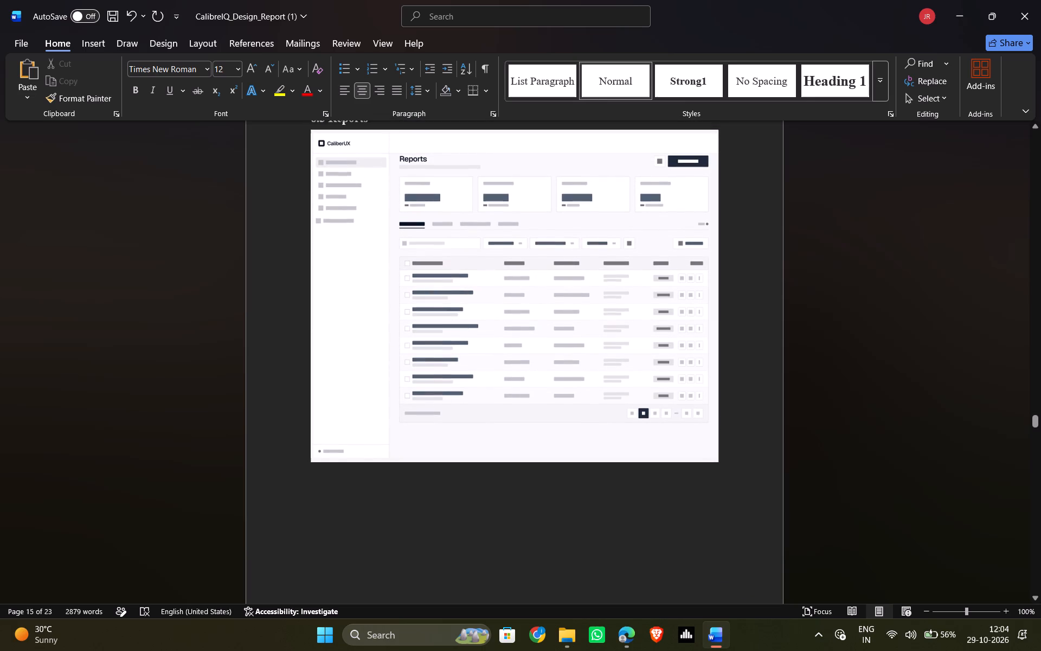
pyautogui.click(474, 332)
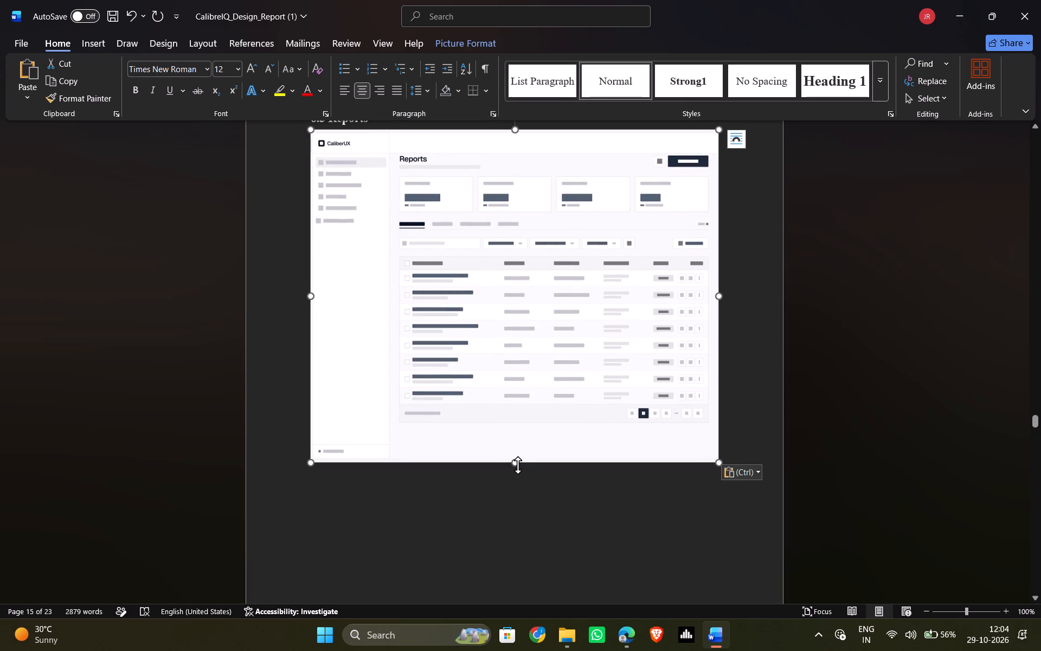
pyautogui.moveTo(515, 461); pyautogui.dragTo(520, 420)
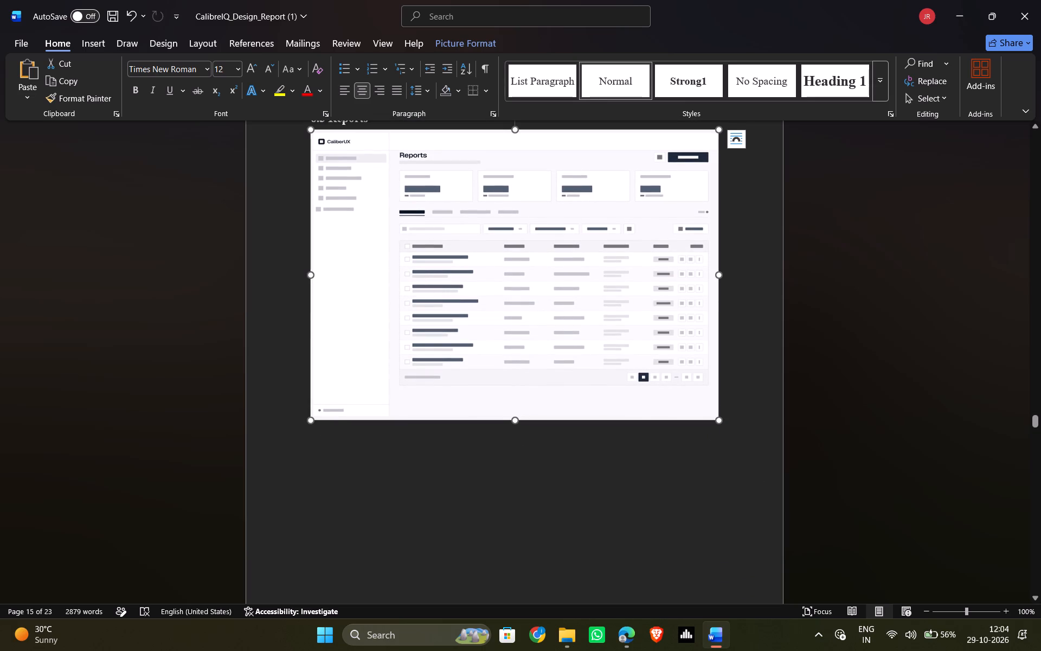
# Delete the breaks before the 6.4 Audit Logs heading to pull it up directly beneath the Reports picture.
pyautogui.scroll(-4, 906, 306)
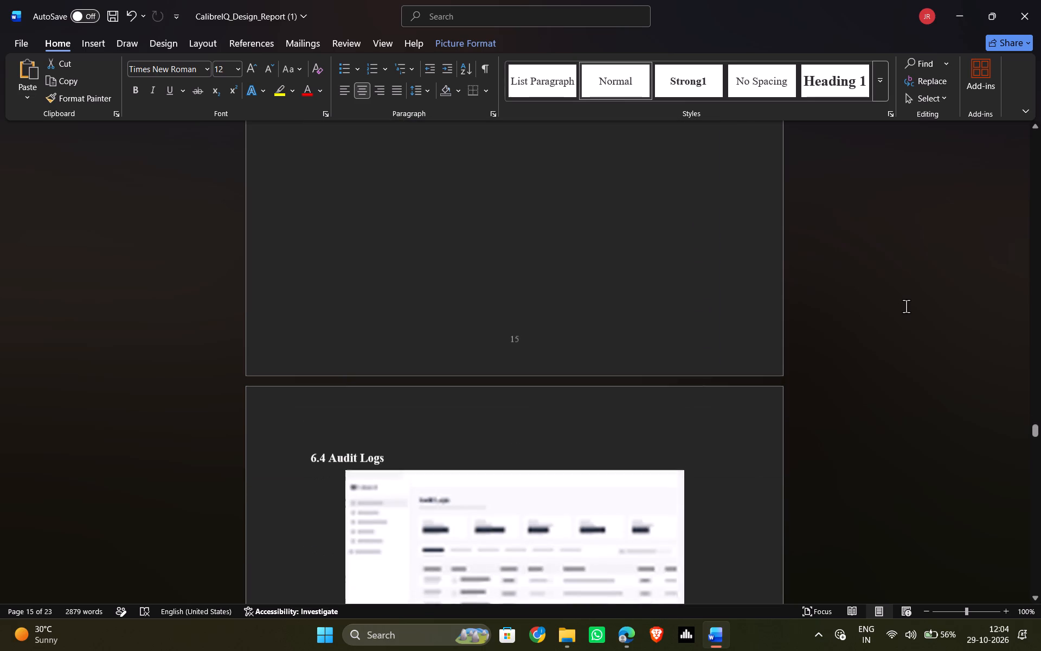
pyautogui.scroll(-1, 906, 306)
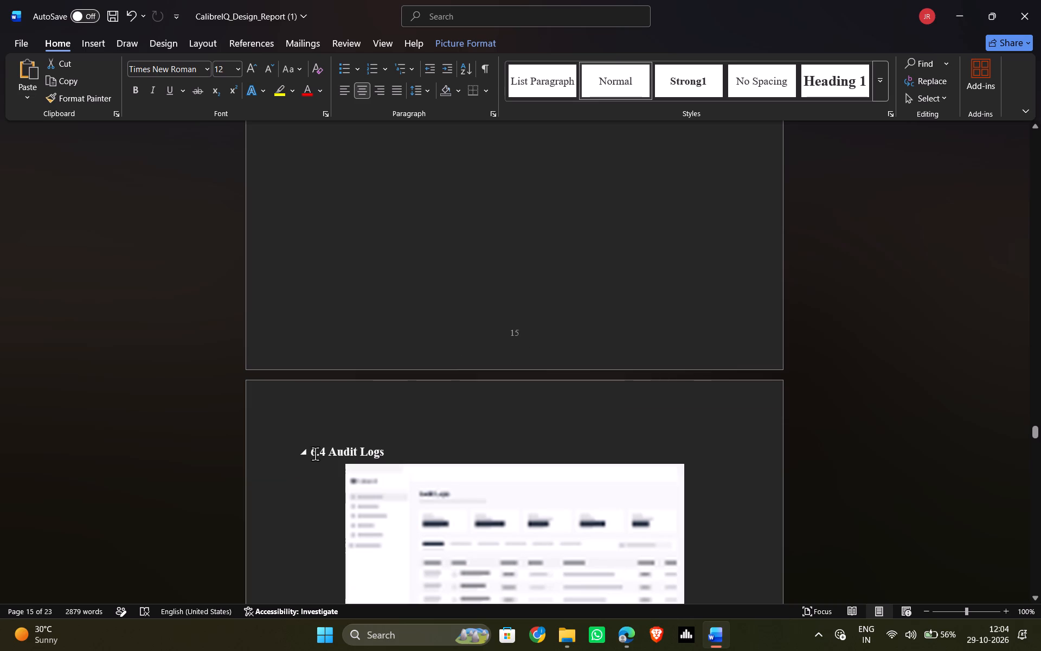
pyautogui.click(315, 454)
pyautogui.press('Left')
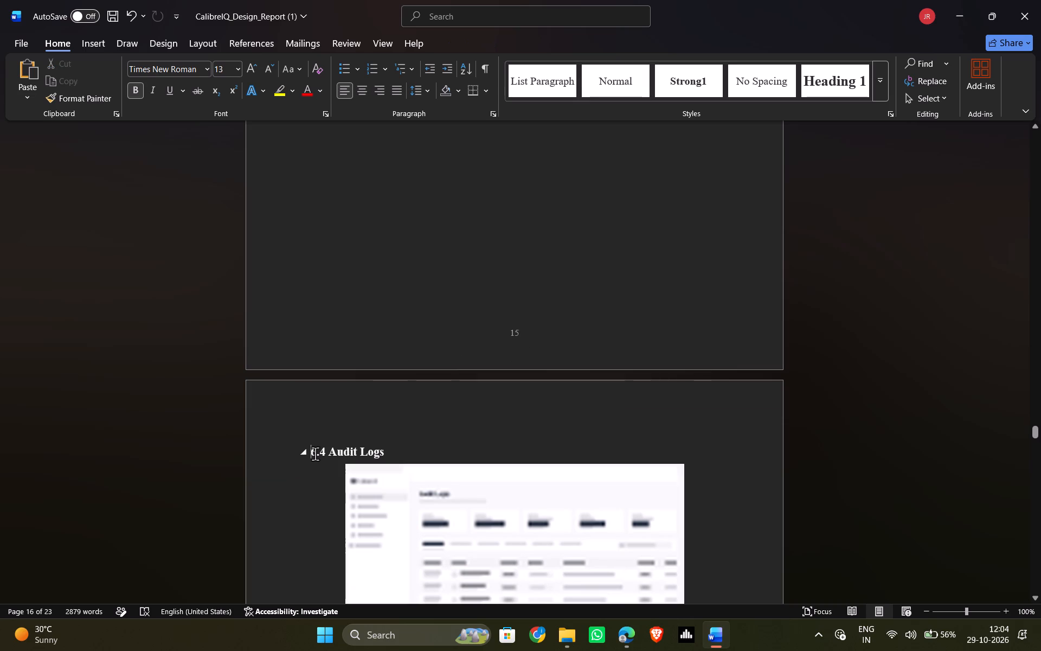
pyautogui.press('BackSpace')
pyautogui.press('BackSpace')
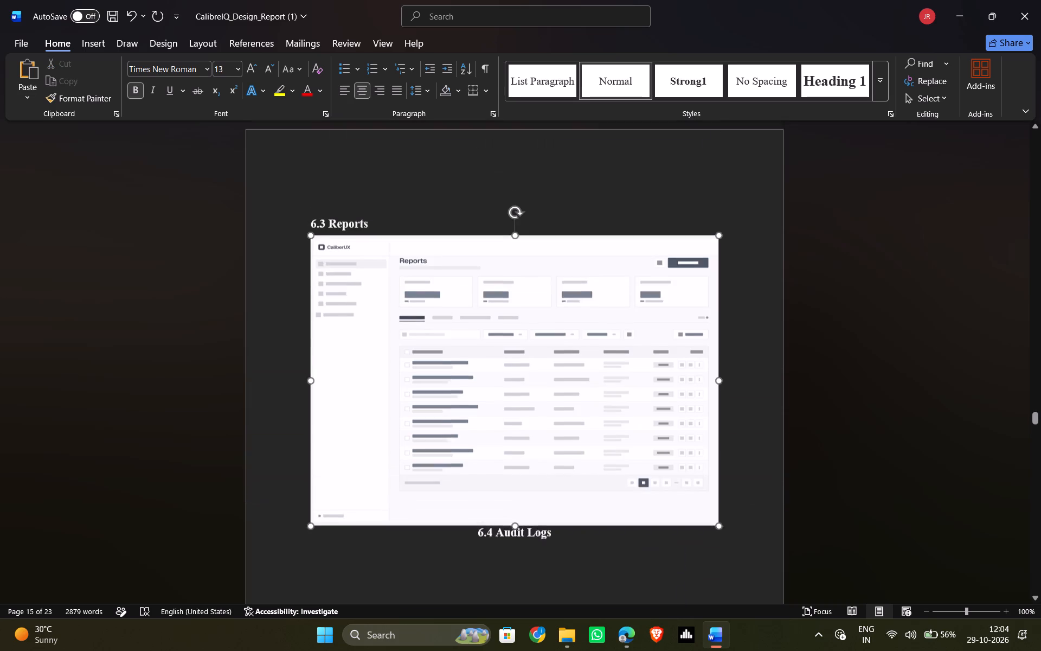
# Remove the empty line above the 6.3 Reports heading at the top of its page.
pyautogui.click(313, 235)
pyautogui.press('BackSpace')
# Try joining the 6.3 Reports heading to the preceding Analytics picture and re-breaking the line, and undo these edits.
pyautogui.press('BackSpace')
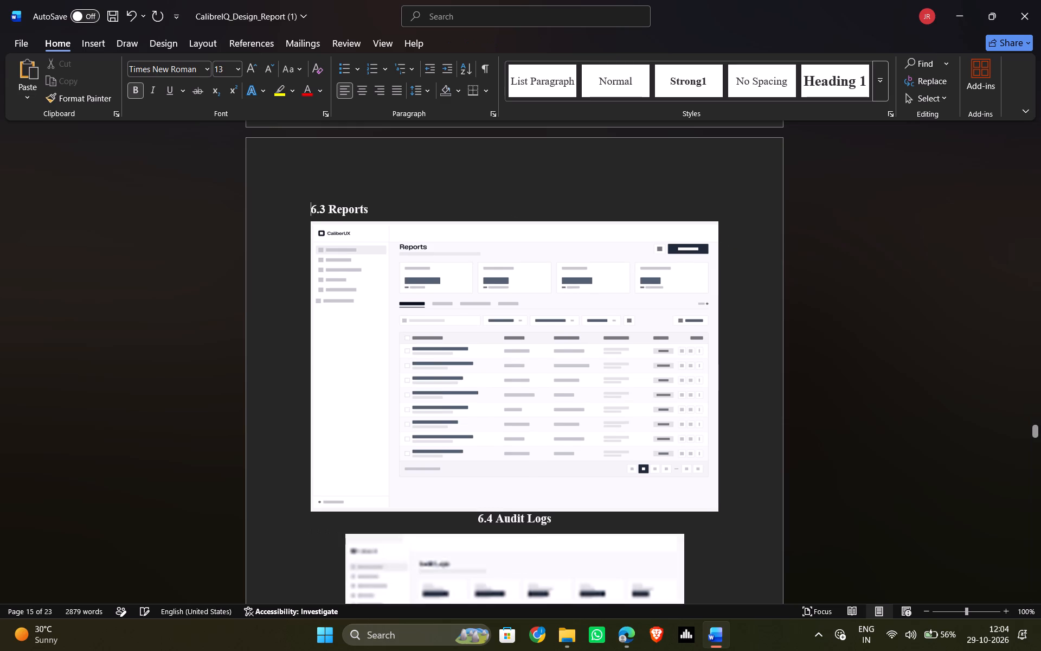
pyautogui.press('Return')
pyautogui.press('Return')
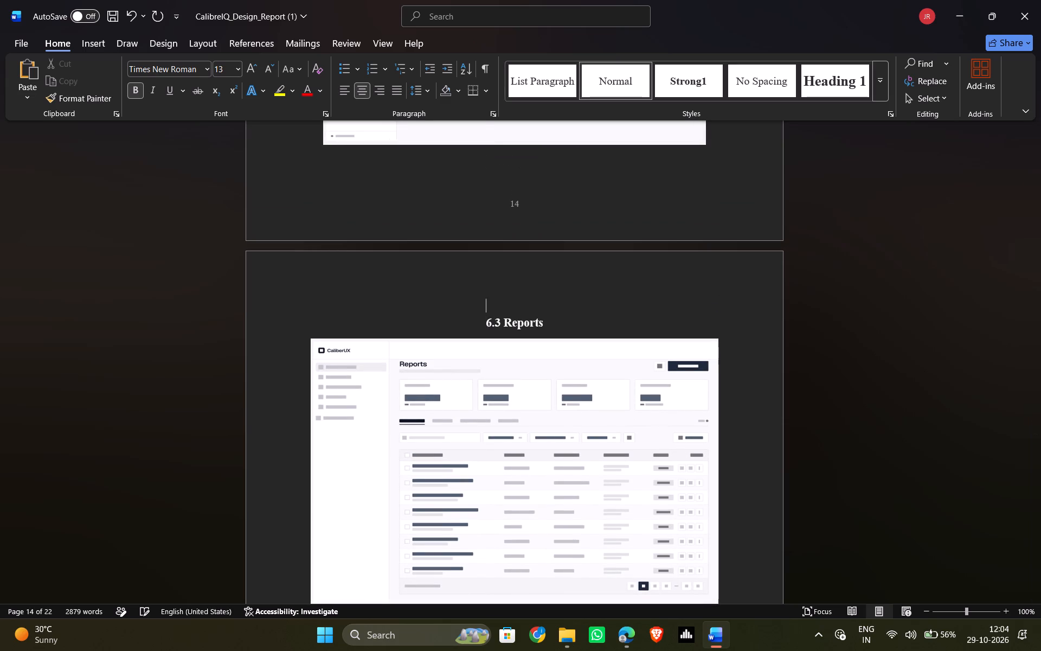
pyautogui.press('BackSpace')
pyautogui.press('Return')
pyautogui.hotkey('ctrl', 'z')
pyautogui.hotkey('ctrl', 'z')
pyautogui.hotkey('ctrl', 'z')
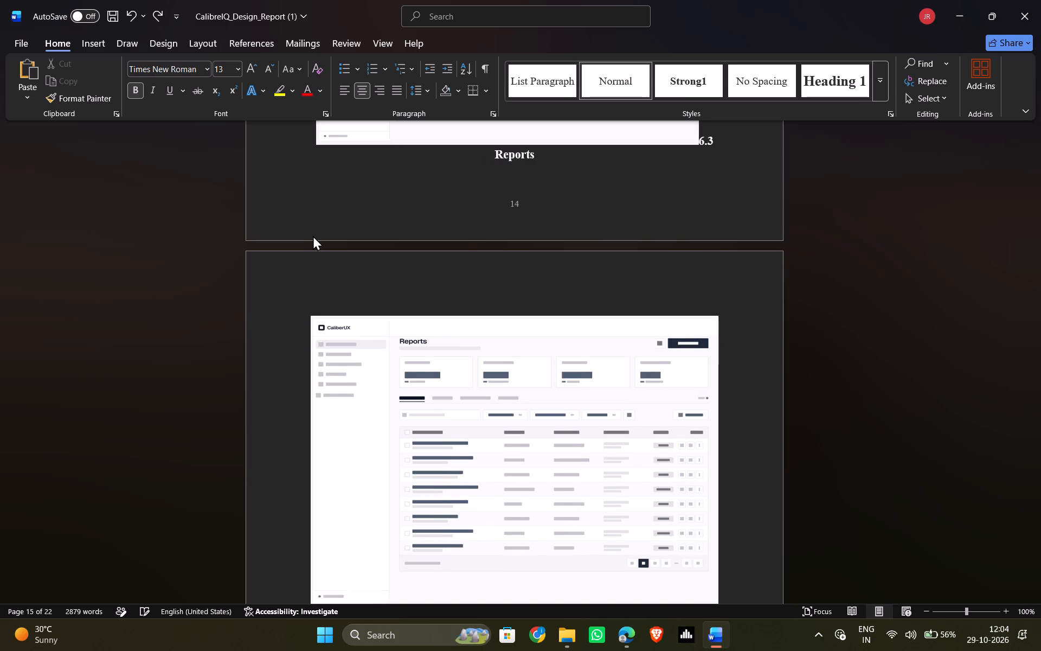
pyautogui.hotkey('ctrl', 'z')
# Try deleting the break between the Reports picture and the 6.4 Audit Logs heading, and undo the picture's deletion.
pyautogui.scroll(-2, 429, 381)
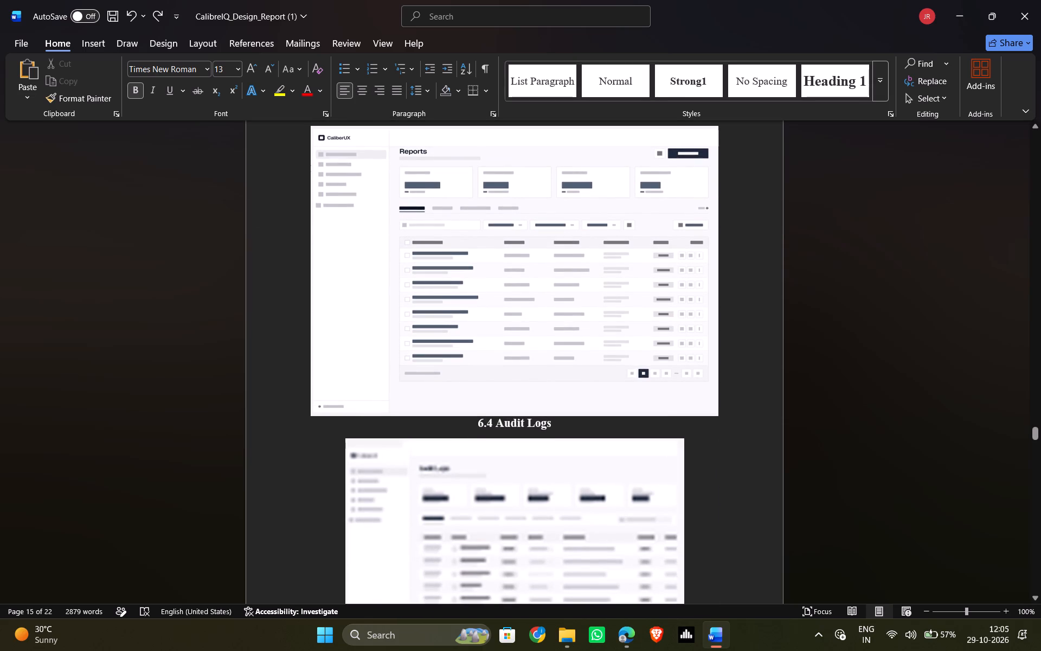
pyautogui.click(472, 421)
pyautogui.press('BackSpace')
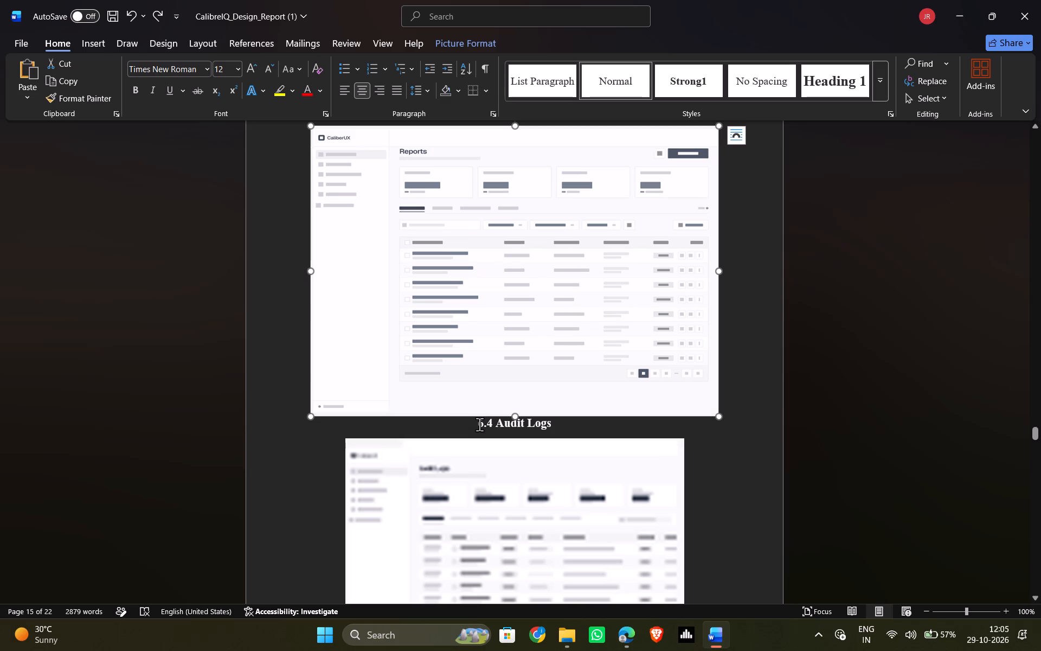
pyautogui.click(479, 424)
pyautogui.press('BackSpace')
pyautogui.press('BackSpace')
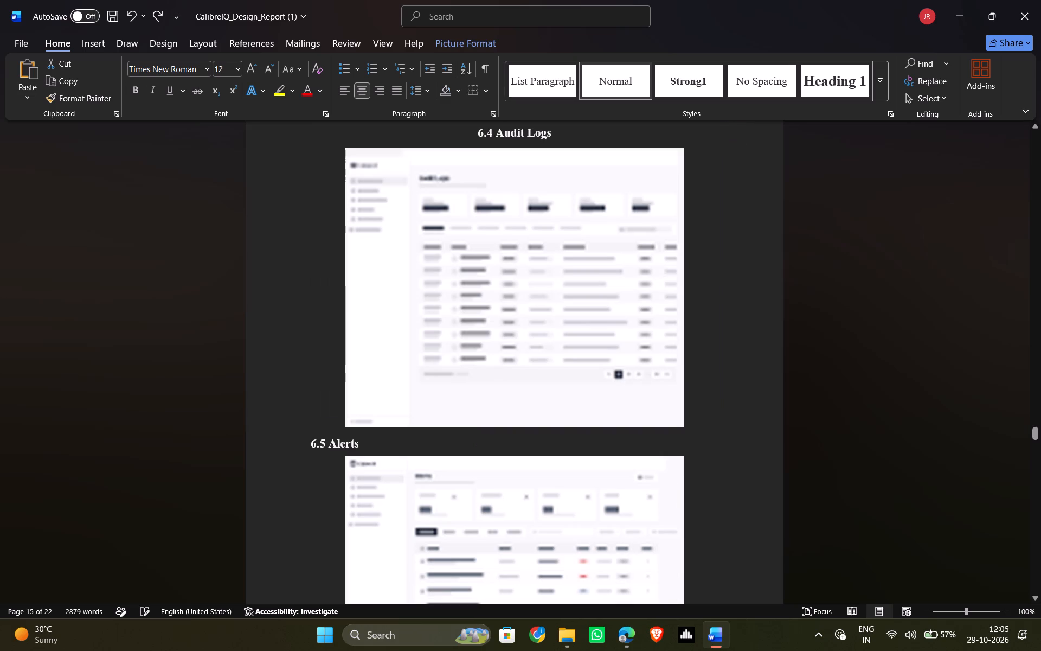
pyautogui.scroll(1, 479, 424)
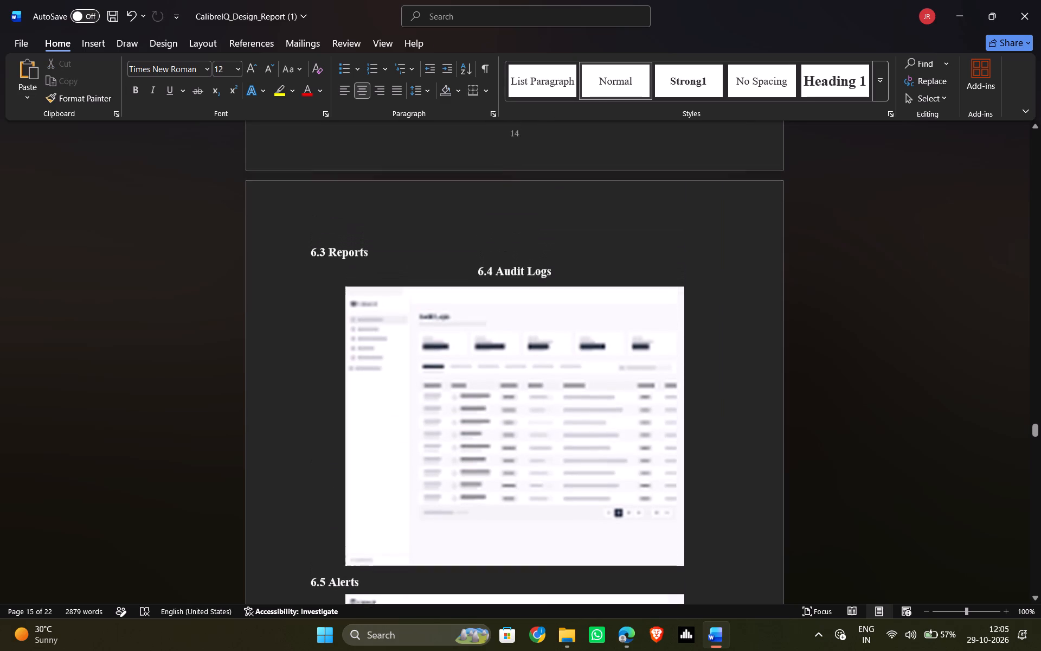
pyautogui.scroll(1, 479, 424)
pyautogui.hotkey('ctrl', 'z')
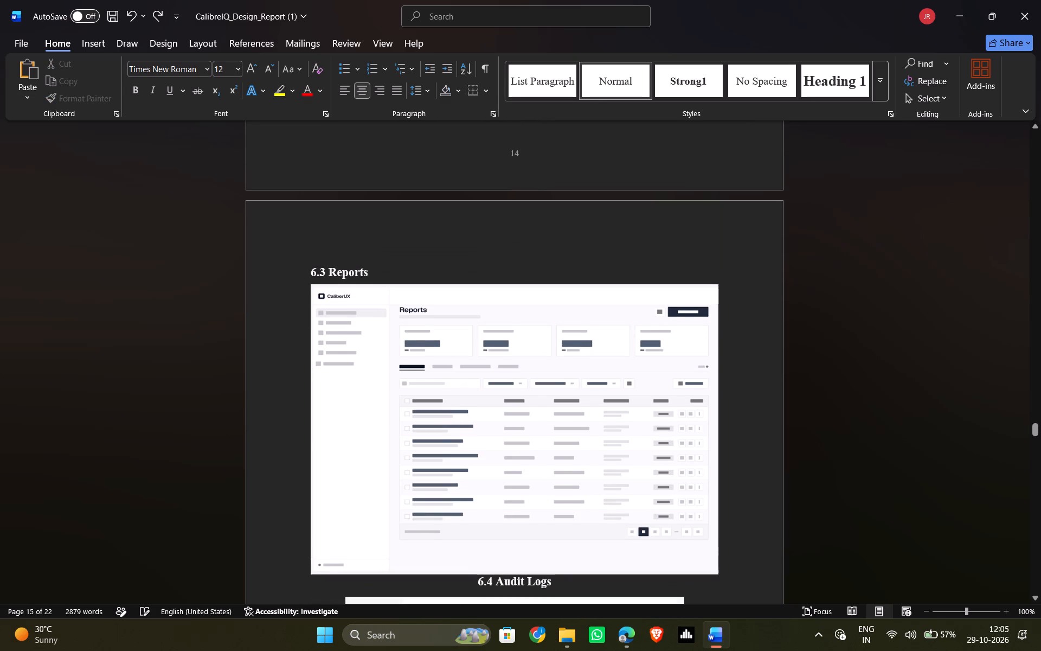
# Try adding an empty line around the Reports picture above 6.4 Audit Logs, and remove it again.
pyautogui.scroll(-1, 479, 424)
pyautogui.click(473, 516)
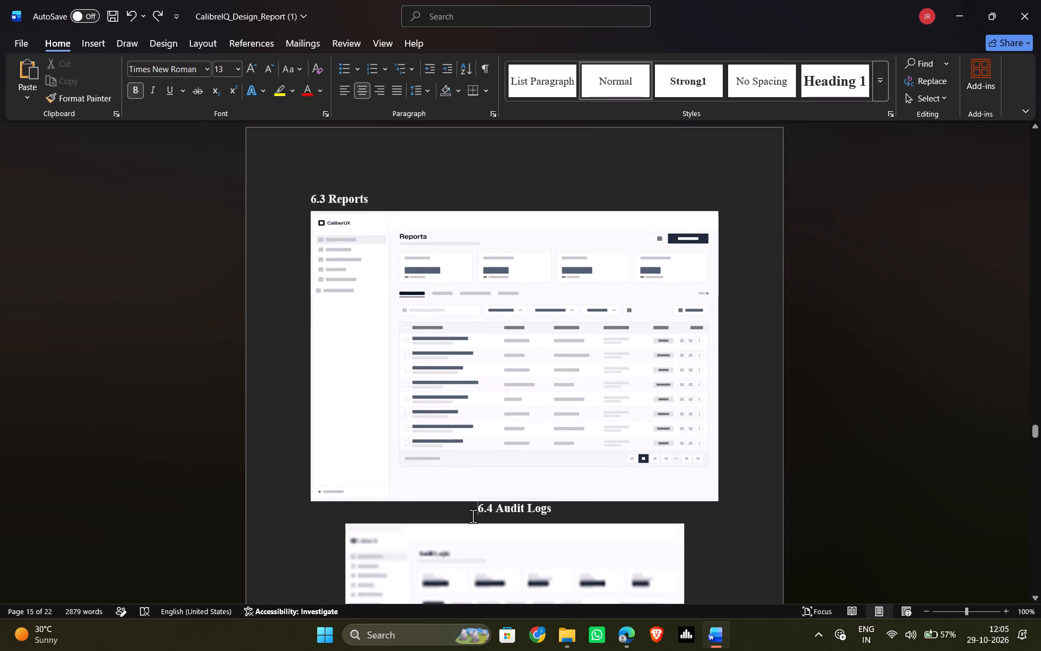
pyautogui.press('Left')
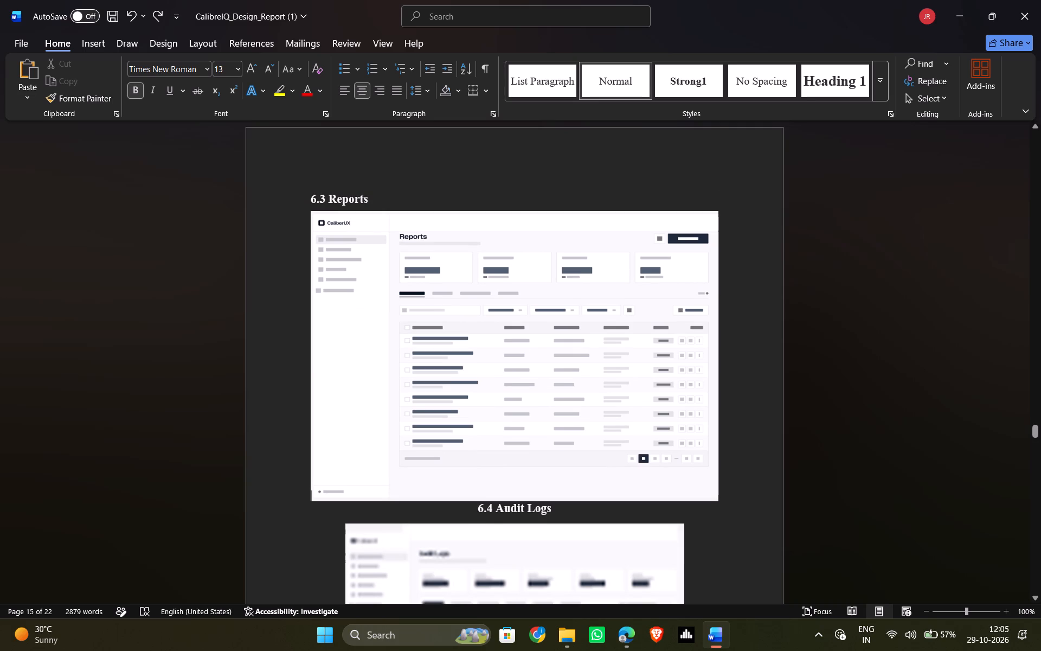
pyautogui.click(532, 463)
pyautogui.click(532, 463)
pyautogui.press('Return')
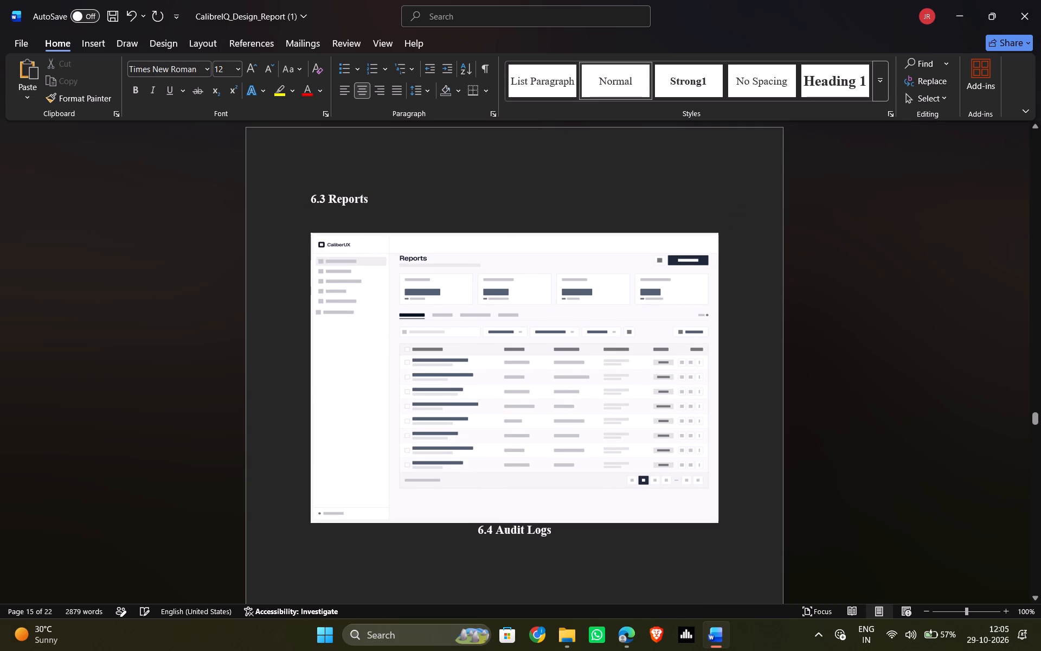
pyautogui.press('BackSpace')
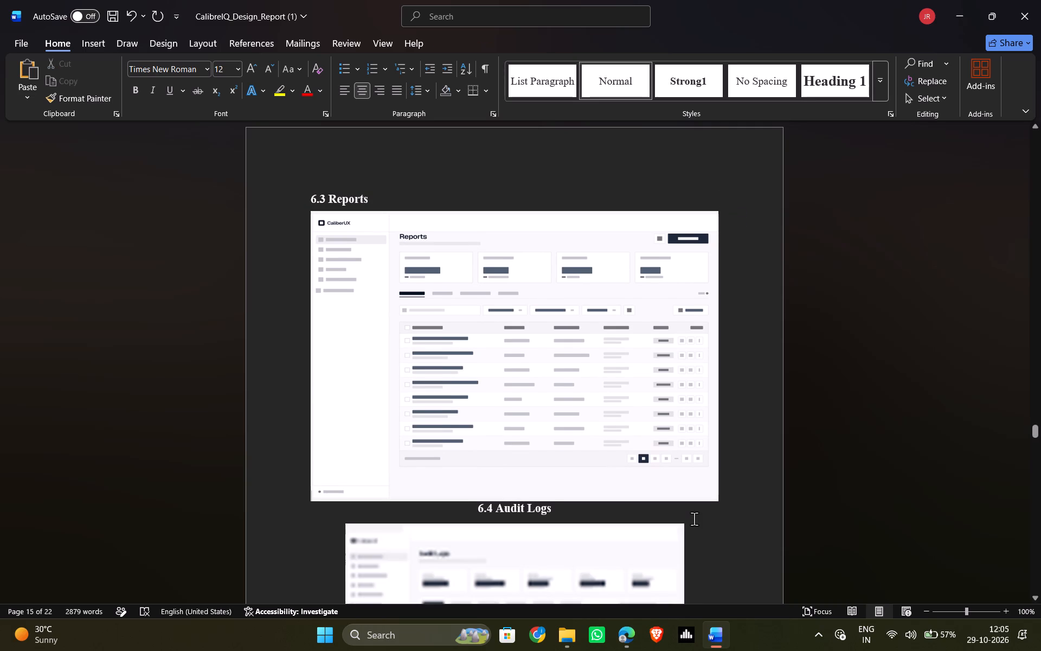
# Split the 6.4 Audit Logs heading from the Reports picture's paragraph and align it left.
pyautogui.click(475, 508)
pyautogui.press('Return')
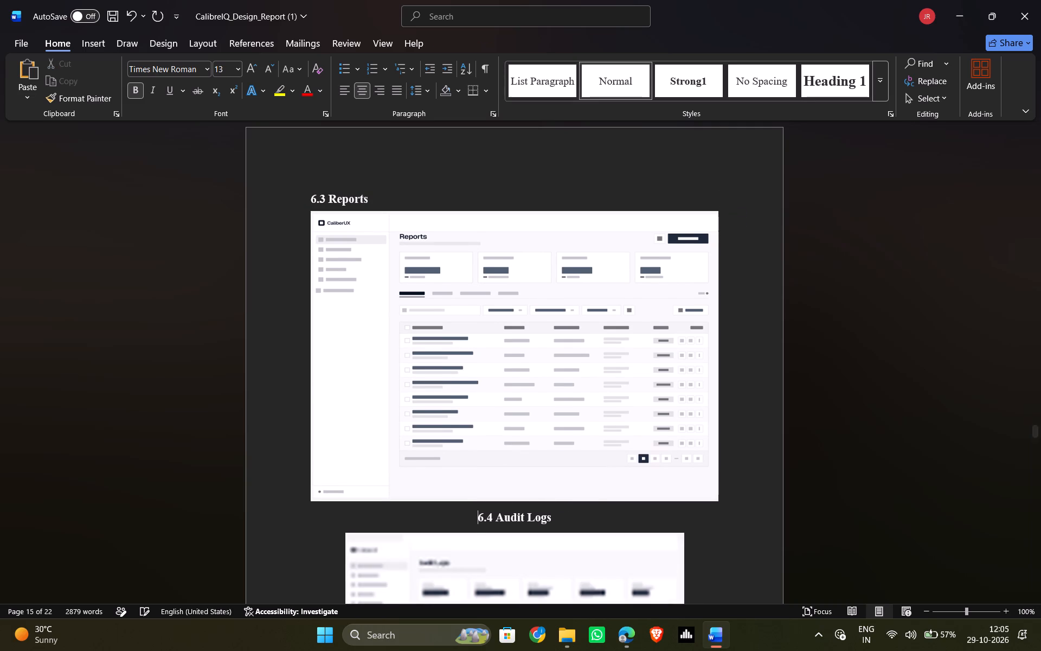
pyautogui.press('BackSpace')
# Delete the blurry picture under the 6.4 Audit Logs heading.
pyautogui.scroll(-2, 475, 508)
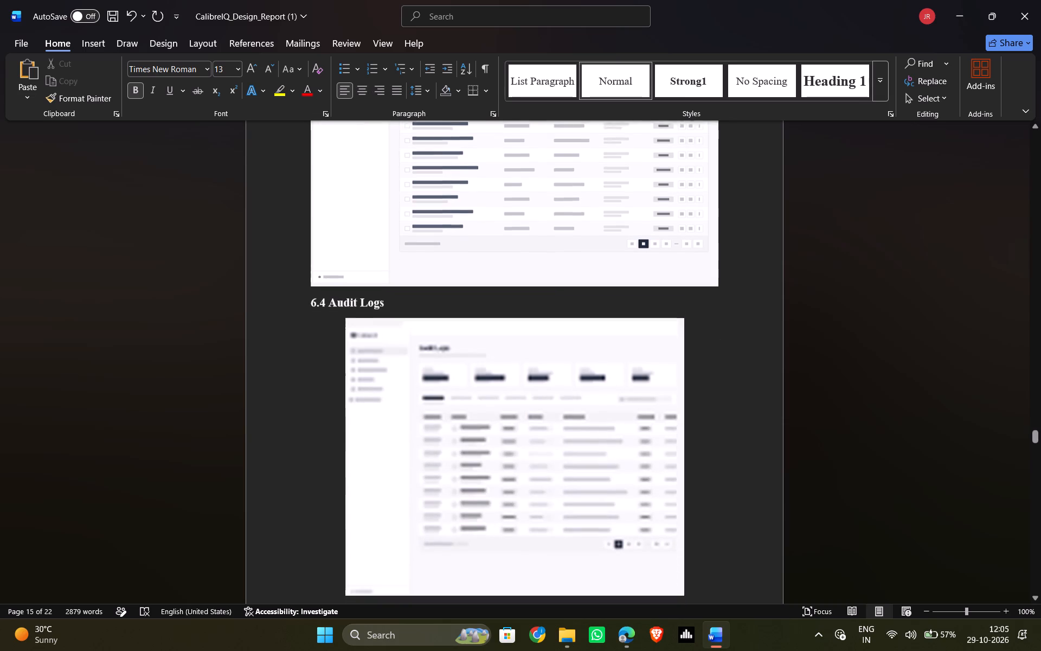
pyautogui.scroll(-1, 475, 508)
pyautogui.click(523, 373)
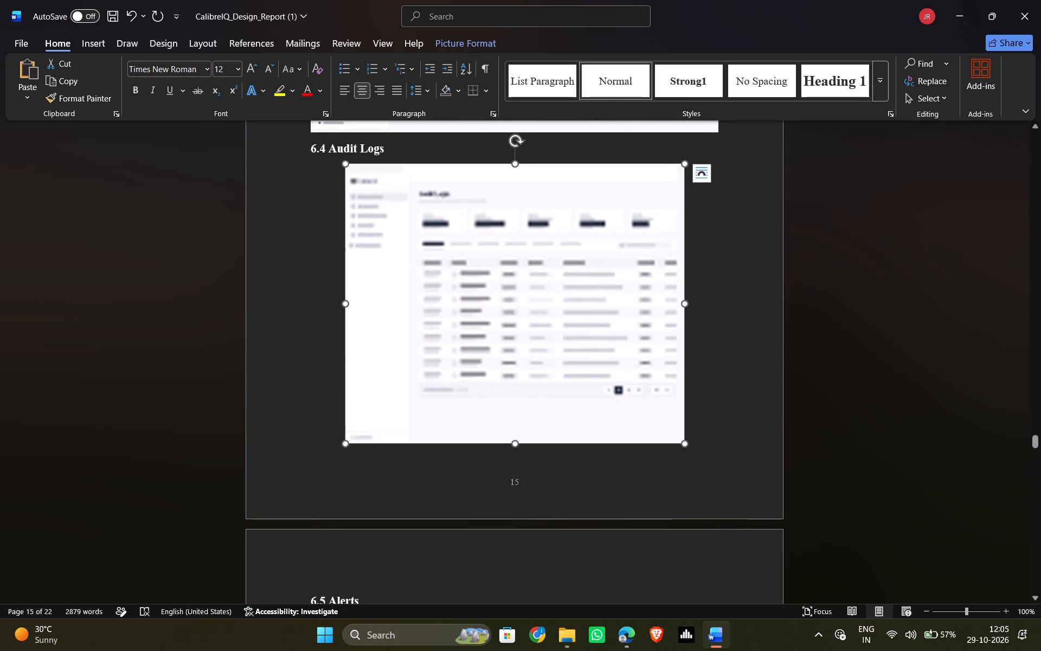
pyautogui.press('BackSpace')
# Switch to Figma and snip the enlarged Audit Logs frame, screen-4.
pyautogui.hotkey('alt', 'Tab')
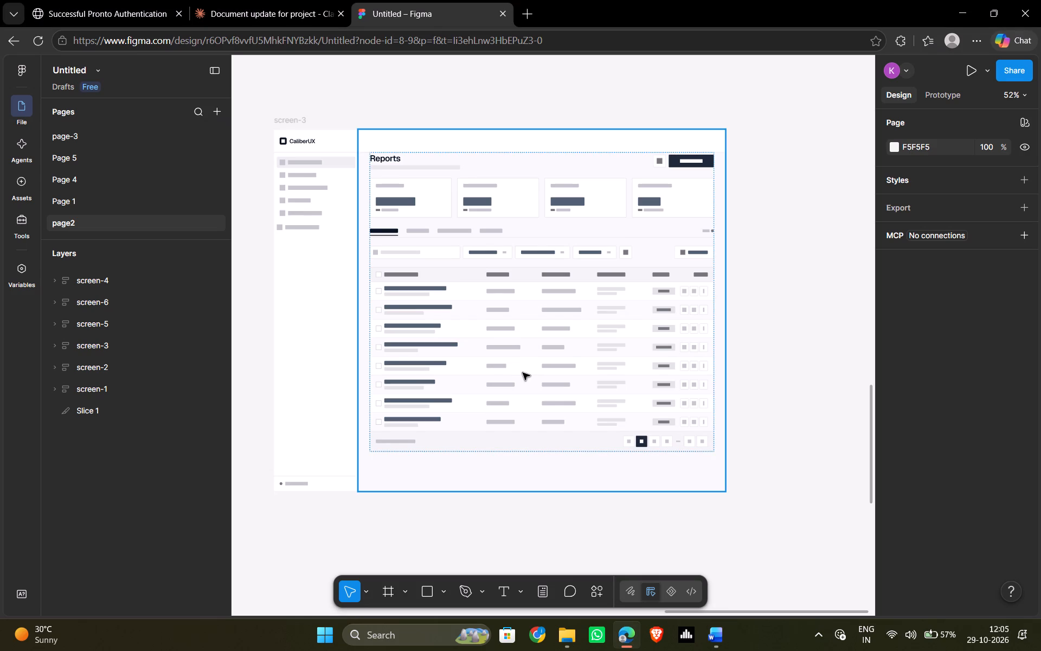
pyautogui.hscroll(11, 523, 373)
pyautogui.scroll(-1, 523, 373)
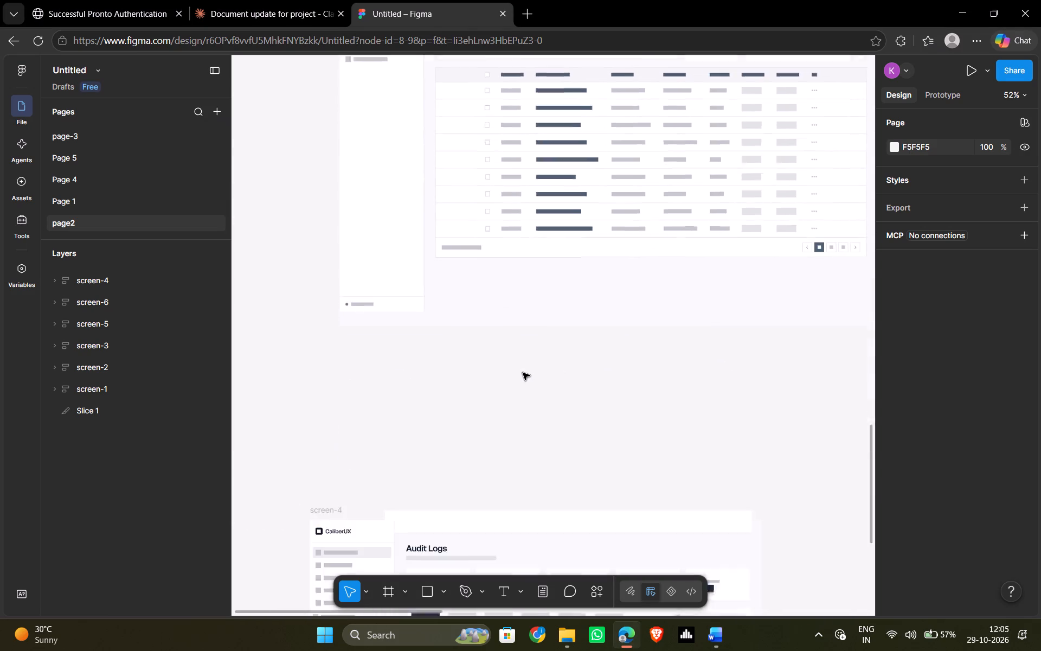
pyautogui.scroll(-4, 523, 373)
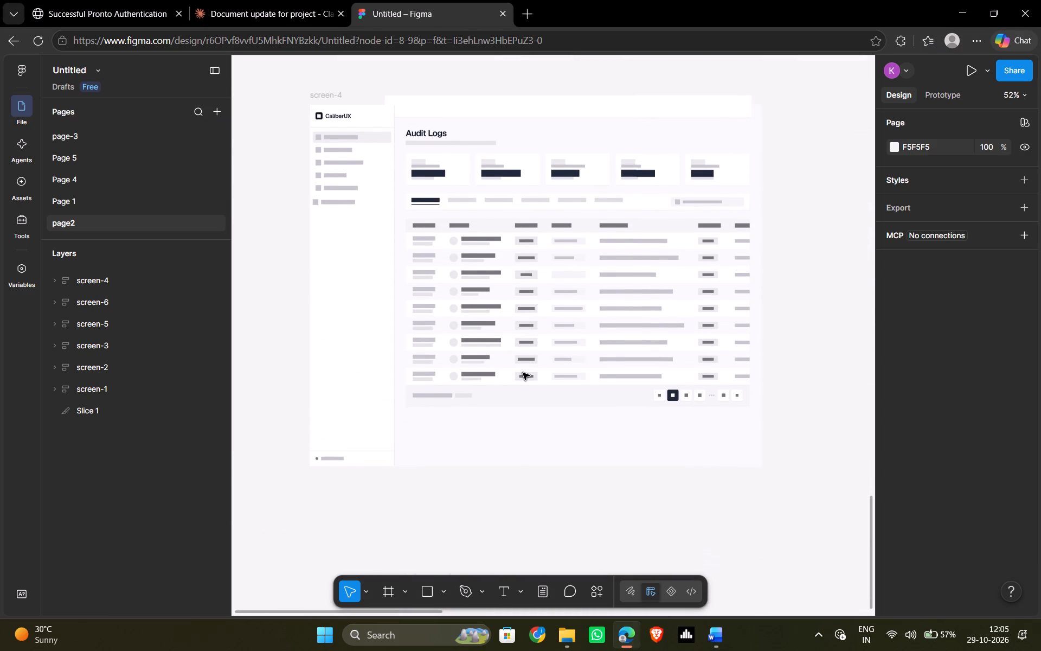
pyautogui.scroll(-1, 523, 373)
pyautogui.hscroll(-1, 523, 373)
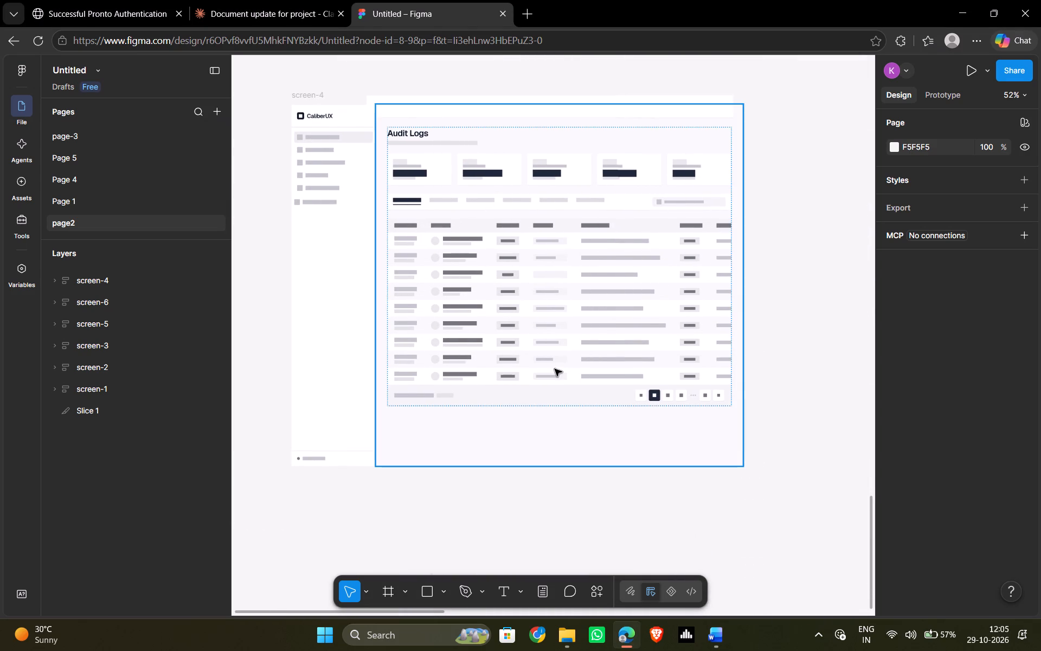
pyautogui.click(561, 526)
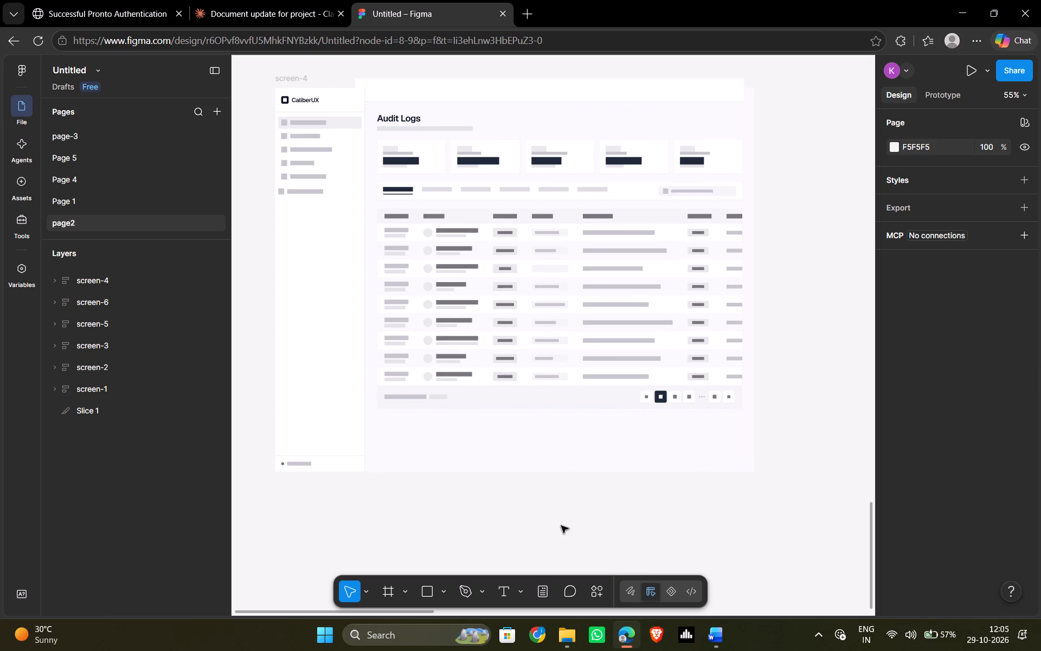
pyautogui.press('Print')
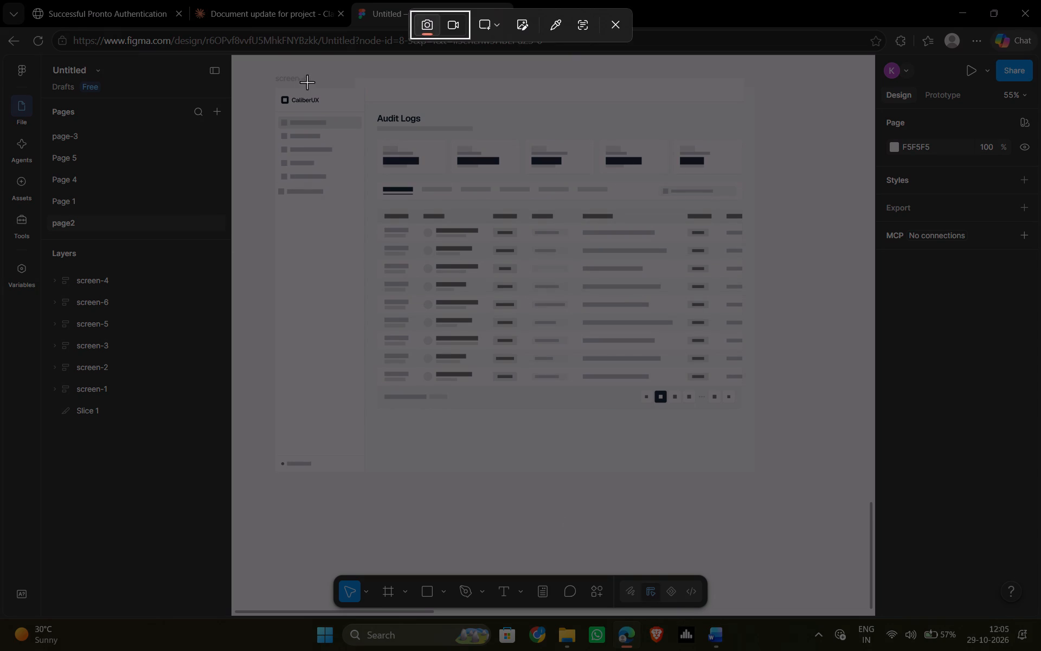
pyautogui.moveTo(271, 82); pyautogui.dragTo(756, 541)
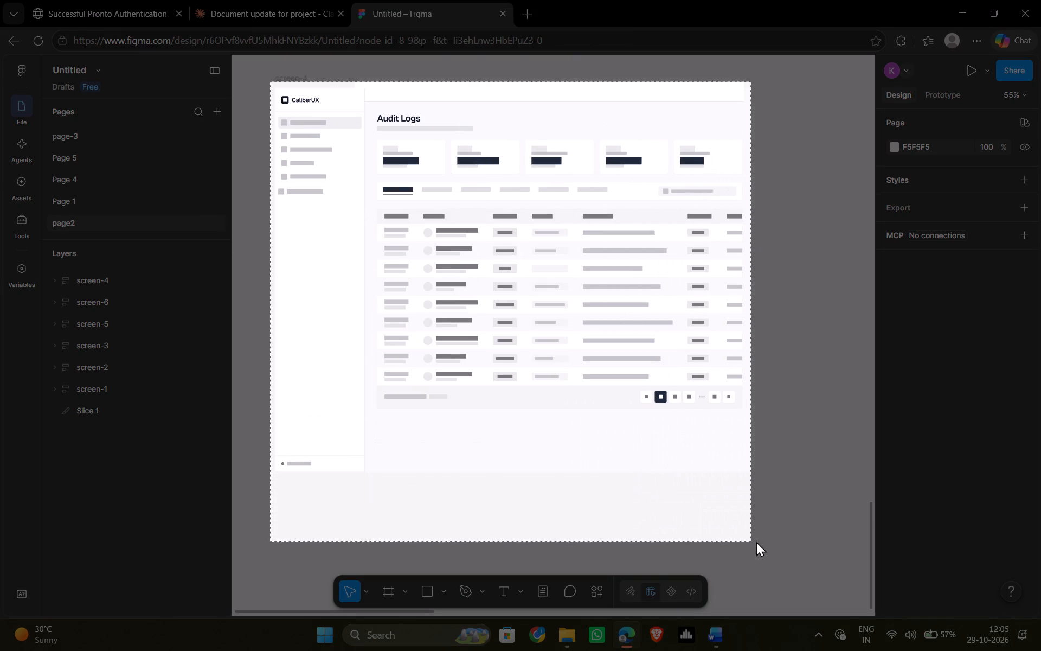
pyautogui.moveTo(756, 541); pyautogui.dragTo(755, 466)
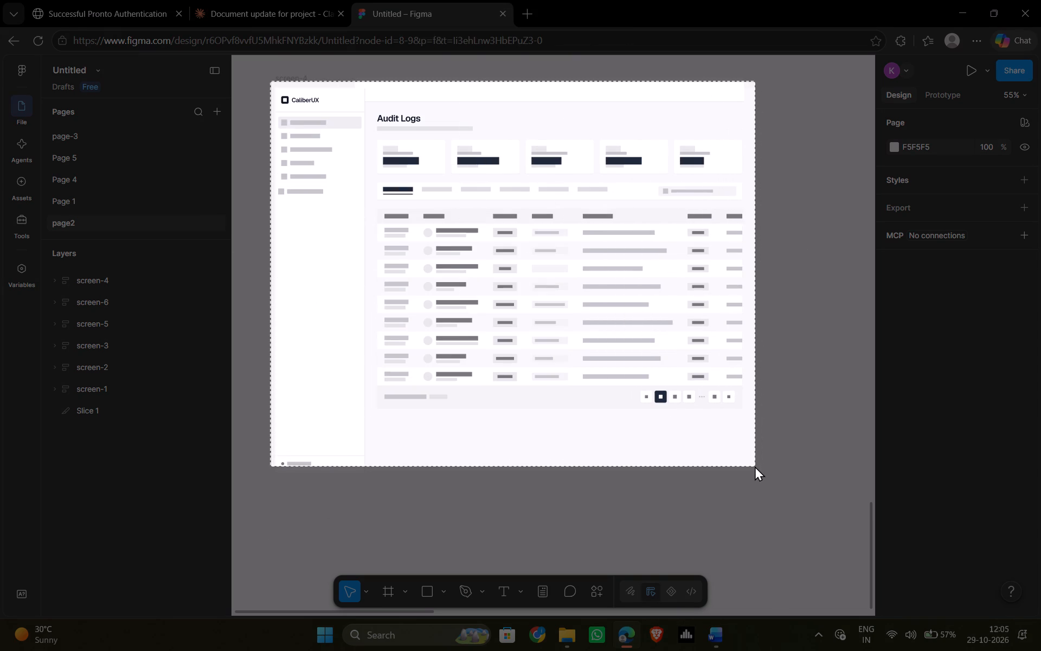
pyautogui.moveTo(755, 466); pyautogui.dragTo(760, 475)
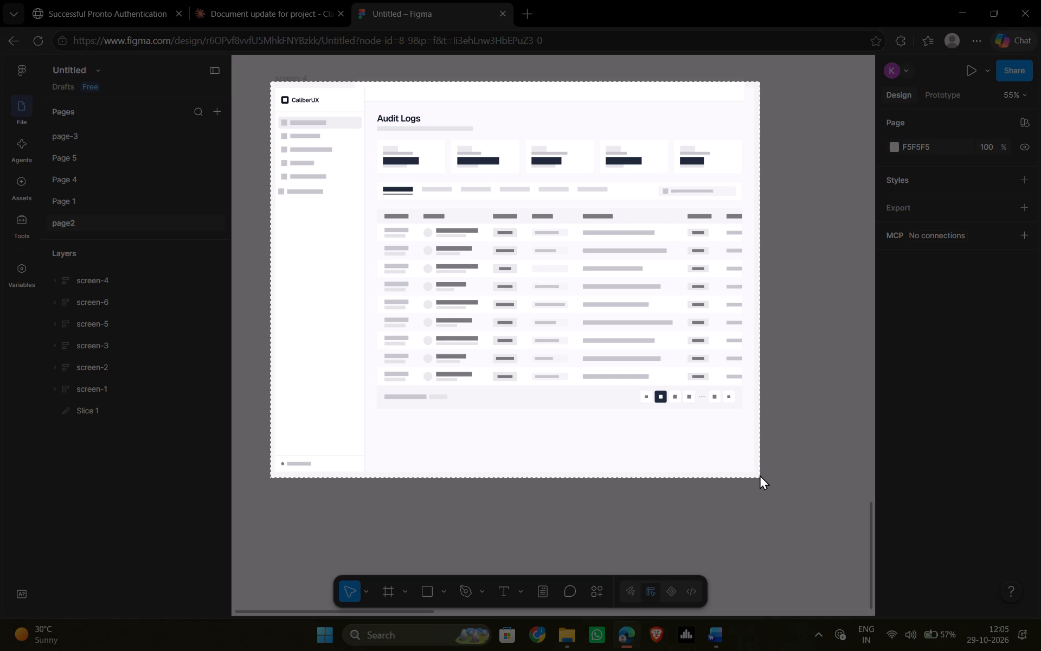
pyautogui.moveTo(760, 475); pyautogui.dragTo(760, 475)
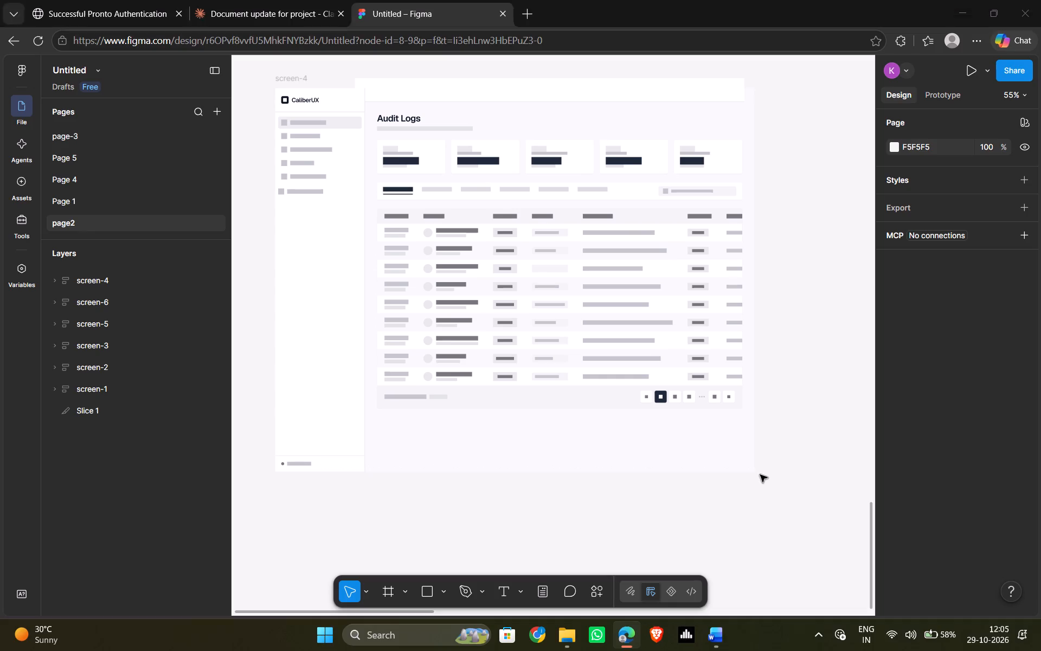
# Return to Word and paste the Audit Logs snip under the 6.4 Audit Logs heading.
pyautogui.hotkey('alt', 'Tab')
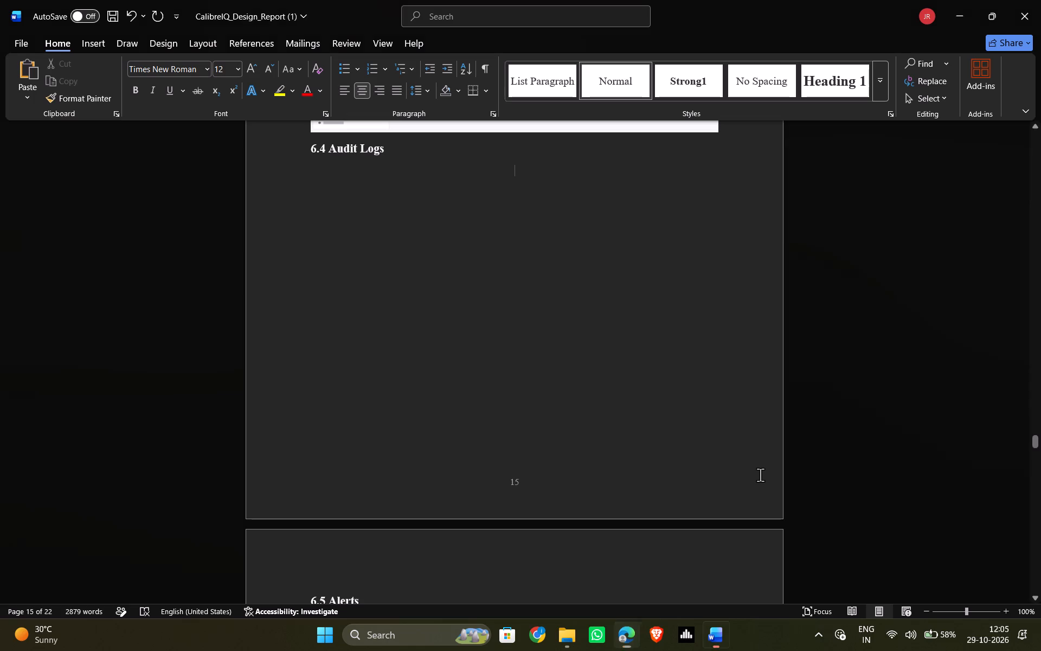
pyautogui.hotkey('ctrl', 'v')
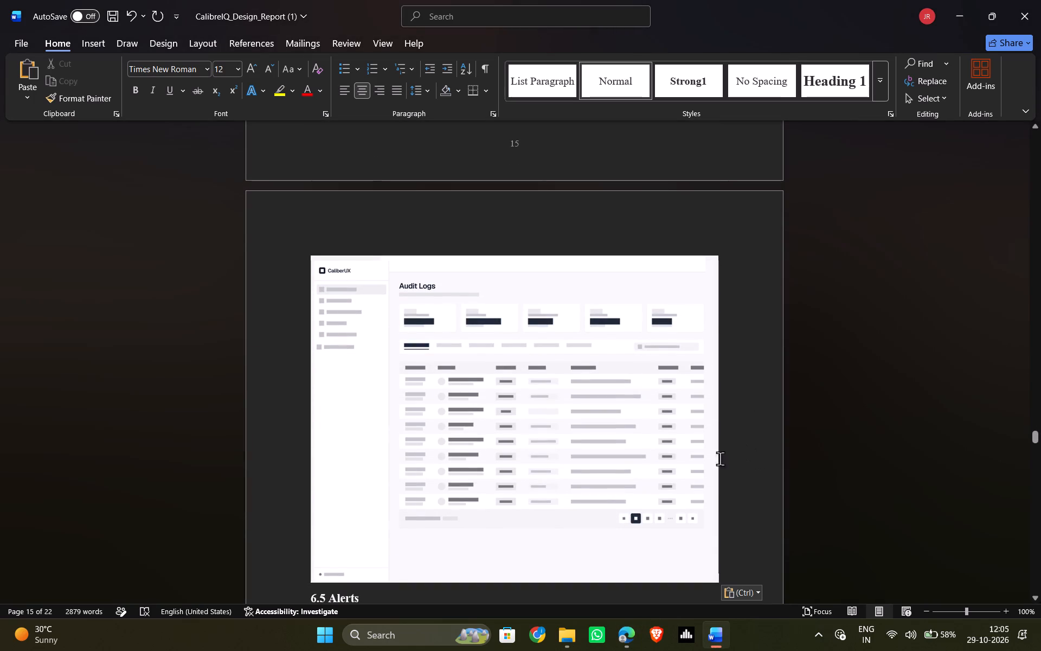
# Resize only the height of the Audit Logs picture to about 11.3 cm so it fits beneath its heading on page 15.
pyautogui.doubleClick(611, 488)
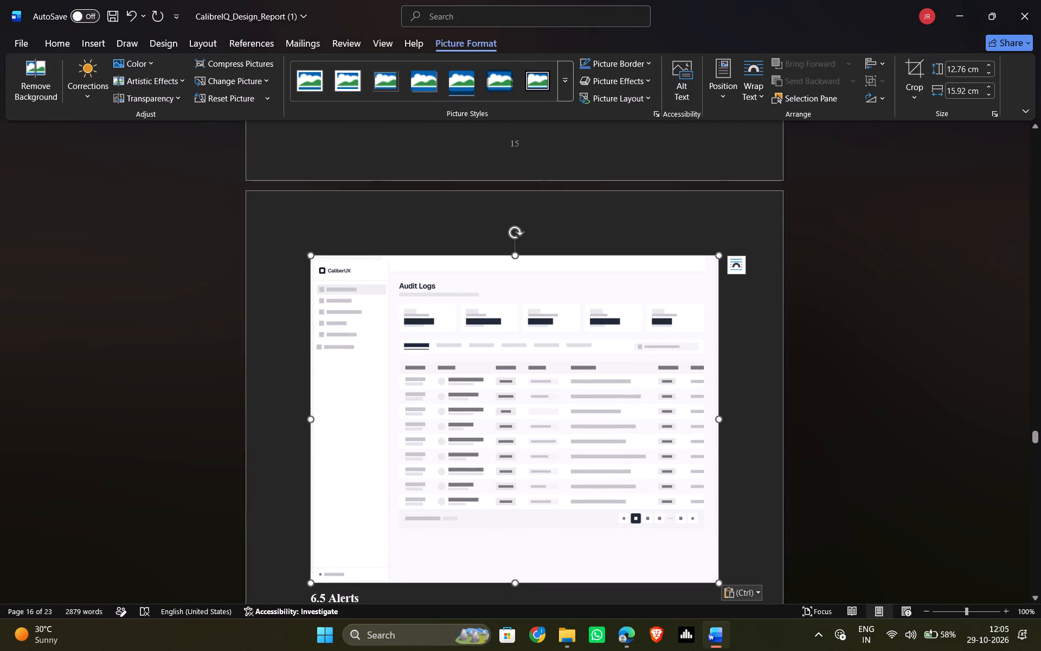
pyautogui.moveTo(518, 580); pyautogui.dragTo(516, 554)
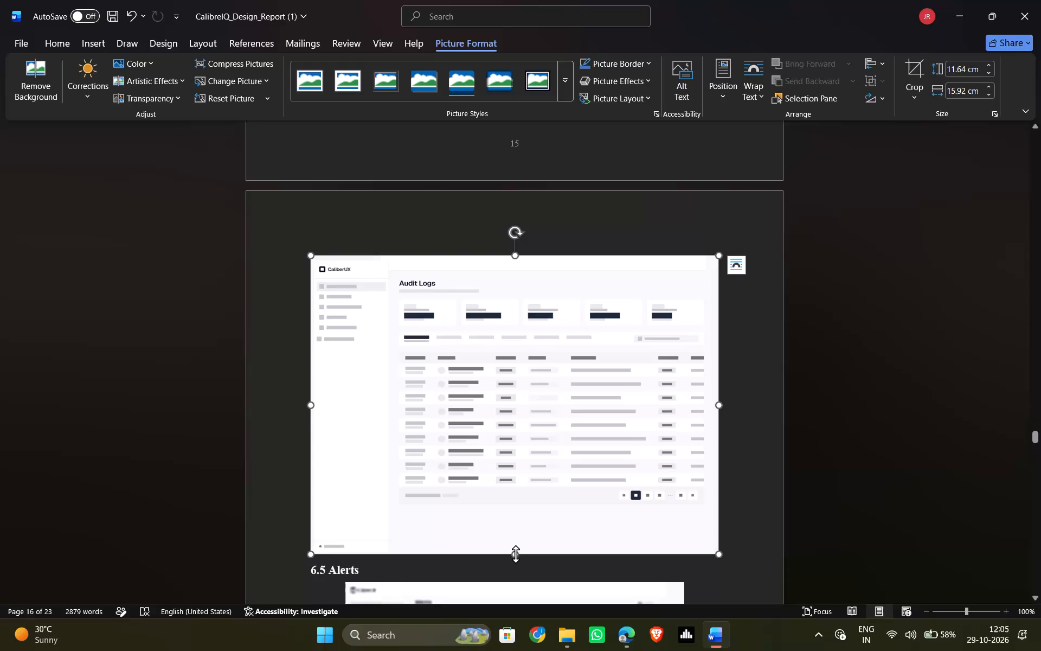
pyautogui.moveTo(516, 554); pyautogui.dragTo(511, 518)
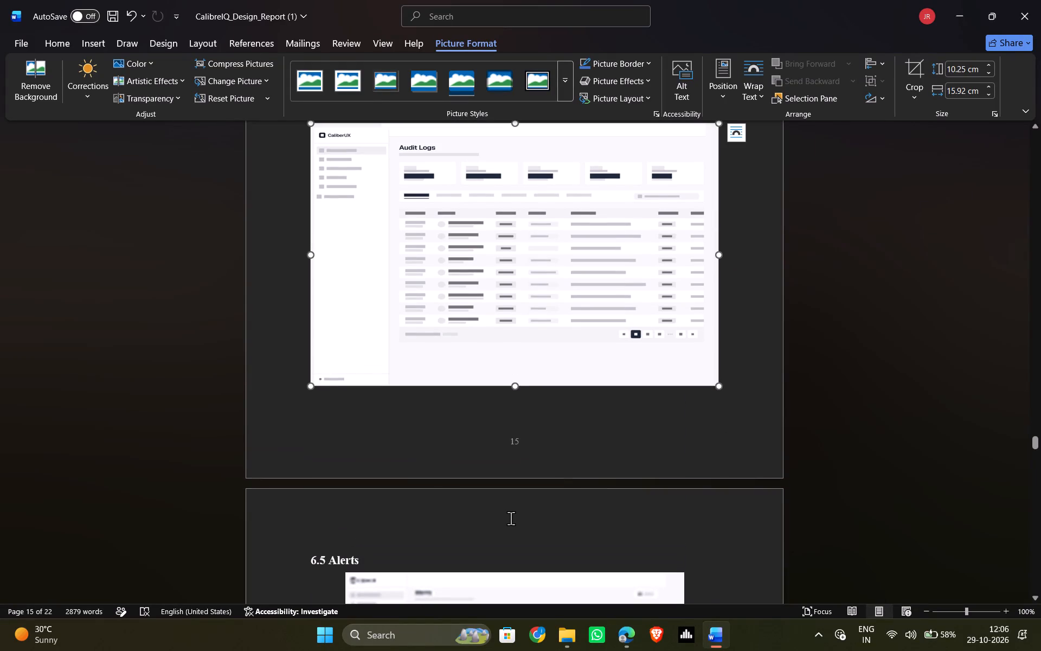
pyautogui.scroll(1, 511, 518)
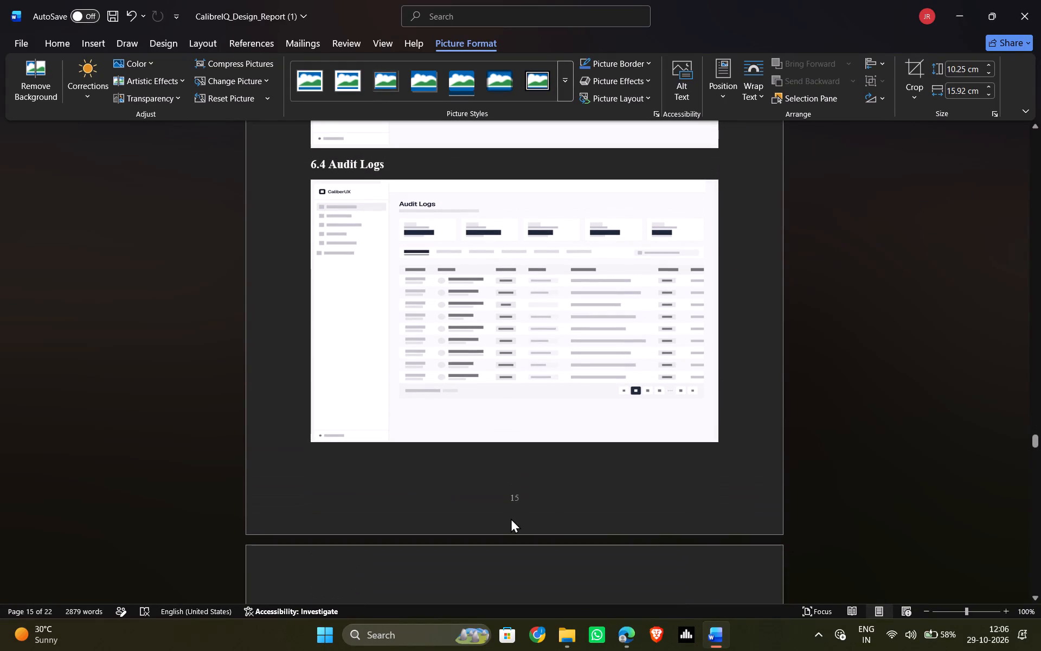
pyautogui.doubleClick(512, 441)
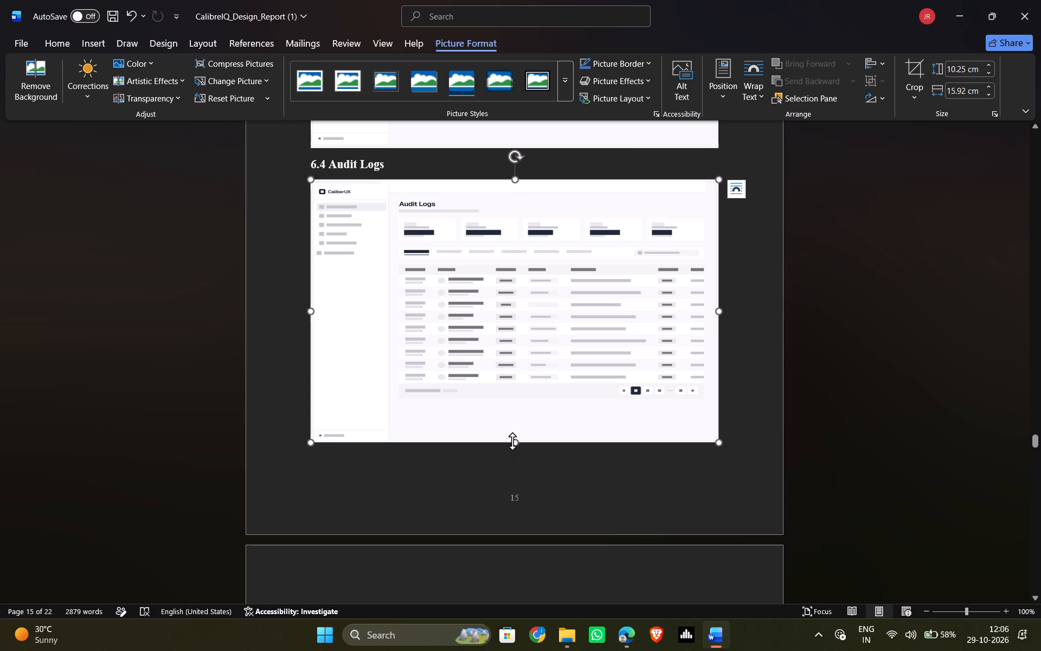
pyautogui.click(512, 441)
pyautogui.moveTo(512, 441); pyautogui.dragTo(515, 454)
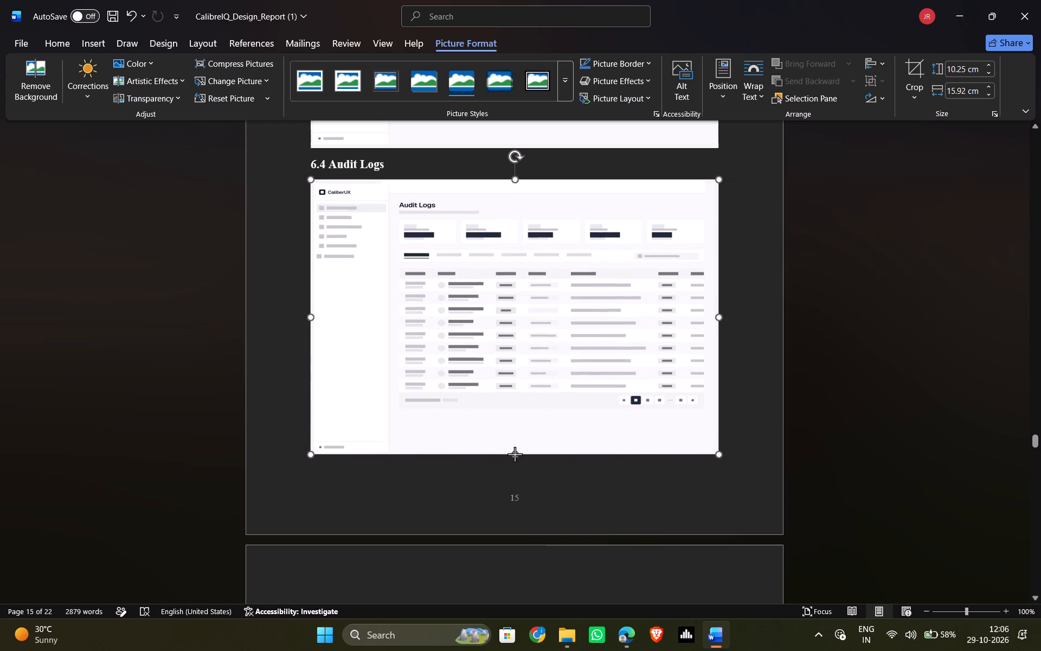
pyautogui.moveTo(515, 454); pyautogui.dragTo(515, 457)
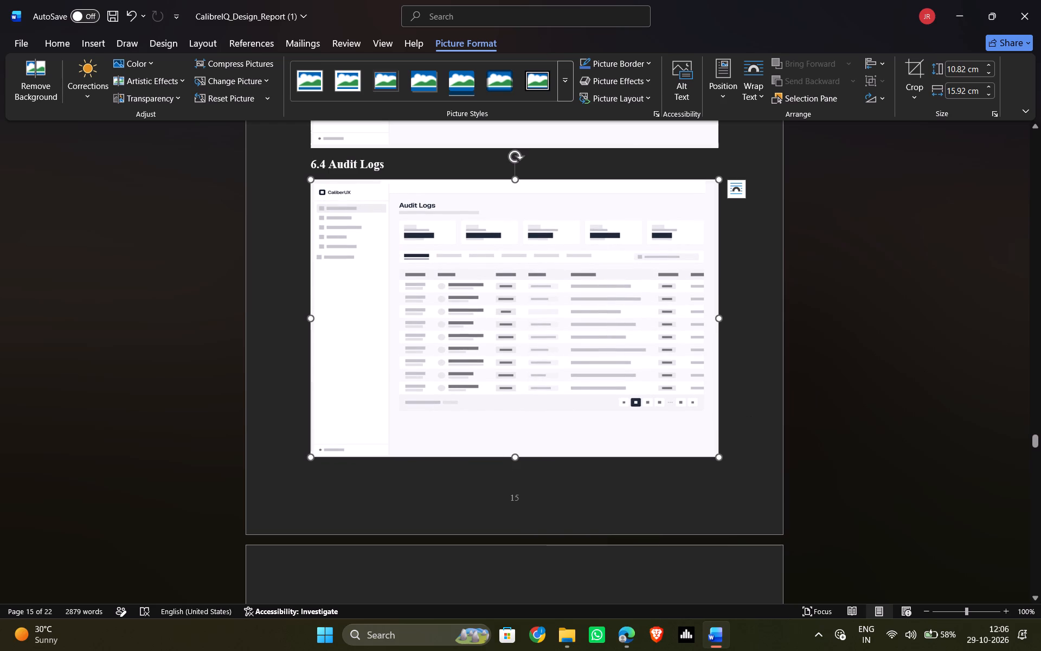
pyautogui.moveTo(516, 457); pyautogui.dragTo(516, 469)
# Delete the blurry picture under the 6.5 Alerts heading.
pyautogui.scroll(-2, 988, 339)
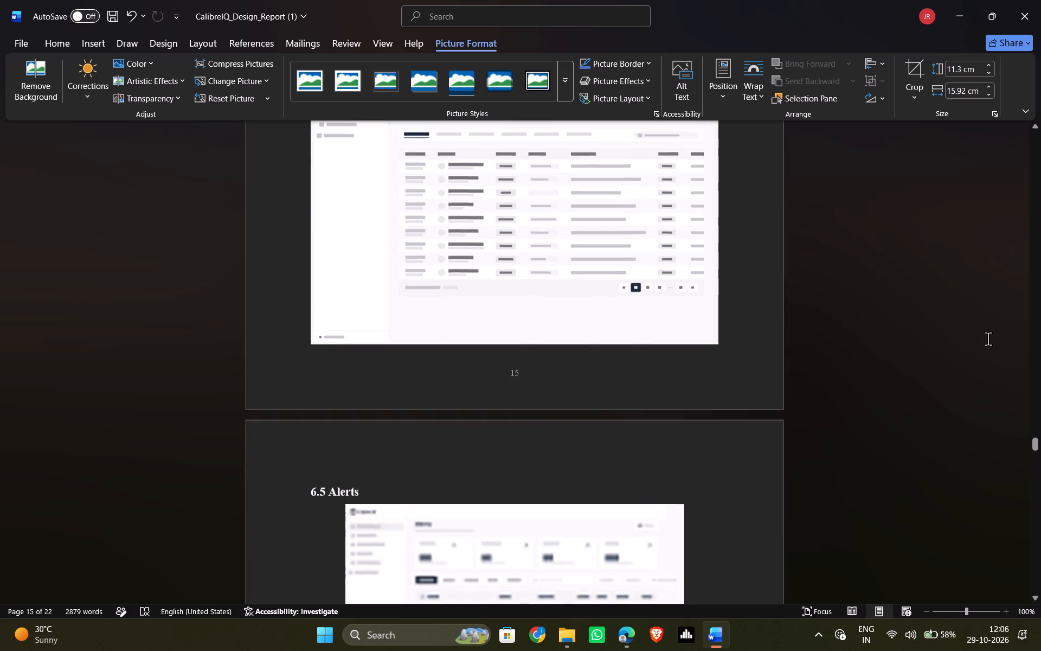
pyautogui.scroll(-1, 988, 339)
pyautogui.click(556, 323)
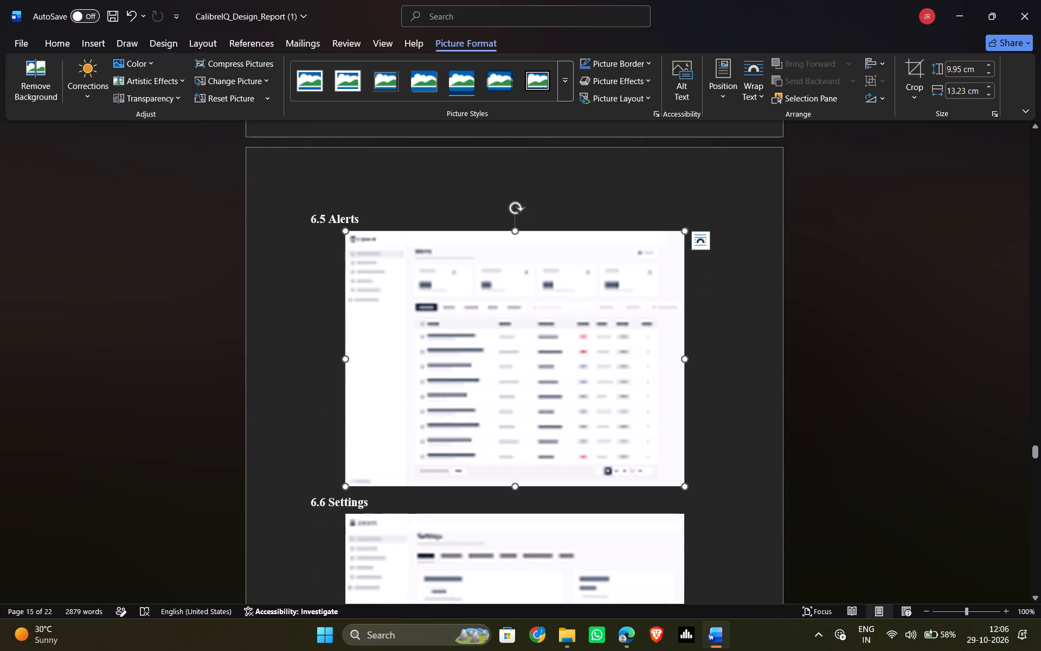
pyautogui.press('BackSpace')
# Switch to Figma and snip the whole Alerts frame, screen-5.
pyautogui.hotkey('alt', 'Tab')
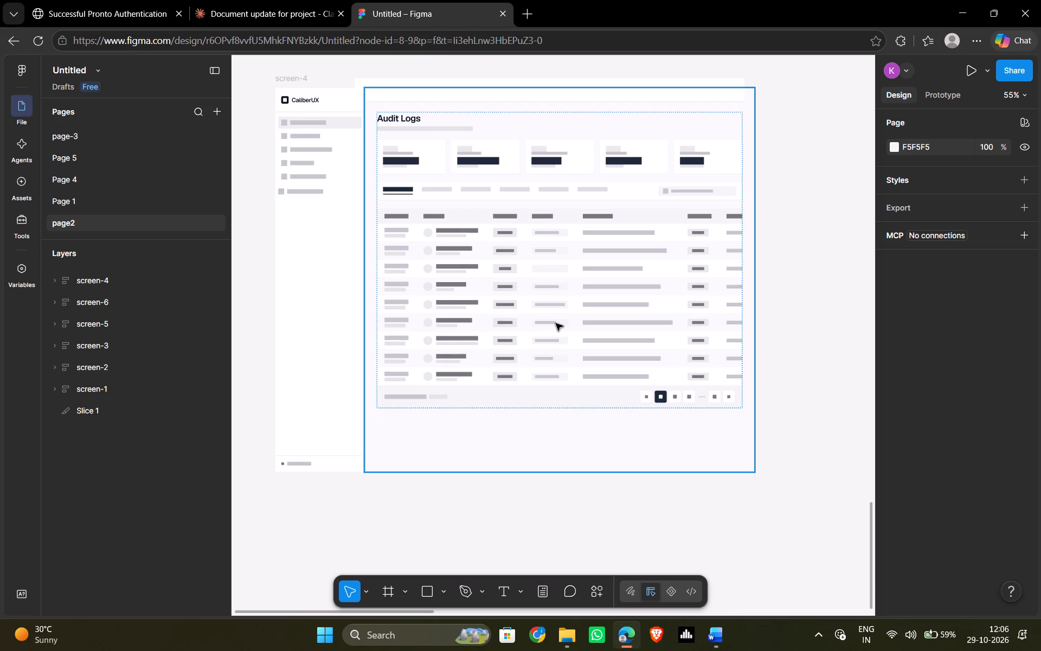
pyautogui.scroll(-2, 556, 323)
pyautogui.scroll(3, 556, 323)
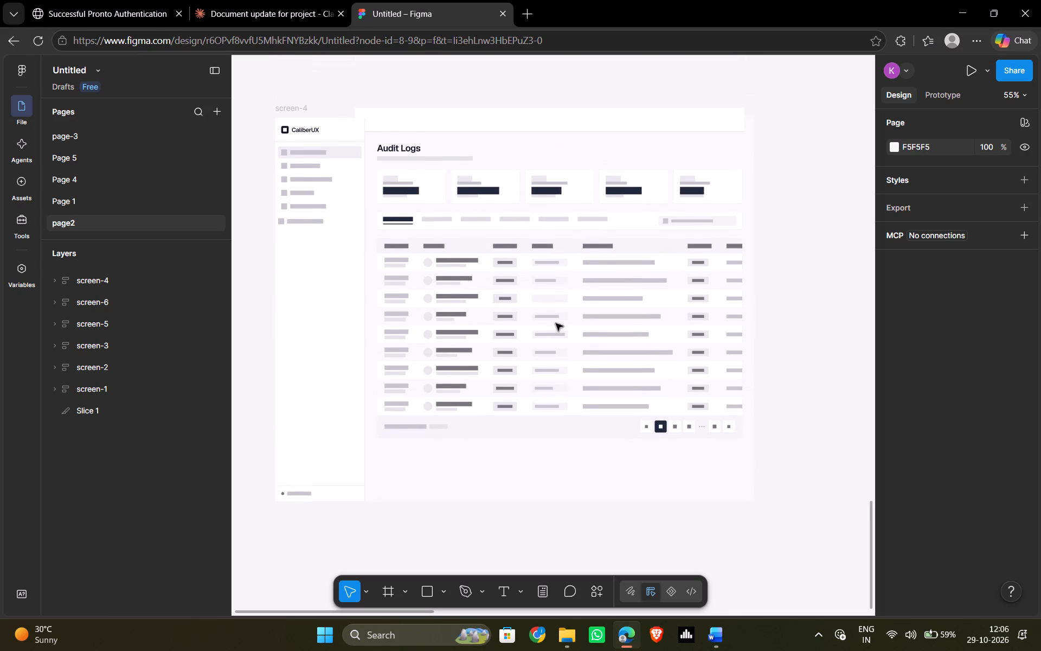
pyautogui.scroll(1, 556, 323)
pyautogui.hscroll(-8, 556, 323)
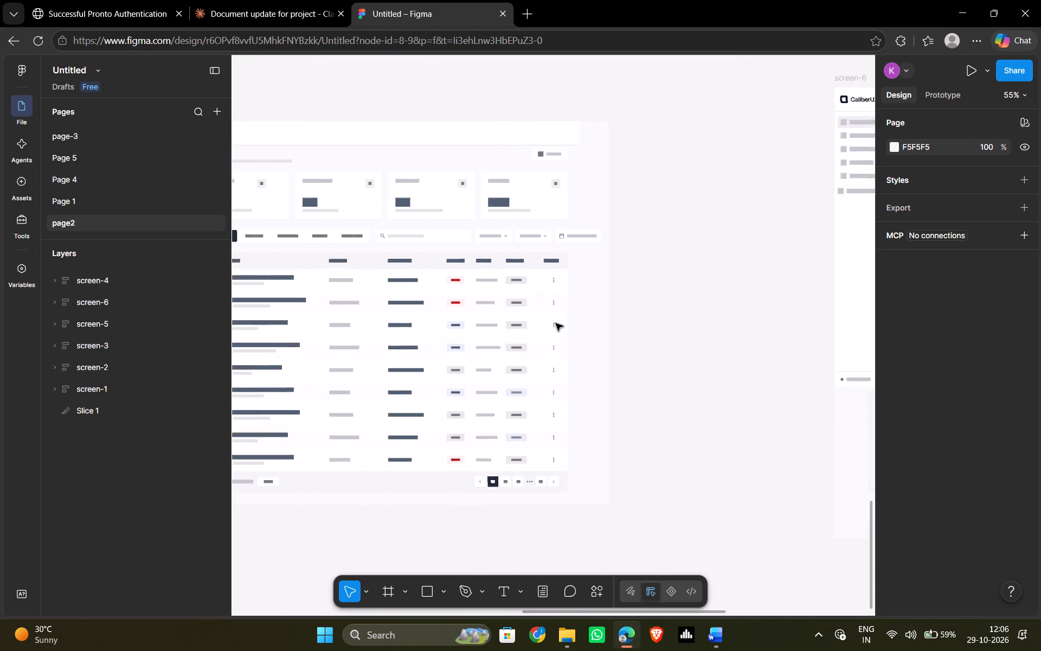
pyautogui.hscroll(4, 556, 323)
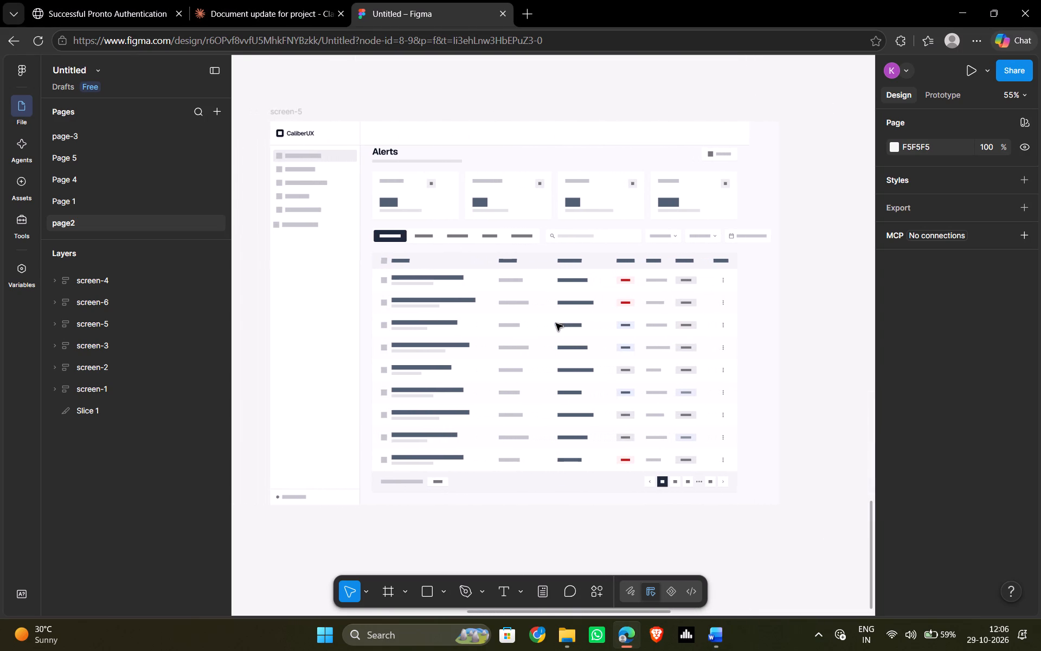
pyautogui.click(556, 323)
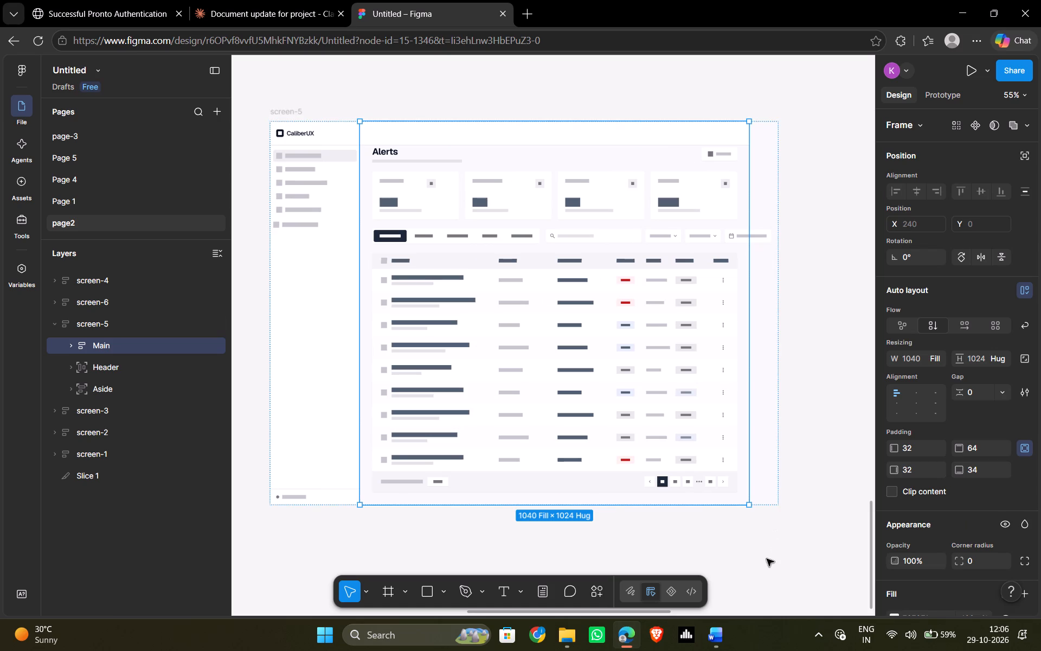
pyautogui.click(764, 564)
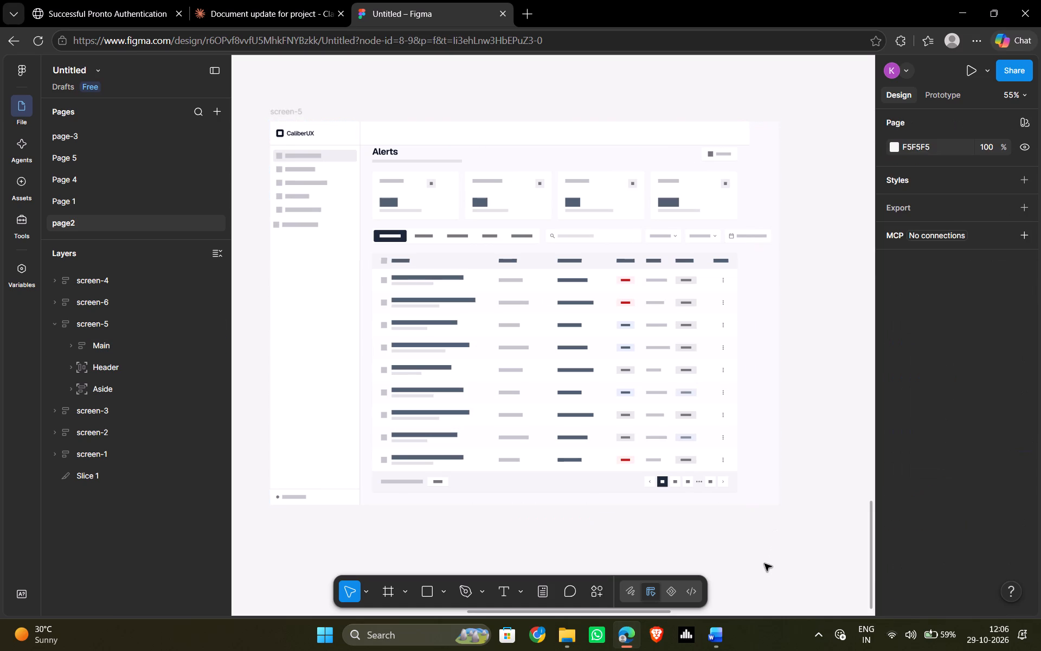
pyautogui.press('Print')
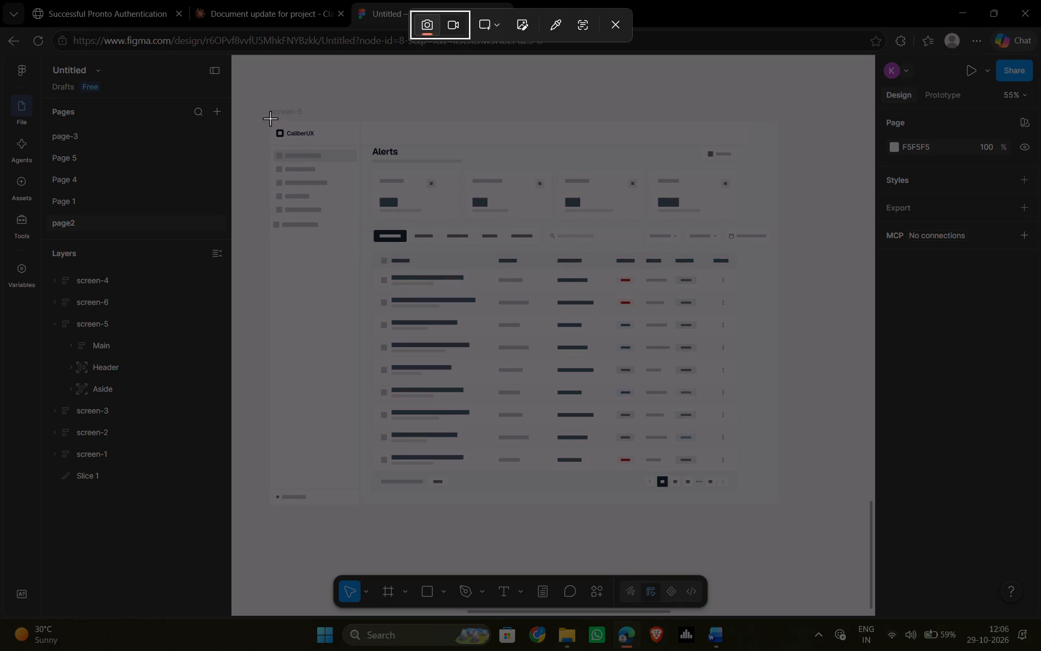
pyautogui.moveTo(270, 118); pyautogui.dragTo(764, 523)
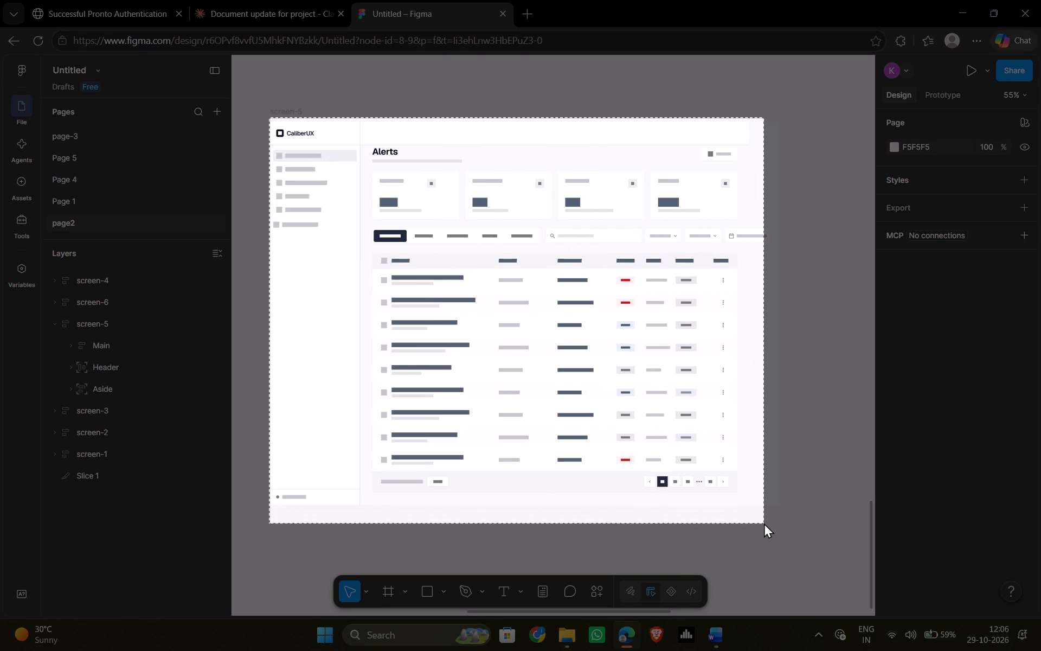
pyautogui.moveTo(764, 523); pyautogui.dragTo(757, 528)
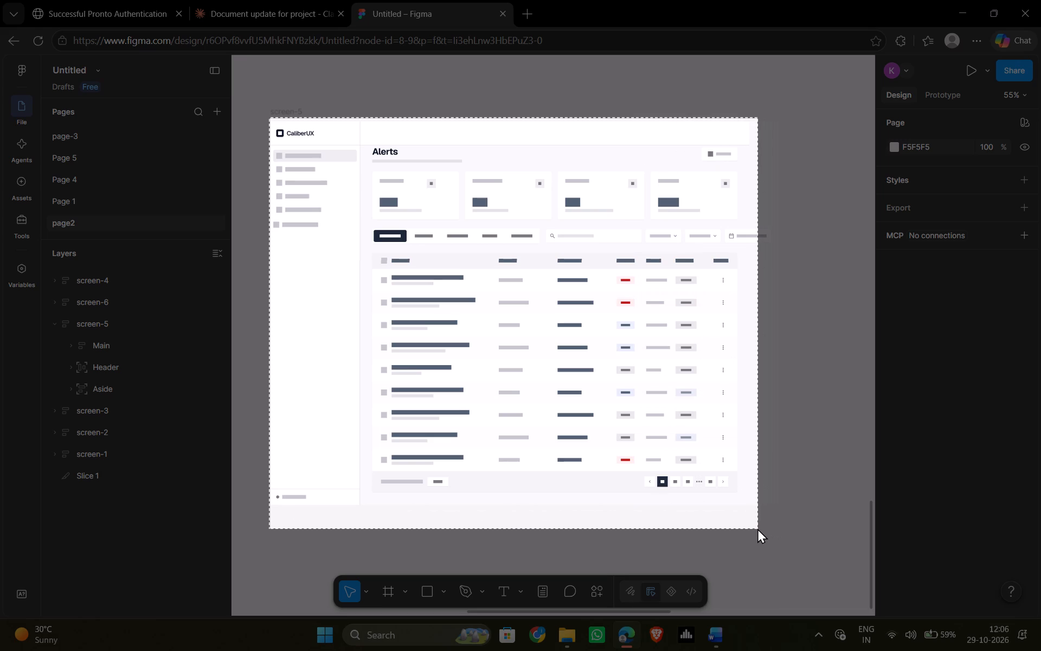
pyautogui.moveTo(757, 528); pyautogui.dragTo(759, 507)
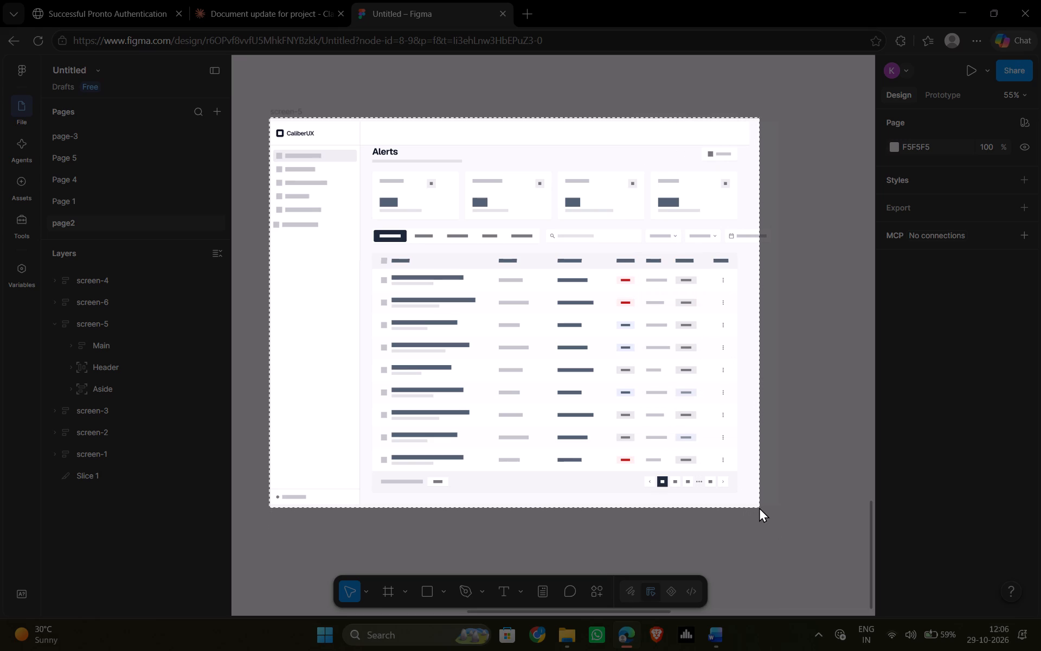
pyautogui.moveTo(759, 507); pyautogui.dragTo(780, 510)
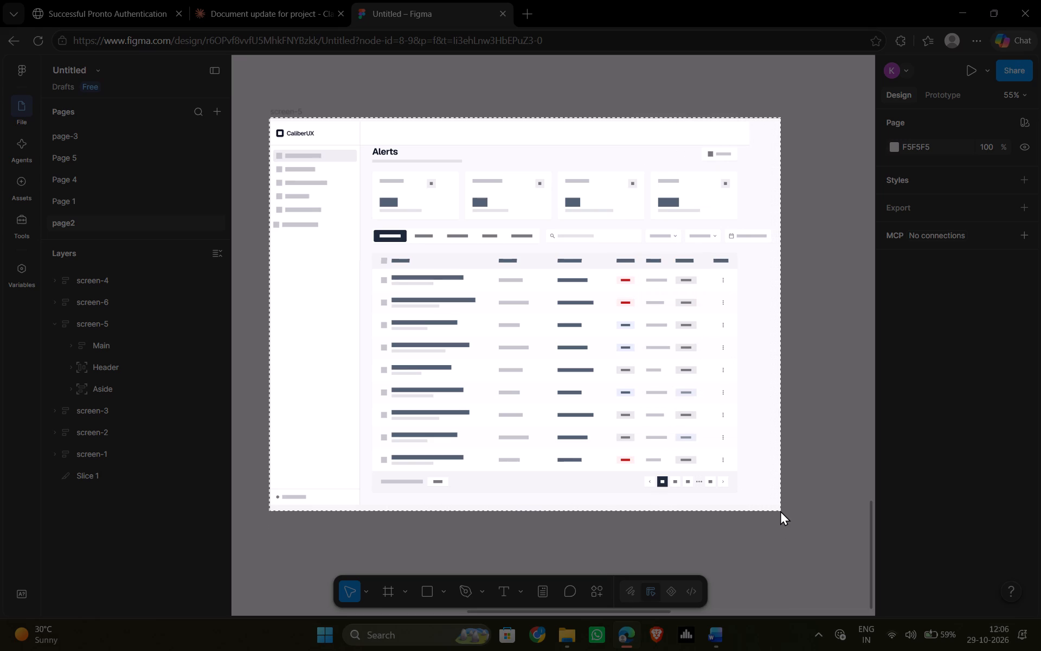
pyautogui.moveTo(780, 510); pyautogui.dragTo(780, 512)
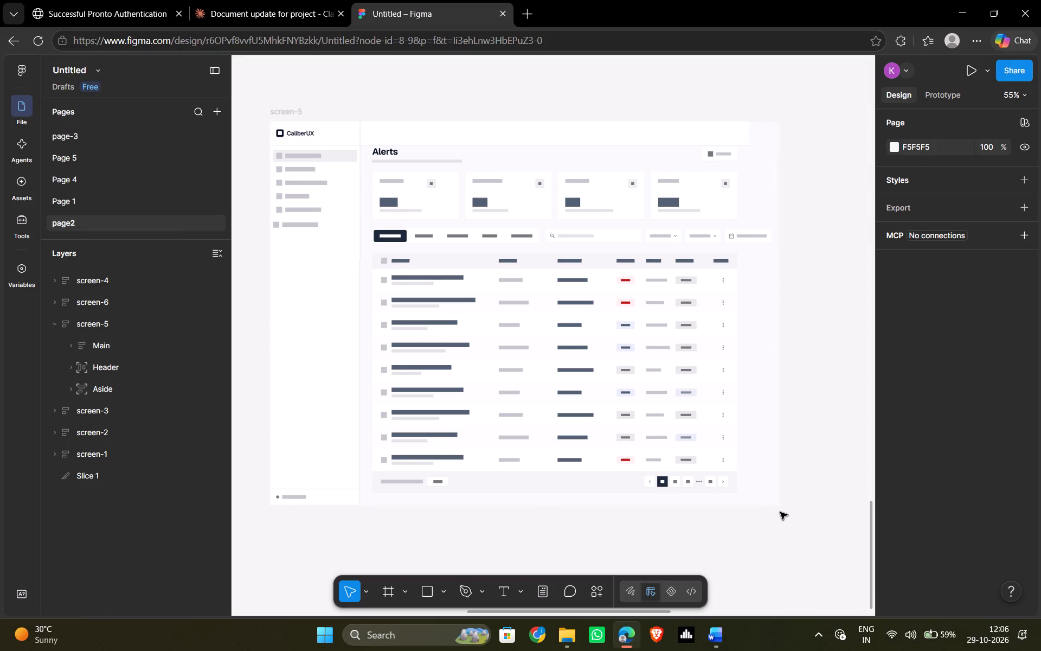
# Return to Word and paste the Alerts snip under the 6.5 Alerts heading.
pyautogui.click(727, 650)
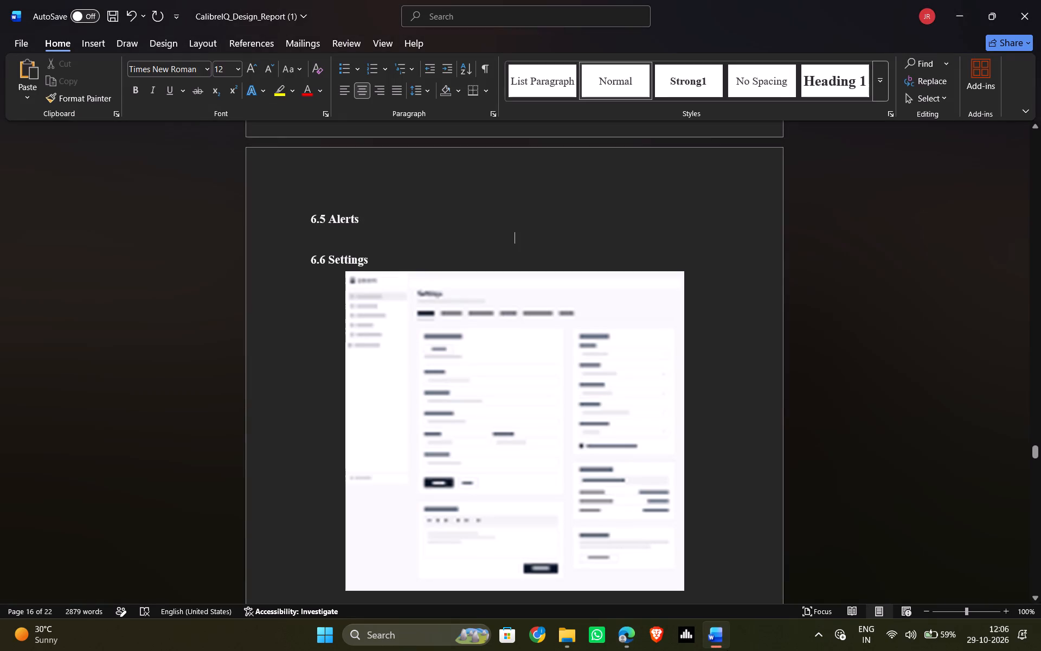
pyautogui.hotkey('ctrl', 'v')
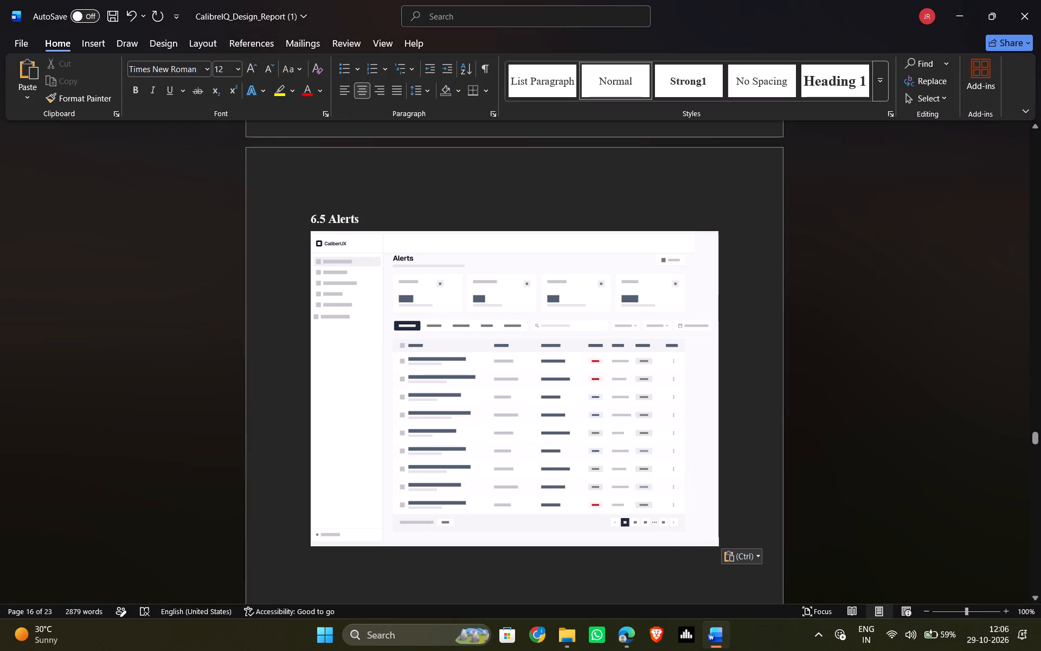
# Reduce the height of the pasted Alerts picture slightly, keeping its full width.
pyautogui.scroll(-1, 678, 497)
pyautogui.click(593, 421)
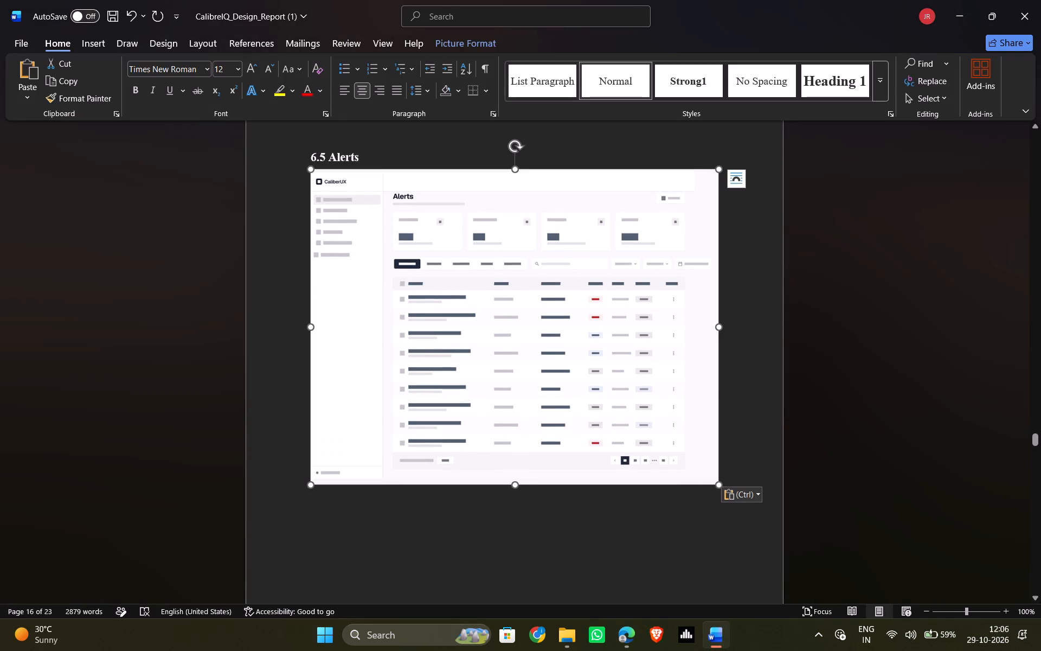
pyautogui.click(516, 480)
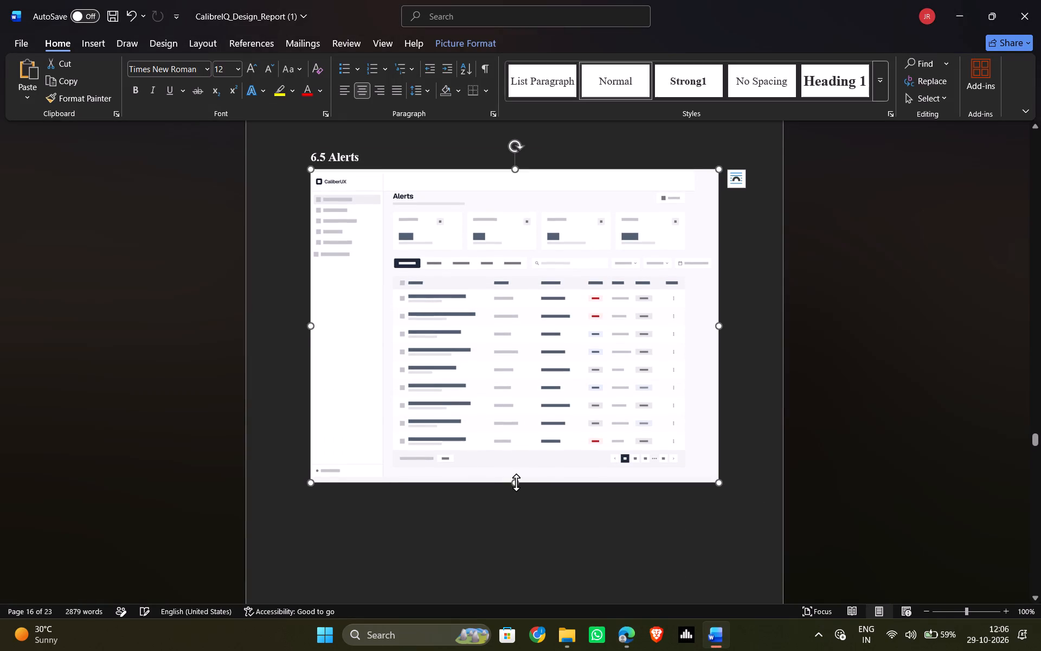
pyautogui.moveTo(516, 482); pyautogui.dragTo(516, 462)
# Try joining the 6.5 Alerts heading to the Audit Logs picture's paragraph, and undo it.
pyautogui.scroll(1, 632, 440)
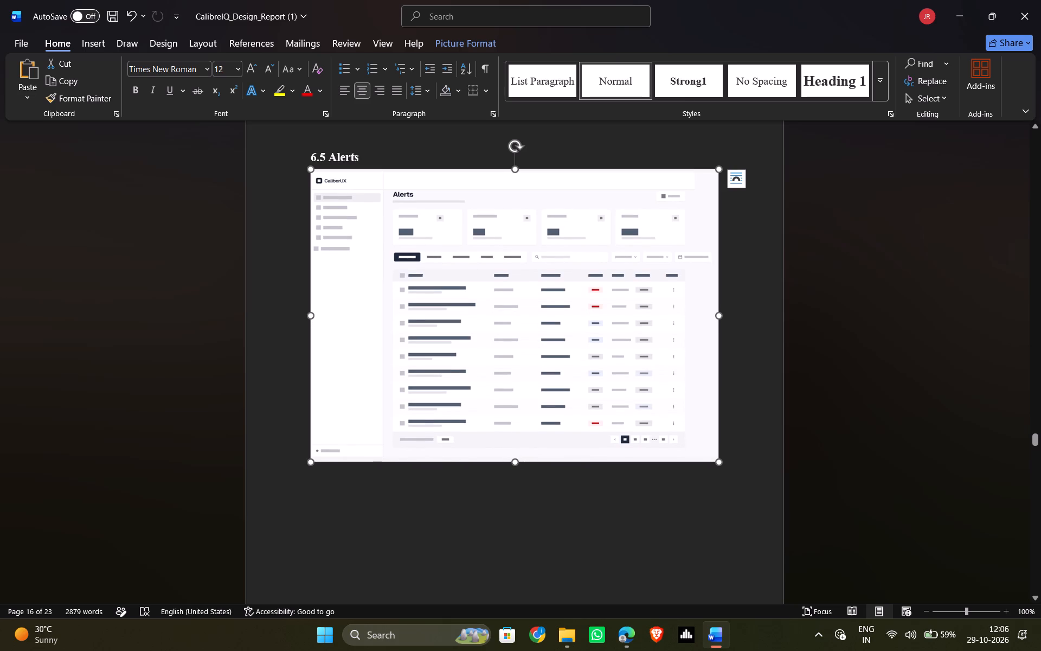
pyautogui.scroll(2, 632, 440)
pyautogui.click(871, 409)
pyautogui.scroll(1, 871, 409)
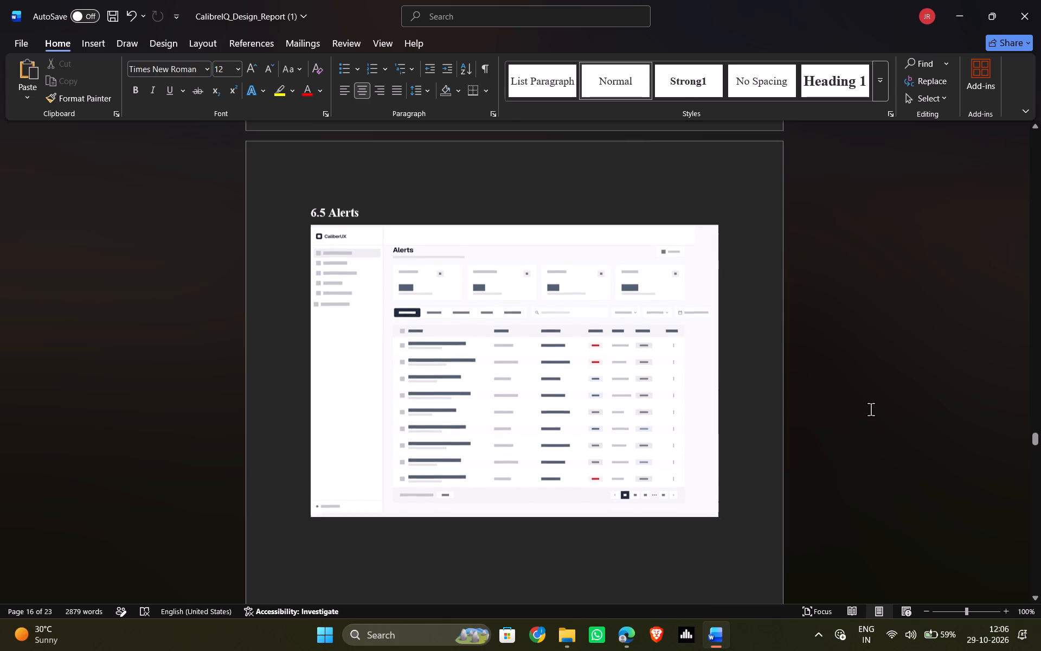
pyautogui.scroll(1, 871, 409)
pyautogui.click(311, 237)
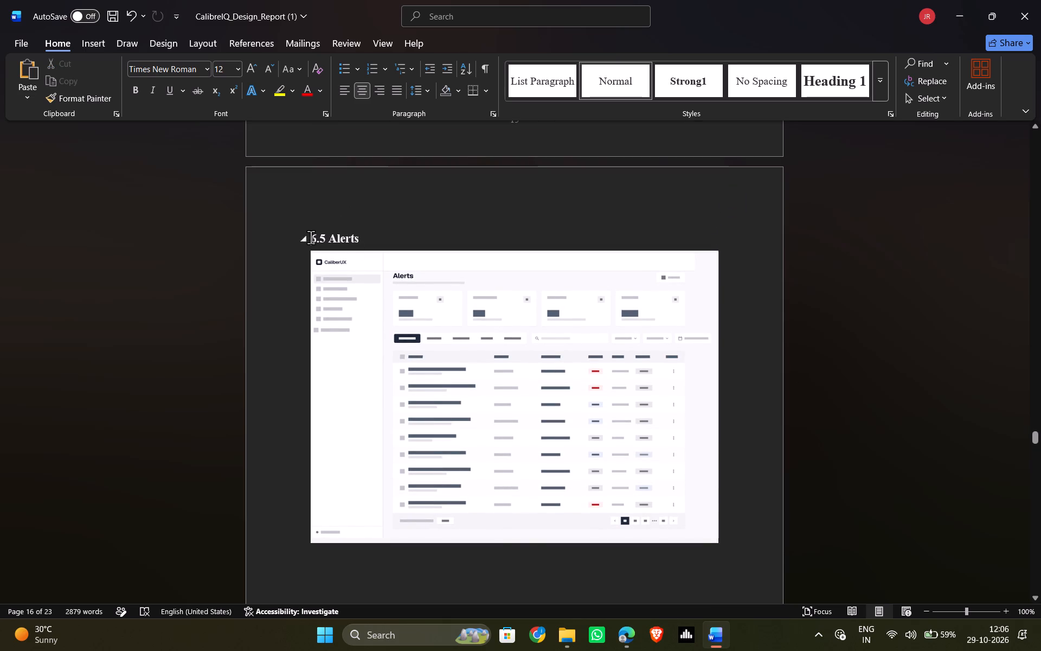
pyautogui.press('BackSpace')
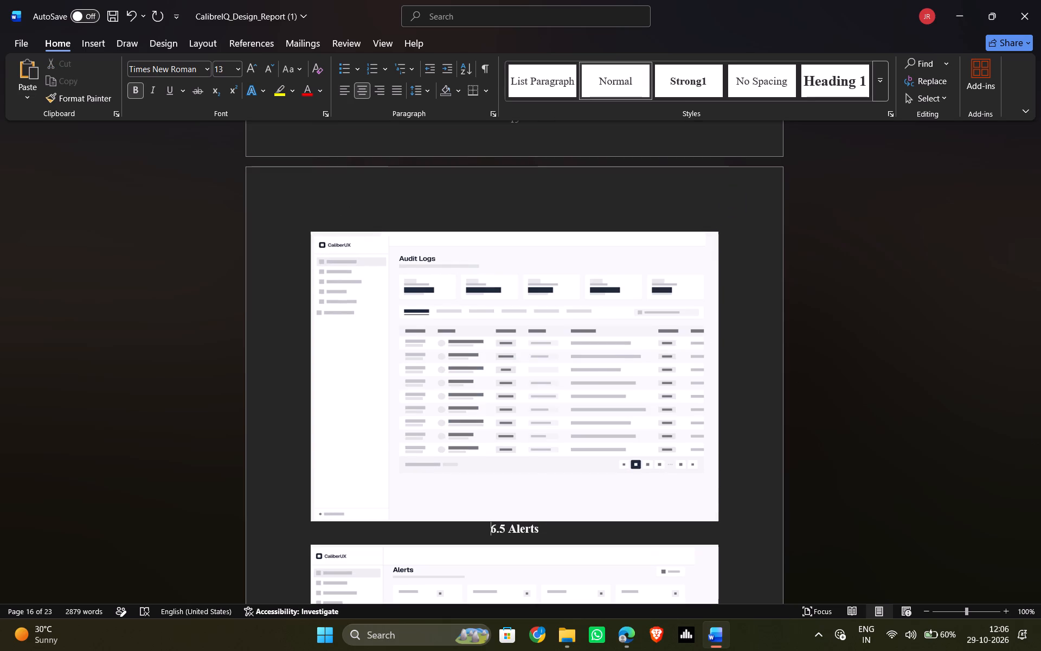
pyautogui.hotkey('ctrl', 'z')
# Pull the 6.6 Settings heading up to page 16 by joining it to the Alerts picture's paragraph.
pyautogui.scroll(-3, 311, 237)
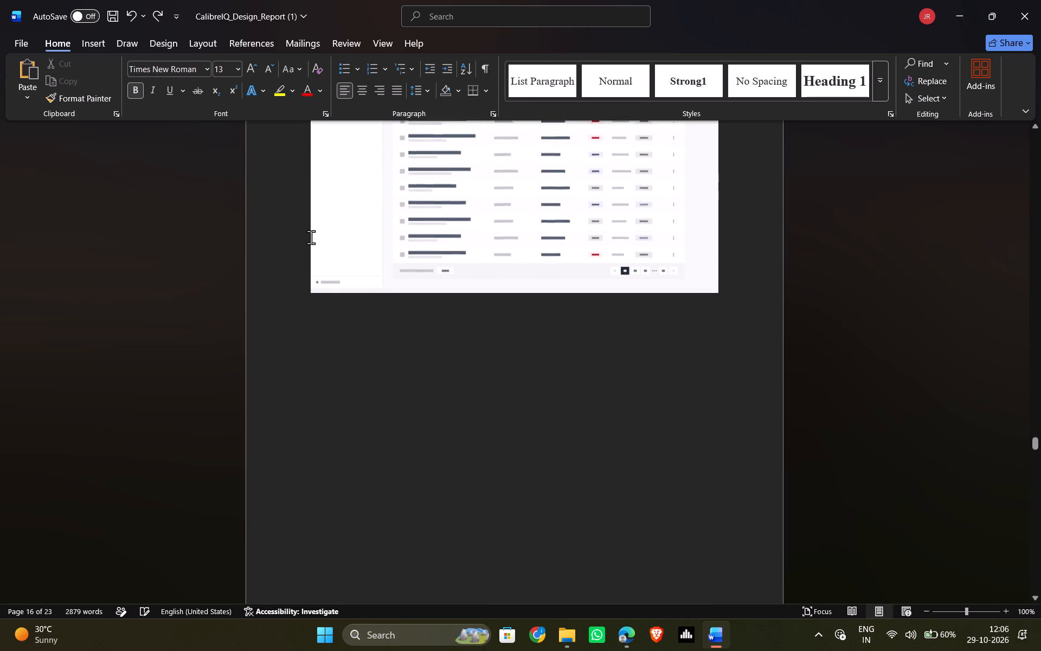
pyautogui.scroll(-2, 311, 237)
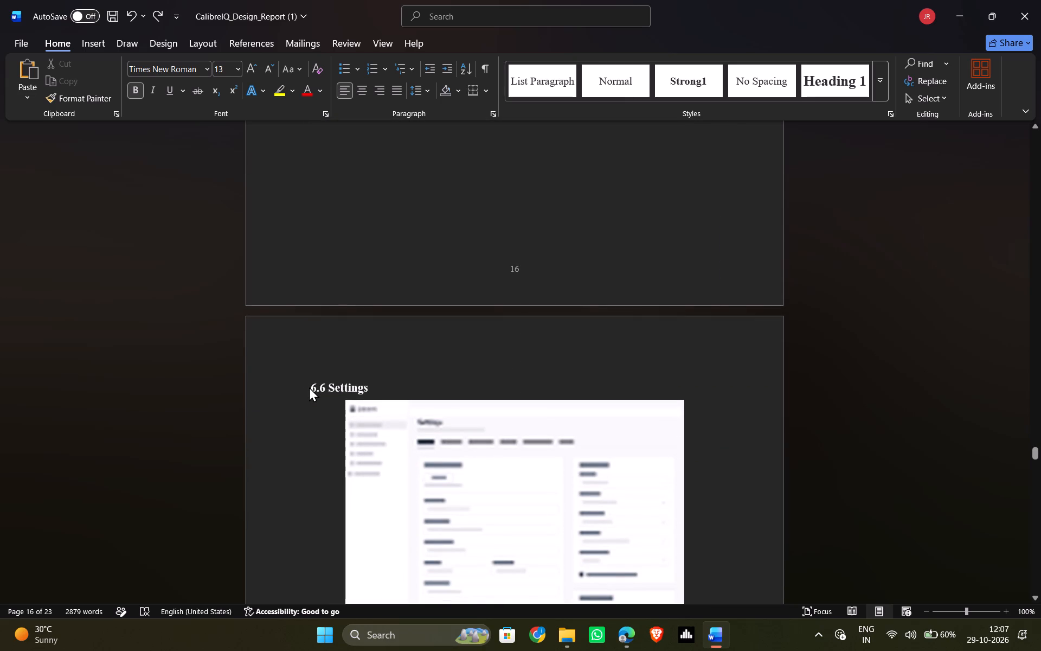
pyautogui.scroll(2, 410, 261)
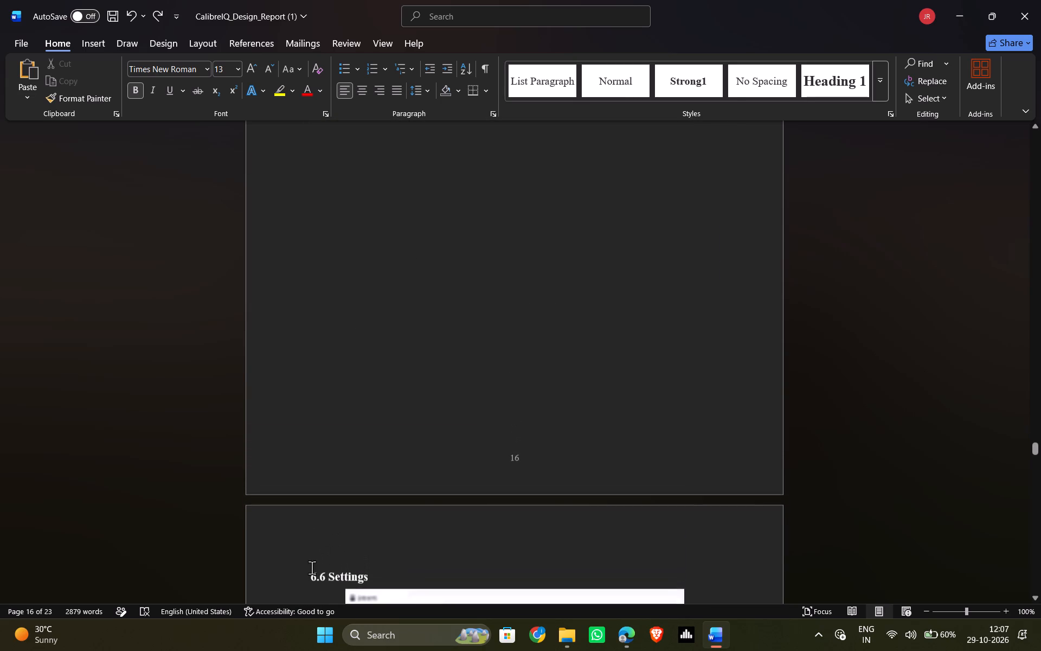
pyautogui.click(310, 576)
pyautogui.press('BackSpace')
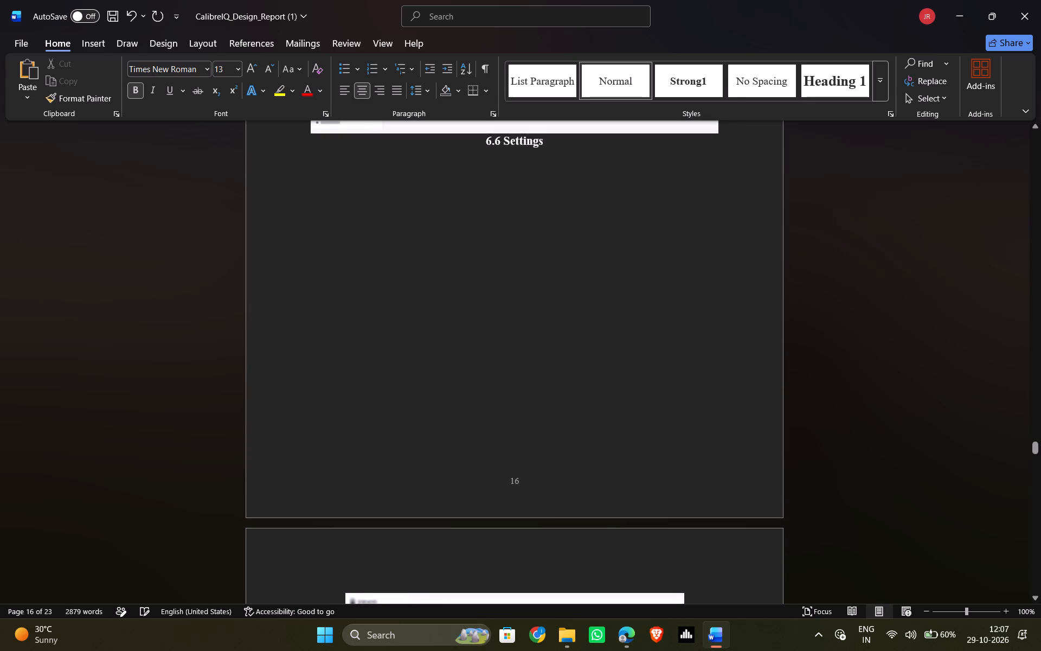
# Put the 6.6 Settings heading on its own left-aligned line below the Alerts picture.
pyautogui.press('Return')
pyautogui.press('BackSpace')
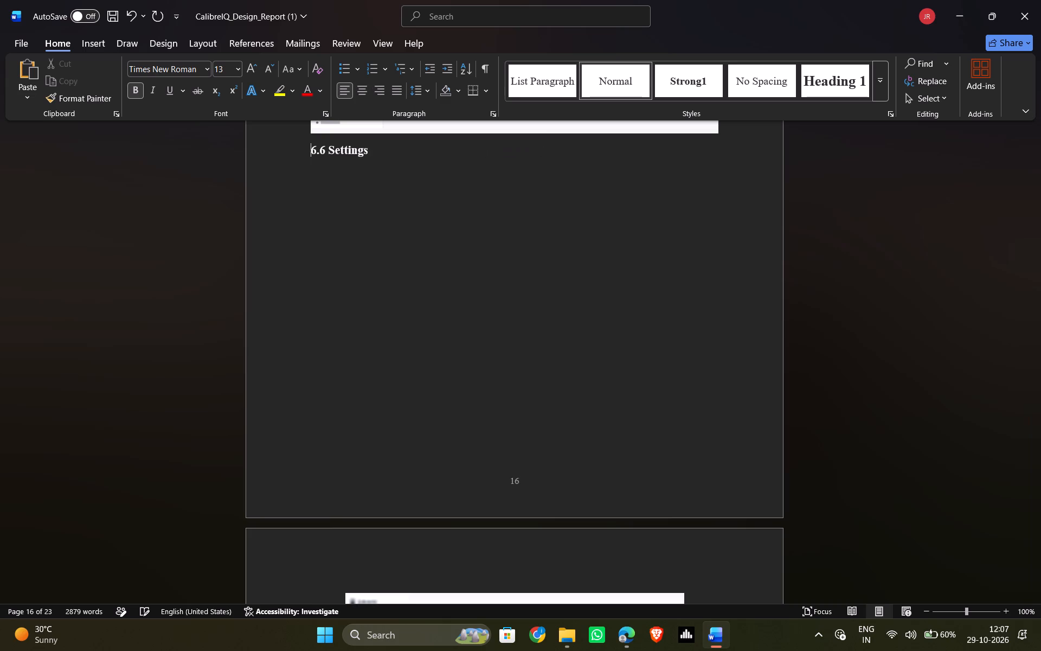
# Delete the blurry Settings picture at the top of page 17.
pyautogui.scroll(-3, 511, 650)
pyautogui.scroll(-2, 658, 567)
pyautogui.scroll(-1, 659, 402)
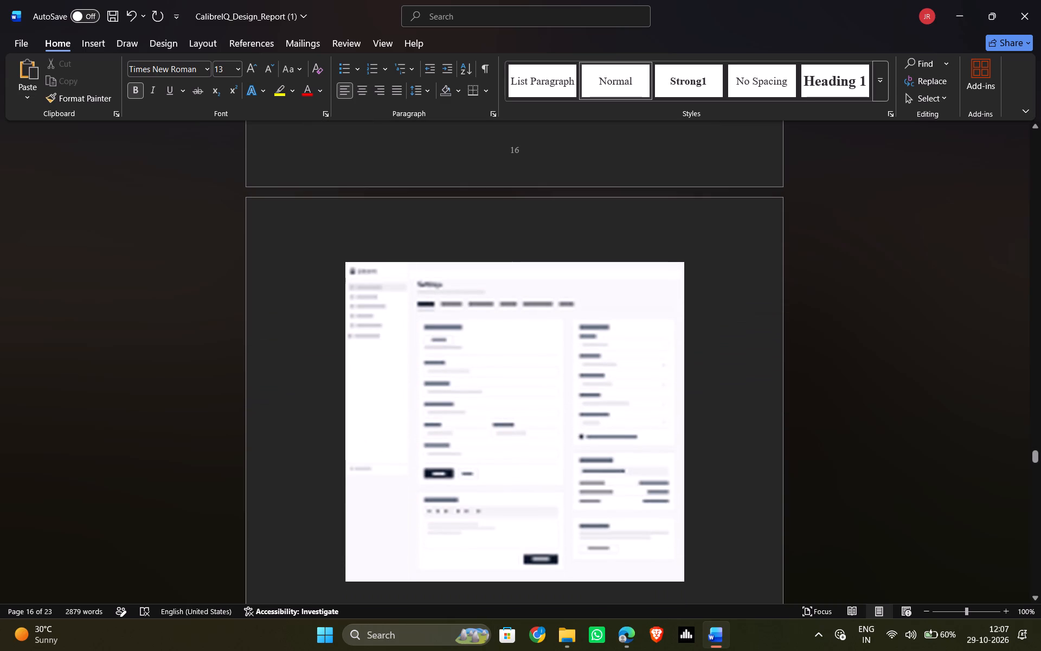
pyautogui.click(545, 386)
pyautogui.press('BackSpace')
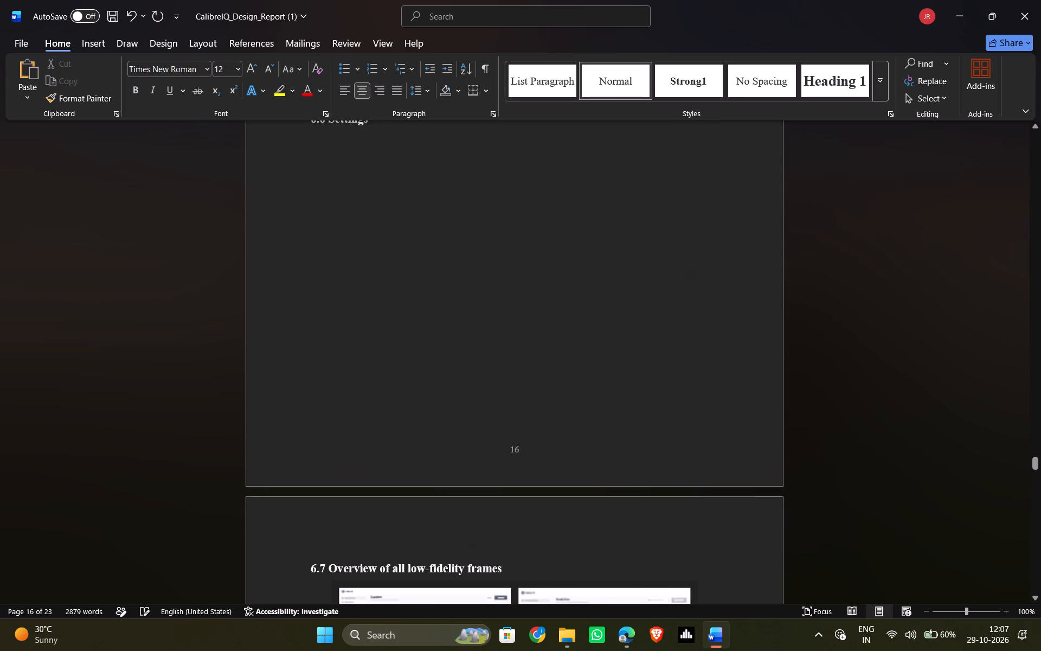
# Switch to Figma and capture a snip of the whole Settings frame, screen-6.
pyautogui.hotkey('alt', 'Tab')
pyautogui.hscroll(-1, 545, 386)
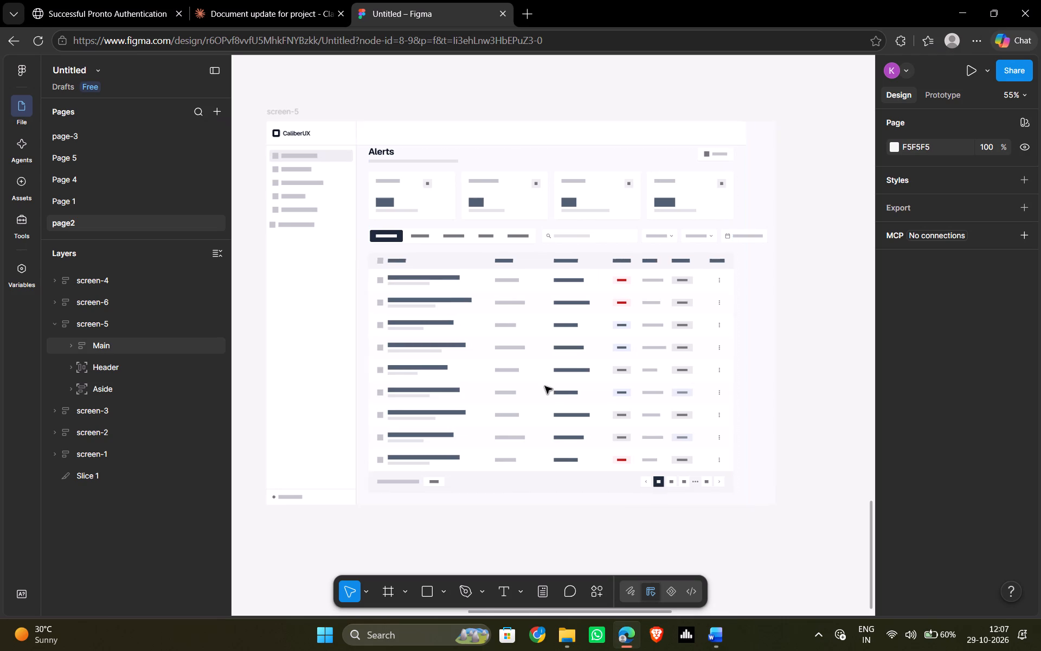
pyautogui.hscroll(-4, 545, 386)
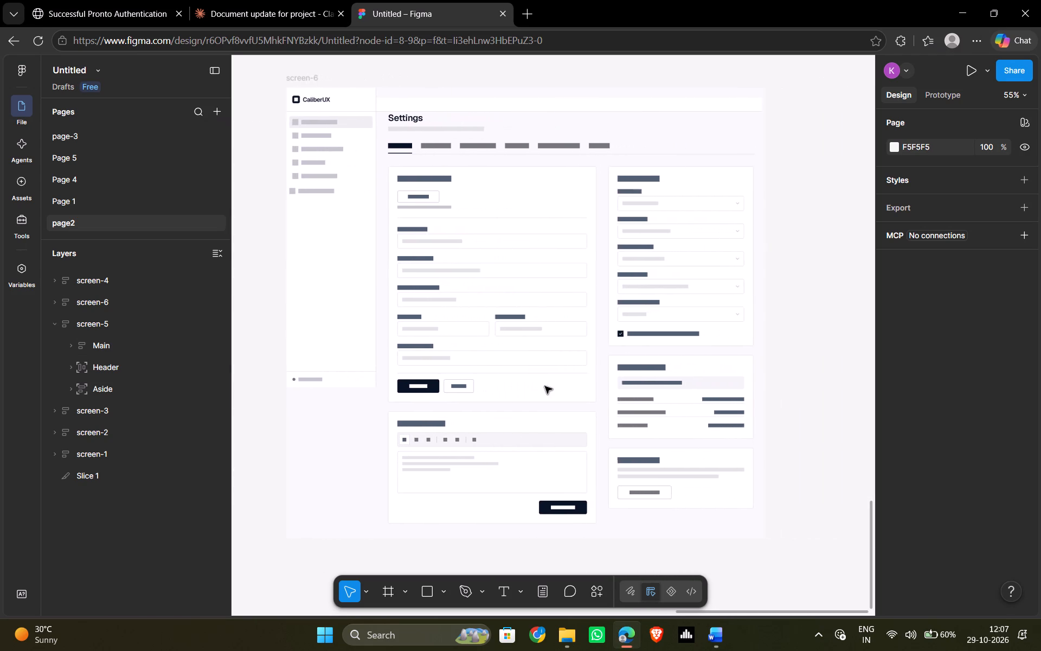
pyautogui.hscroll(-2, 545, 386)
pyautogui.press('Print')
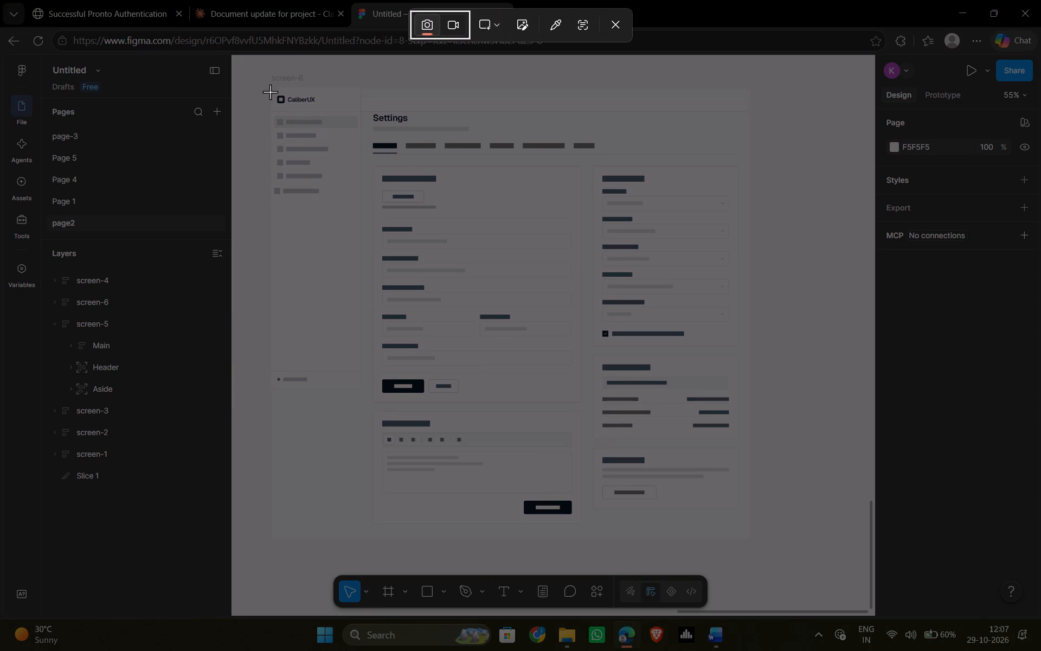
pyautogui.moveTo(270, 92); pyautogui.dragTo(792, 536)
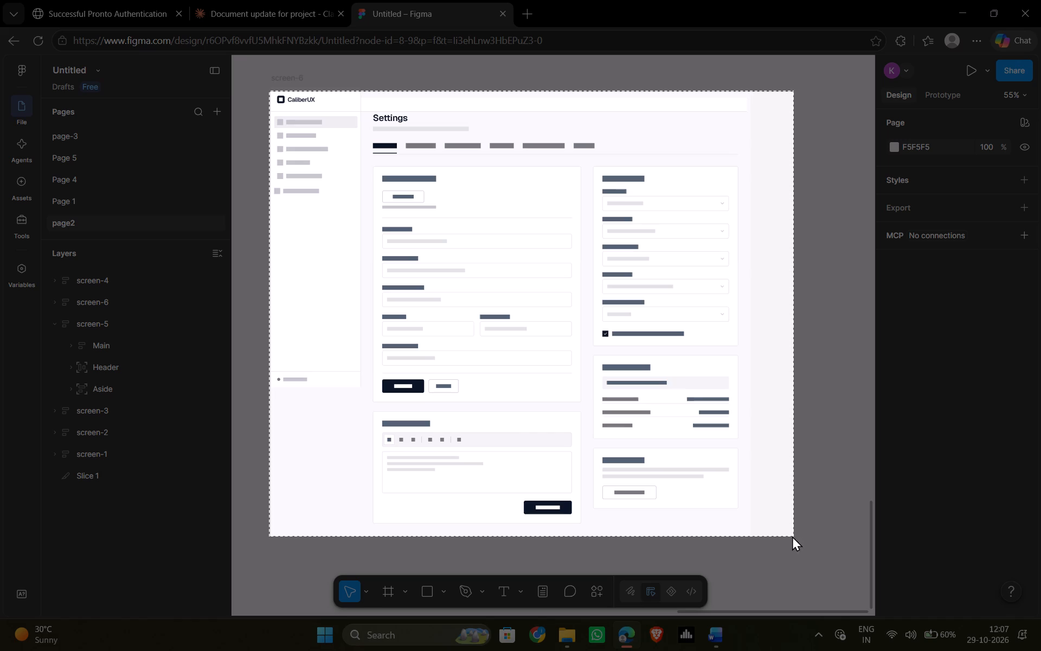
pyautogui.moveTo(792, 536); pyautogui.dragTo(753, 543)
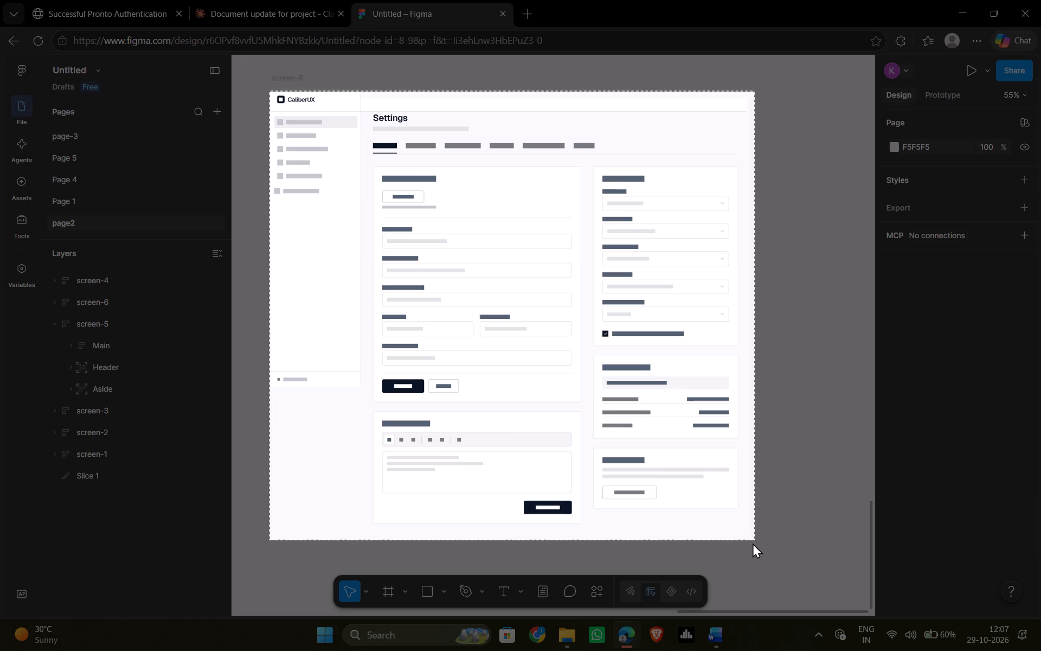
pyautogui.moveTo(753, 543); pyautogui.dragTo(749, 547)
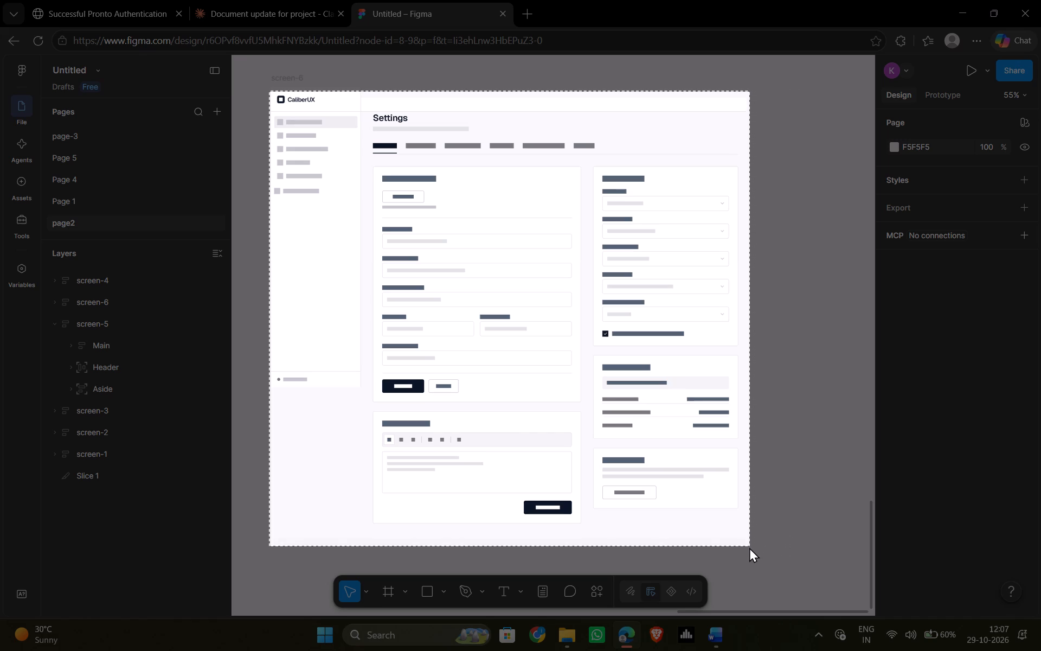
pyautogui.moveTo(749, 547); pyautogui.dragTo(750, 540)
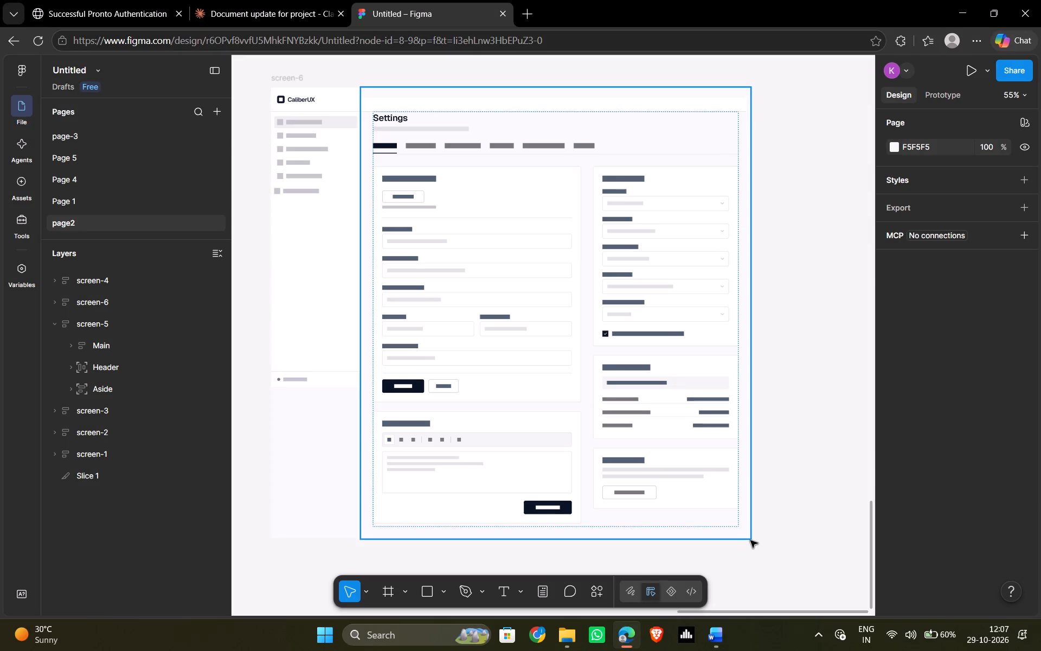
# Return to Word and paste the Settings snip under the 6.6 Settings heading.
pyautogui.hotkey('alt', 'Tab')
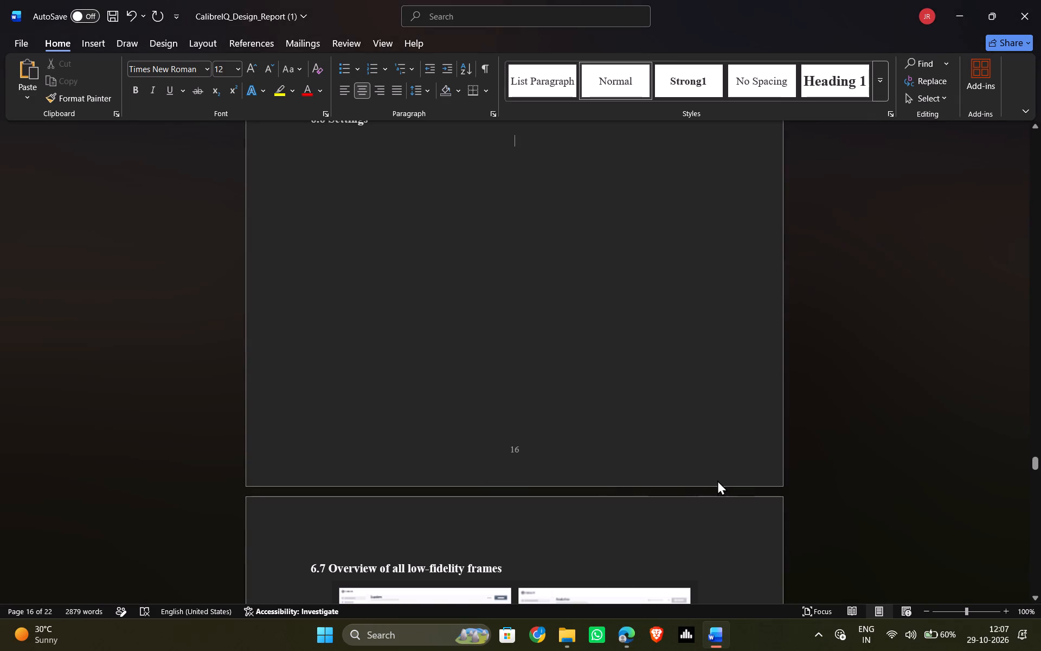
pyautogui.hotkey('ctrl', 'v')
# Reduce the pasted Settings picture's height at full width so it fills the space left on page 16 under its heading.
pyautogui.click(522, 413)
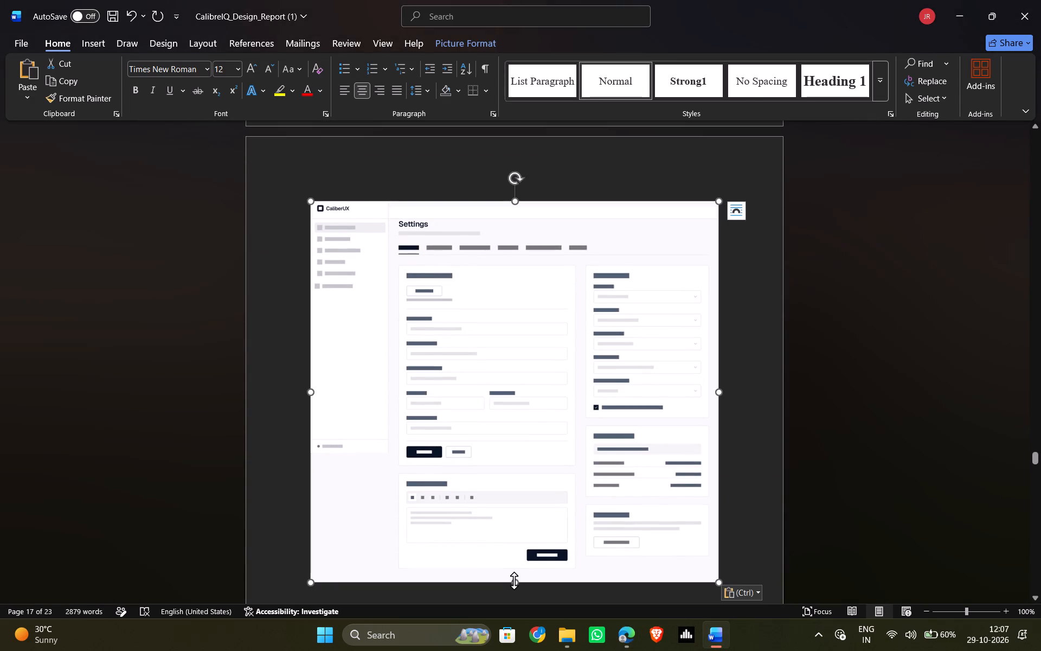
pyautogui.moveTo(514, 580); pyautogui.dragTo(538, 399)
pyautogui.scroll(1, 538, 399)
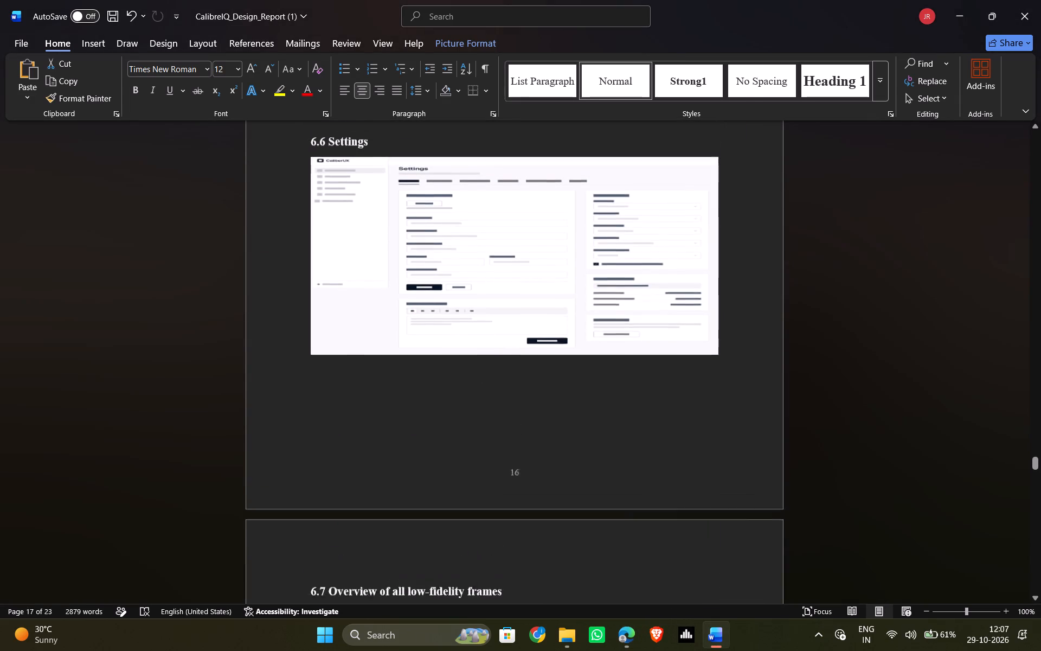
pyautogui.scroll(1, 538, 399)
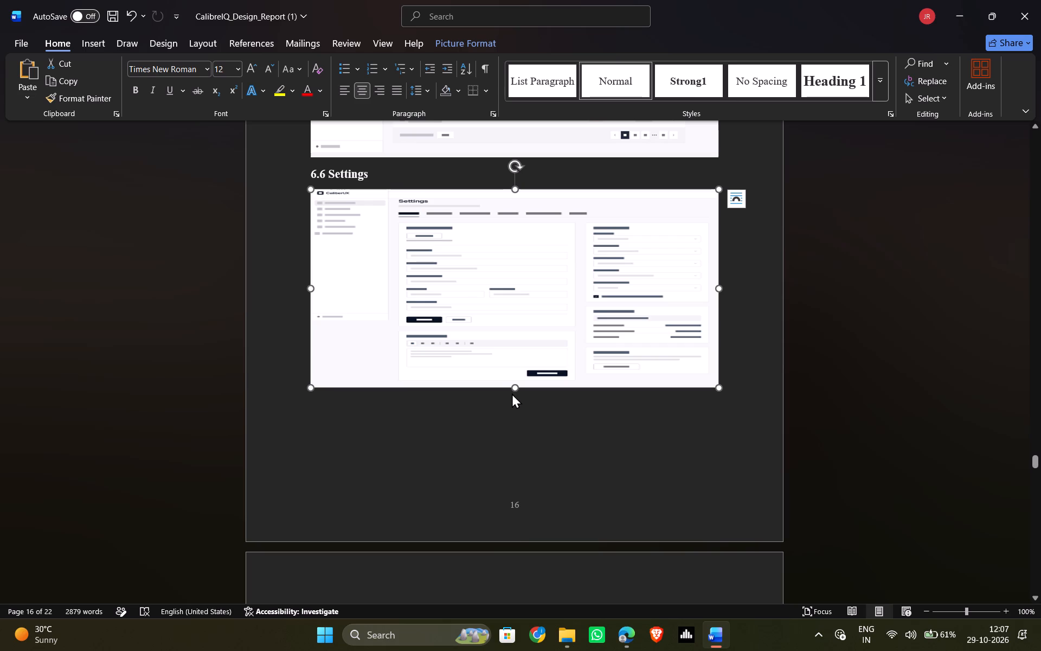
pyautogui.moveTo(515, 388); pyautogui.dragTo(517, 449)
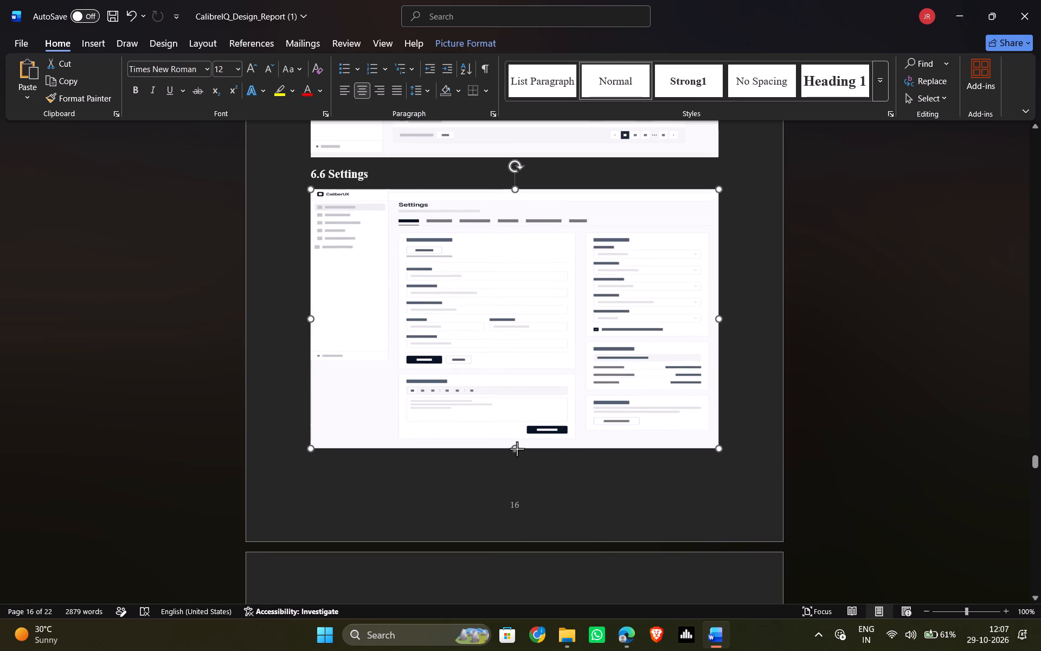
pyautogui.moveTo(517, 449); pyautogui.dragTo(519, 471)
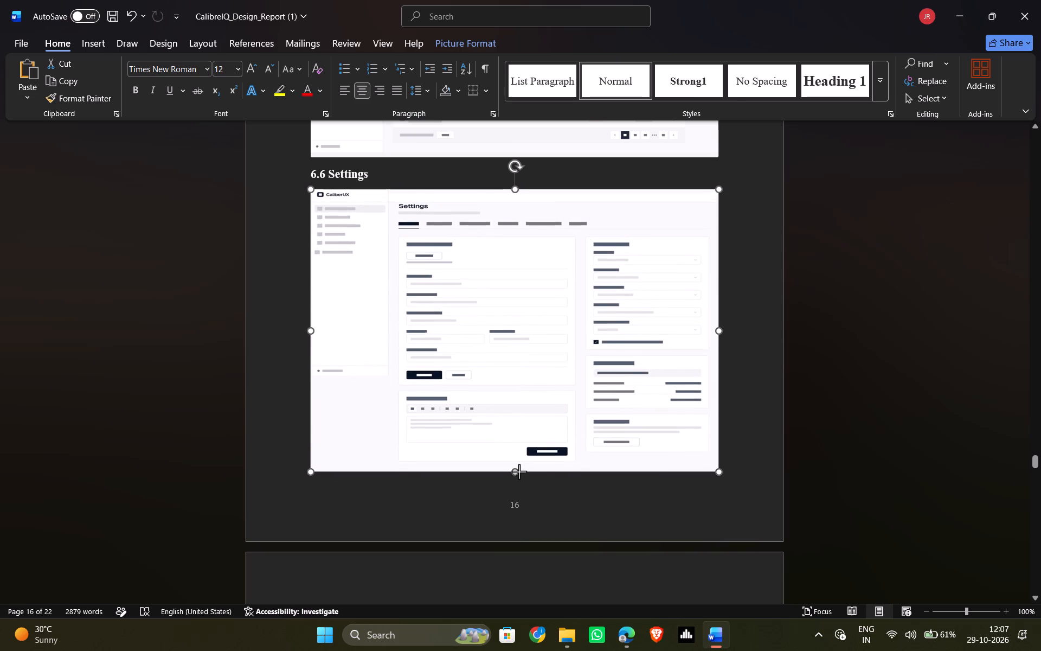
pyautogui.moveTo(519, 471); pyautogui.dragTo(519, 477)
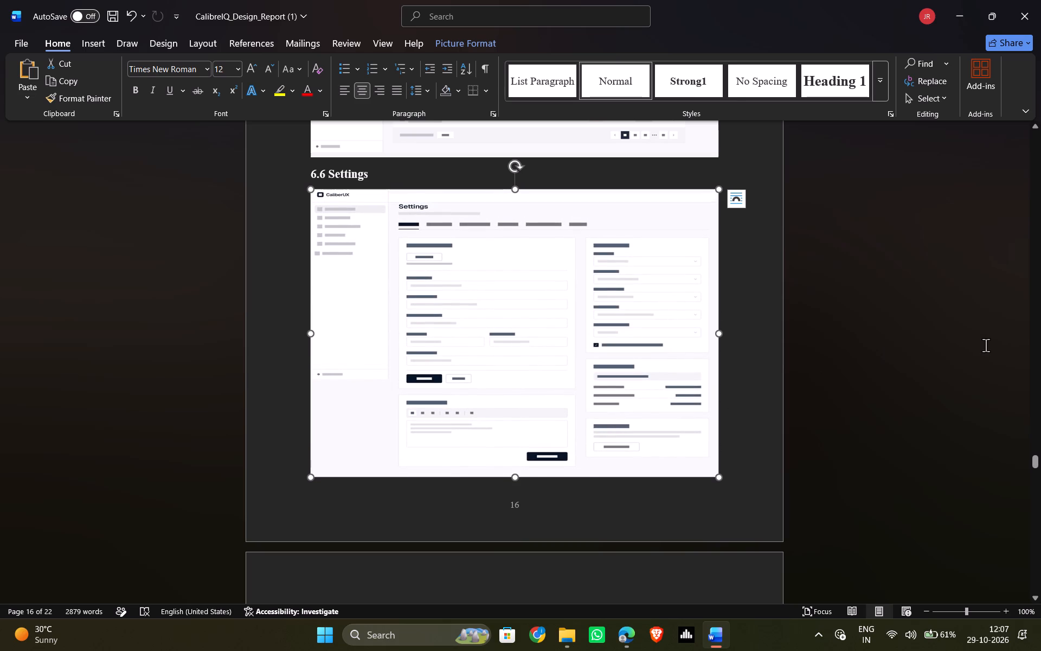
# Delete the blurry collage of frames under 6.7 Overview of all low-fidelity frames.
pyautogui.scroll(-4, 890, 325)
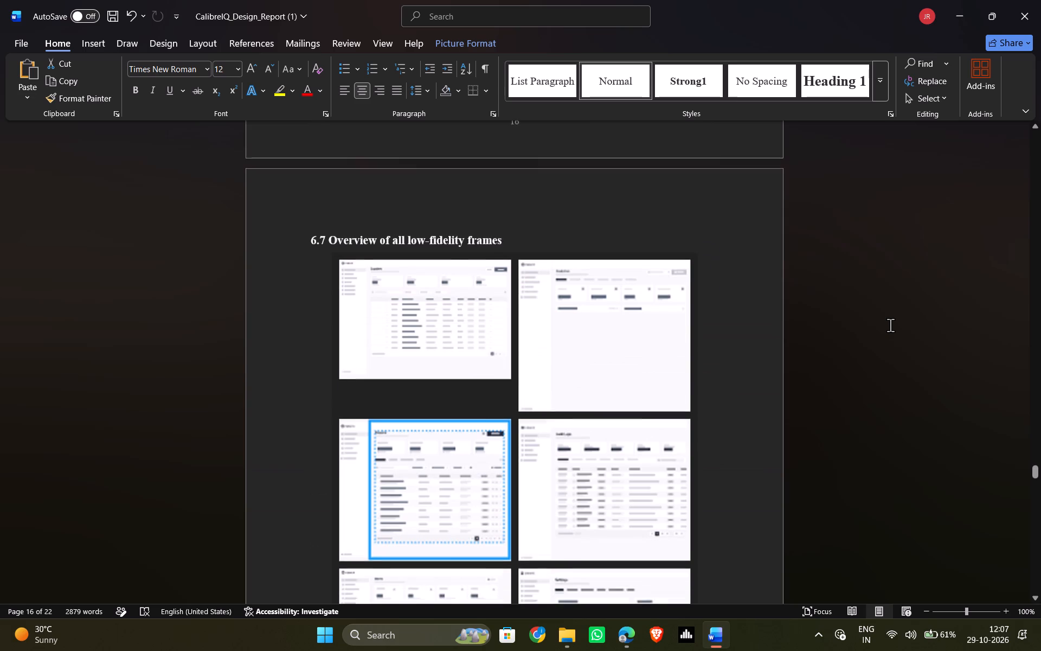
pyautogui.scroll(-1, 890, 325)
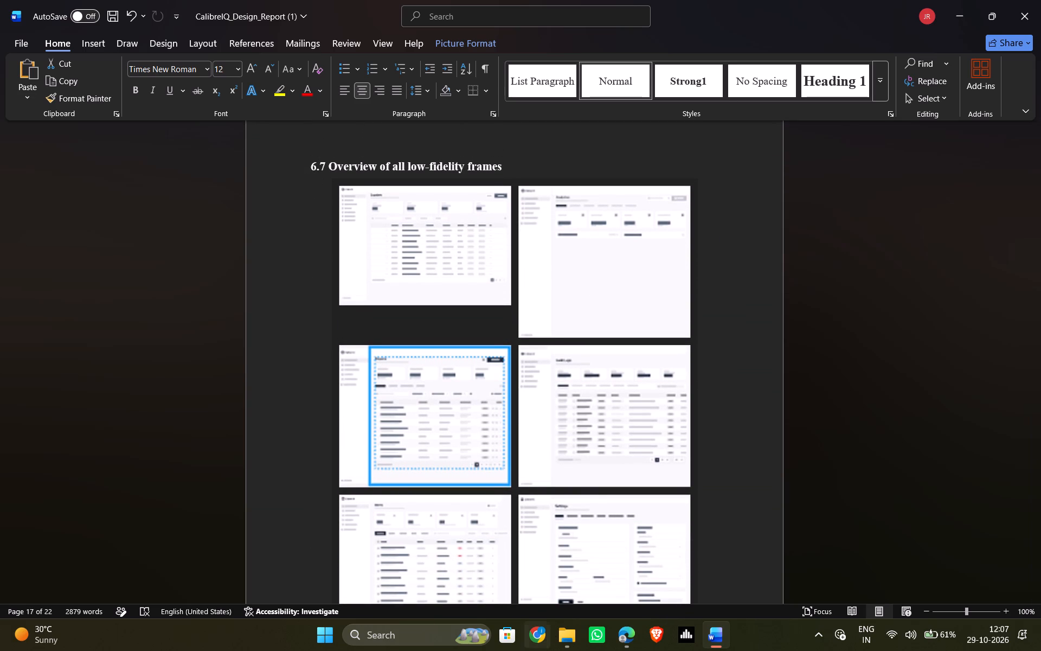
pyautogui.click(584, 433)
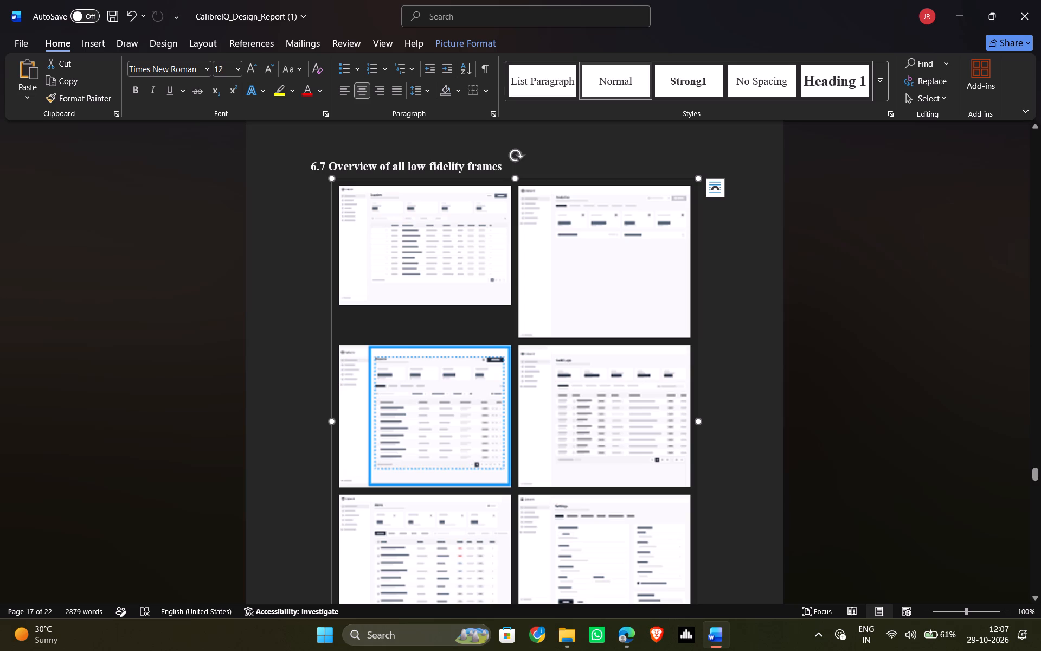
pyautogui.press('Delete')
# Remove the 6.7 Overview of all low-fidelity frames heading and its empty line.
pyautogui.click(515, 167)
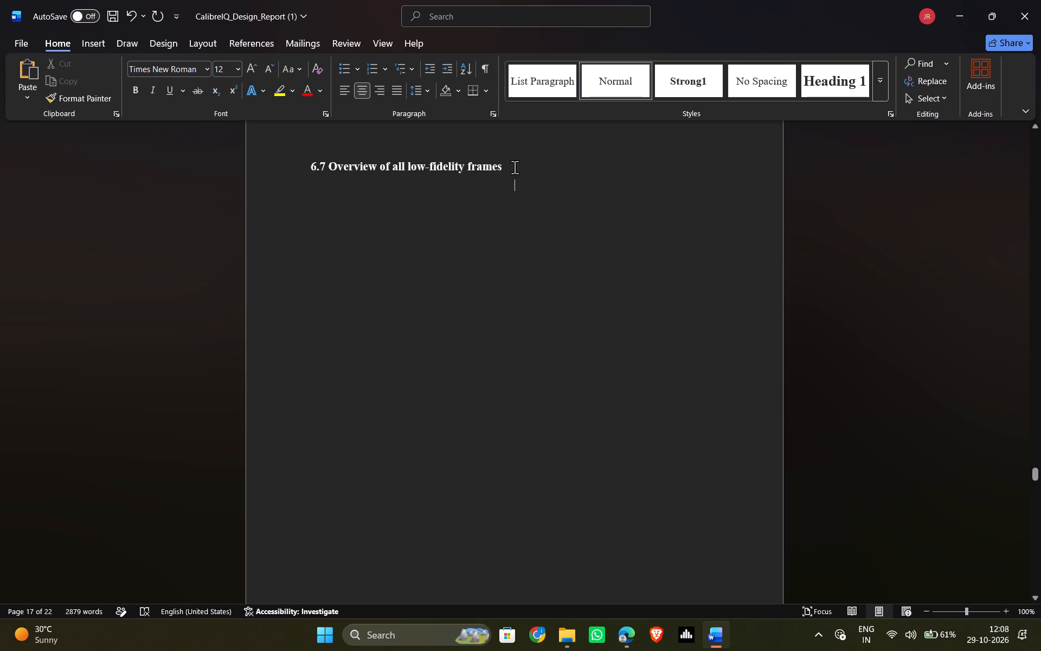
pyautogui.press('Delete')
pyautogui.press('BackSpace')
pyautogui.press('BackSpace')
pyautogui.press('BackSpace')
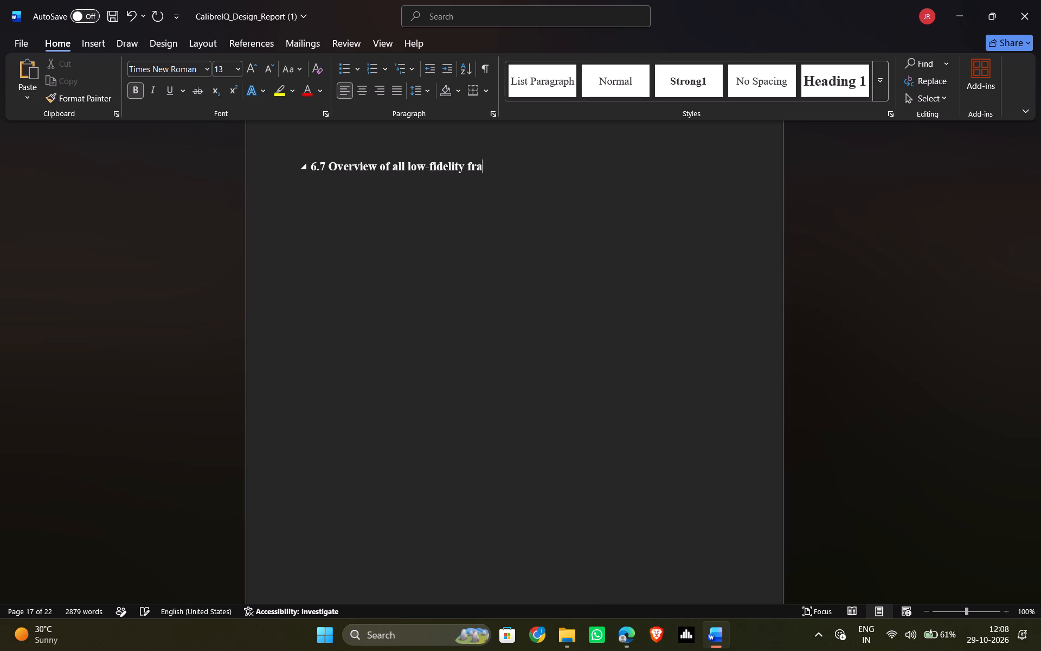
pyautogui.press('BackSpace')
pyautogui.press('BackSpace')
pyautogui.press('BackSpace')
pyautogui.press('BackSpace')
pyautogui.press('BackSpace')
pyautogui.press('BackSpace')
pyautogui.press('BackSpace')
pyautogui.press('BackSpace')
pyautogui.press('BackSpace')
pyautogui.press('BackSpace')
pyautogui.press('BackSpace')
pyautogui.press('BackSpace')
pyautogui.press('BackSpace')
pyautogui.press('BackSpace')
pyautogui.press('BackSpace')
pyautogui.press('BackSpace')
pyautogui.press('BackSpace')
pyautogui.press('BackSpace')
pyautogui.press('BackSpace')
pyautogui.press('BackSpace')
pyautogui.press('BackSpace')
pyautogui.press('BackSpace')
pyautogui.press('BackSpace')
pyautogui.press('BackSpace')
pyautogui.press('BackSpace')
pyautogui.press('BackSpace')
pyautogui.press('BackSpace')
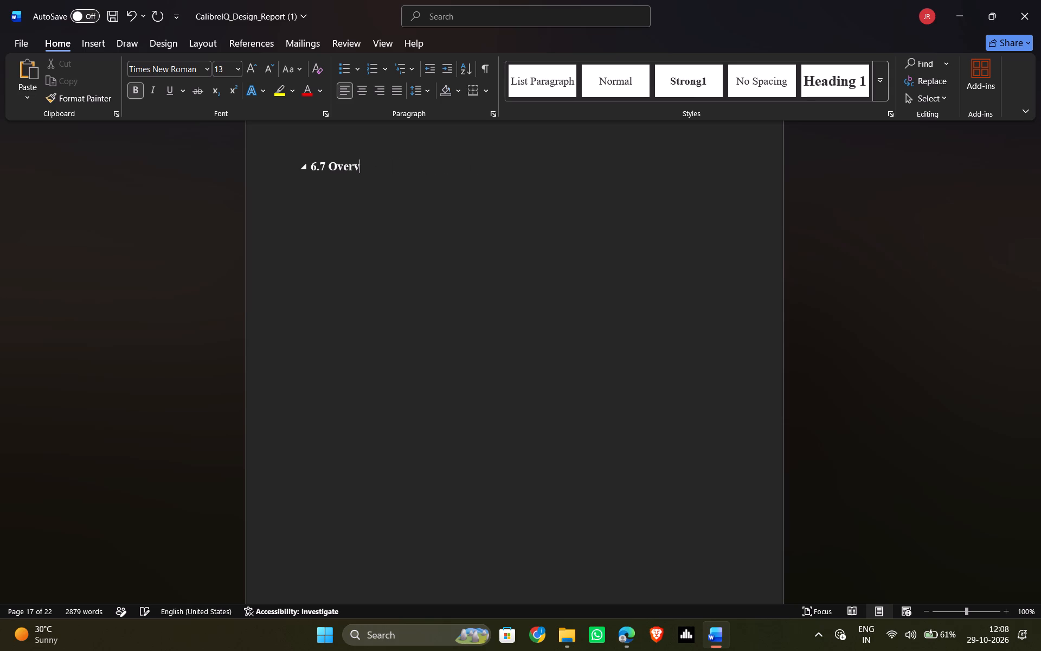
pyautogui.press('BackSpace')
pyautogui.press('BackSpace')
pyautogui.press('BackSpace')
pyautogui.press('BackSpace')
pyautogui.press('BackSpace')
pyautogui.press('BackSpace')
pyautogui.press('BackSpace')
pyautogui.press('BackSpace')
pyautogui.press('BackSpace')
pyautogui.press('BackSpace')
pyautogui.press('BackSpace')
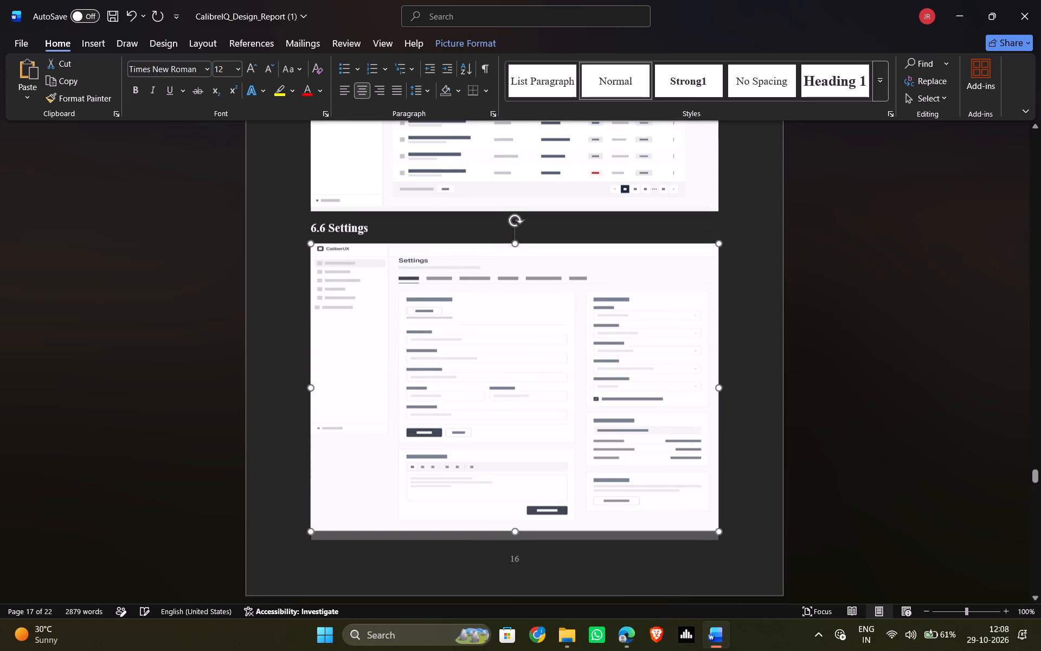
# Delete the blurry Suppliers picture under the 7.1 Suppliers heading in High-Fidelity Frames.
pyautogui.scroll(-1, 669, 231)
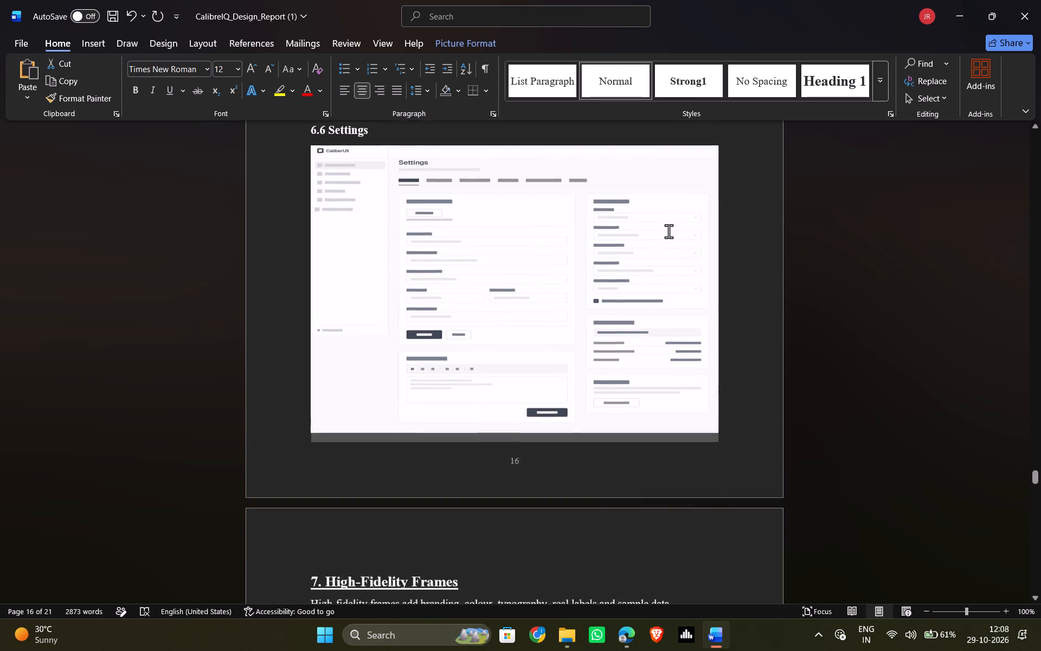
pyautogui.scroll(-3, 669, 231)
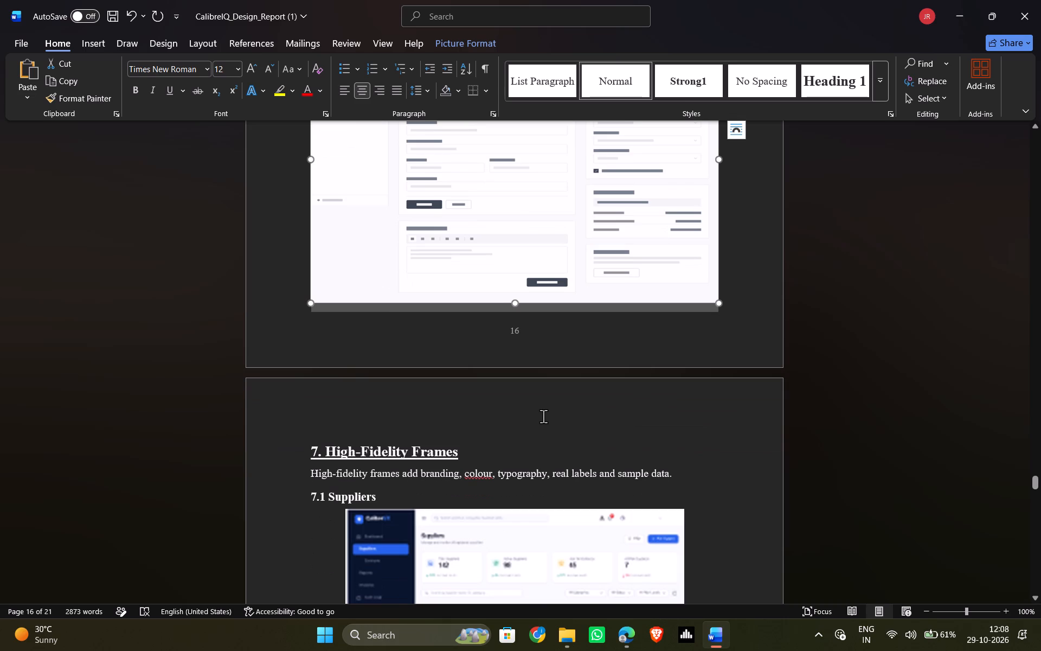
pyautogui.scroll(-3, 543, 416)
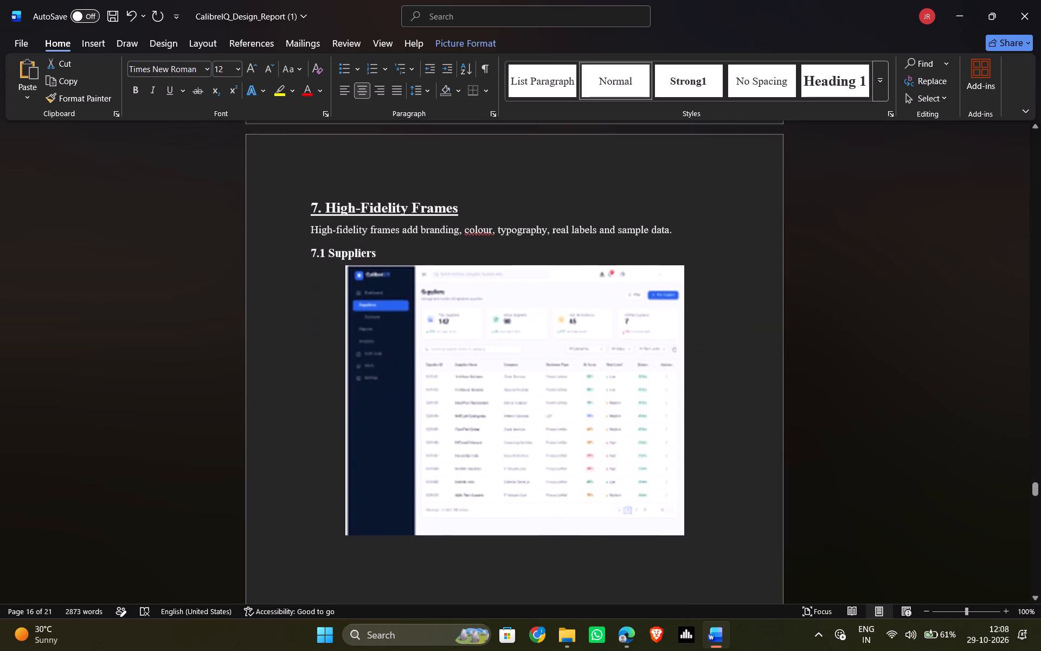
pyautogui.scroll(-5, 543, 416)
pyautogui.scroll(1, 543, 416)
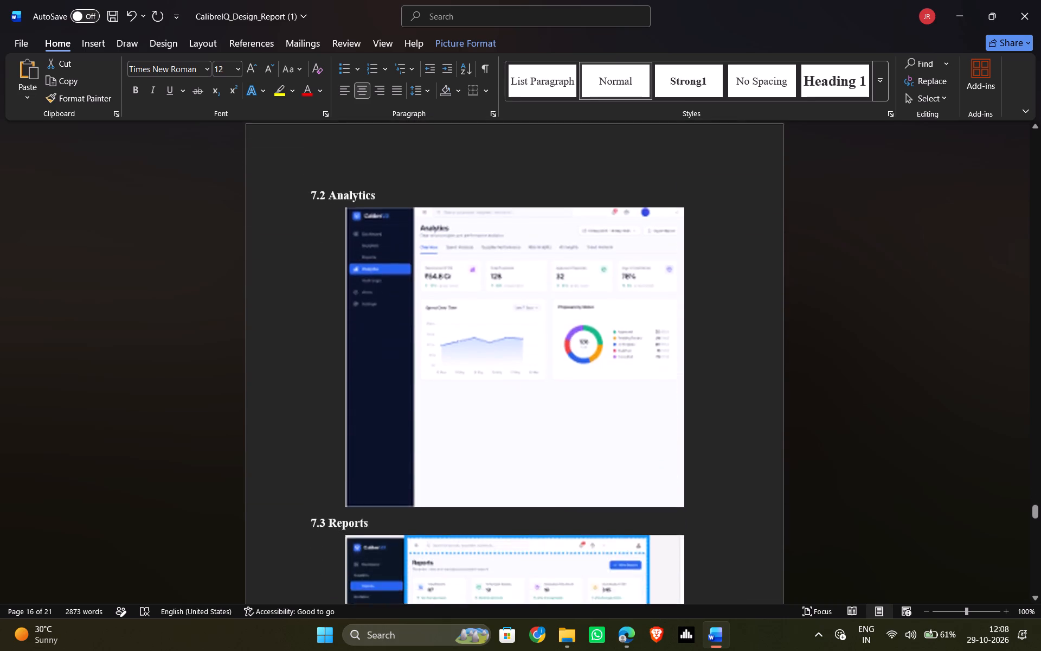
pyautogui.scroll(3, 543, 416)
pyautogui.scroll(-1, 543, 416)
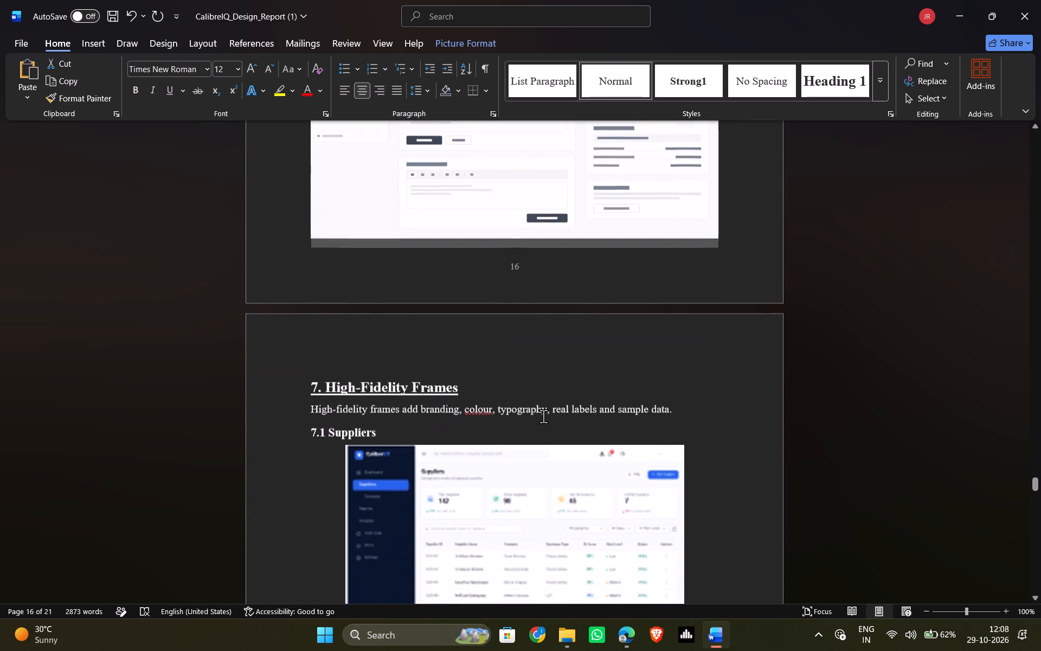
pyautogui.scroll(-2, 543, 416)
pyautogui.click(543, 416)
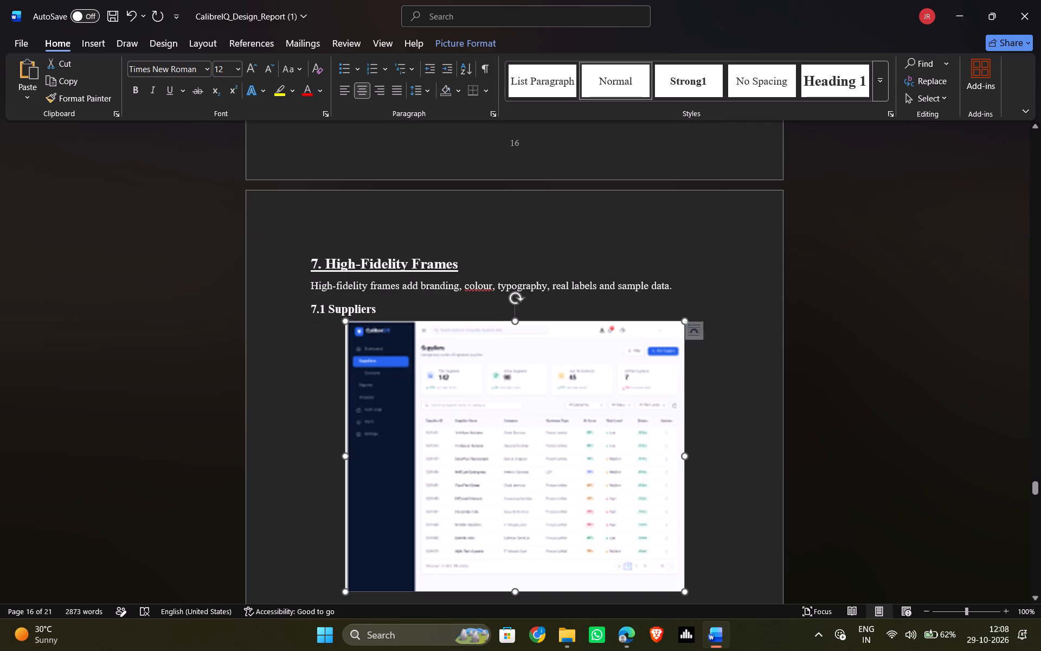
pyautogui.press('BackSpace')
# Switch to the Figma file and copy all the high-fidelity frames from page-3 onto page2.
pyautogui.hotkey('alt', 'Tab')
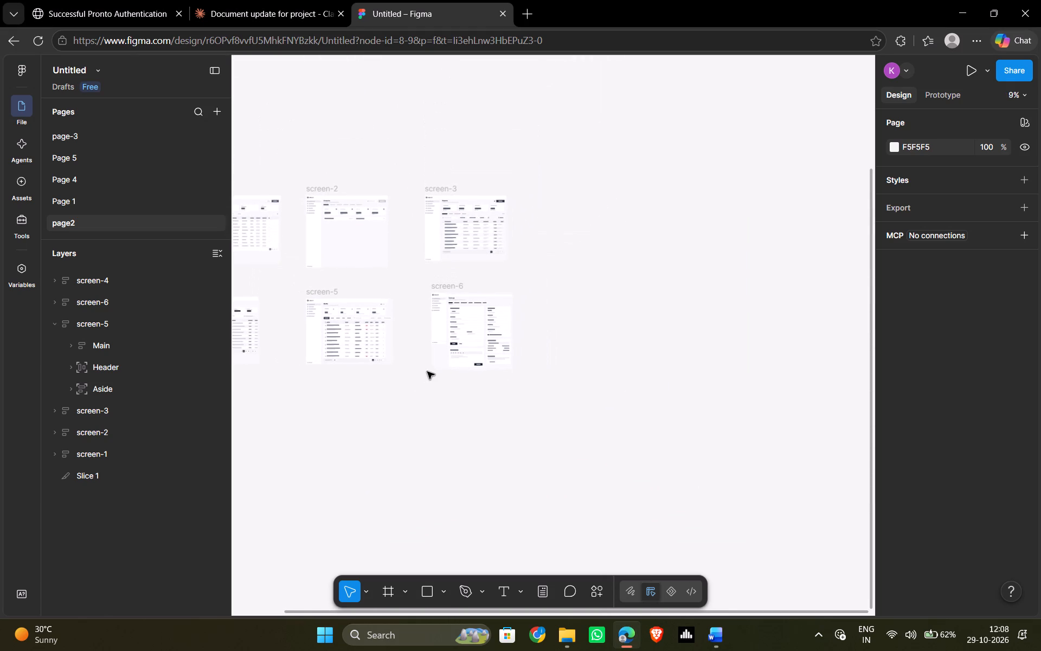
pyautogui.hscroll(3, 427, 372)
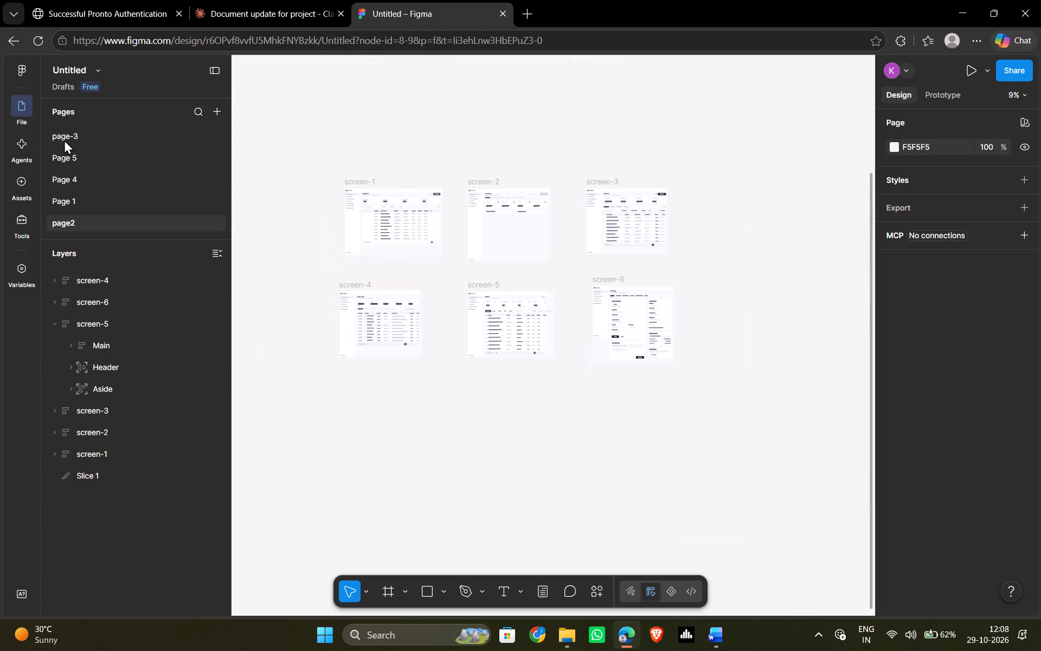
pyautogui.click(69, 141)
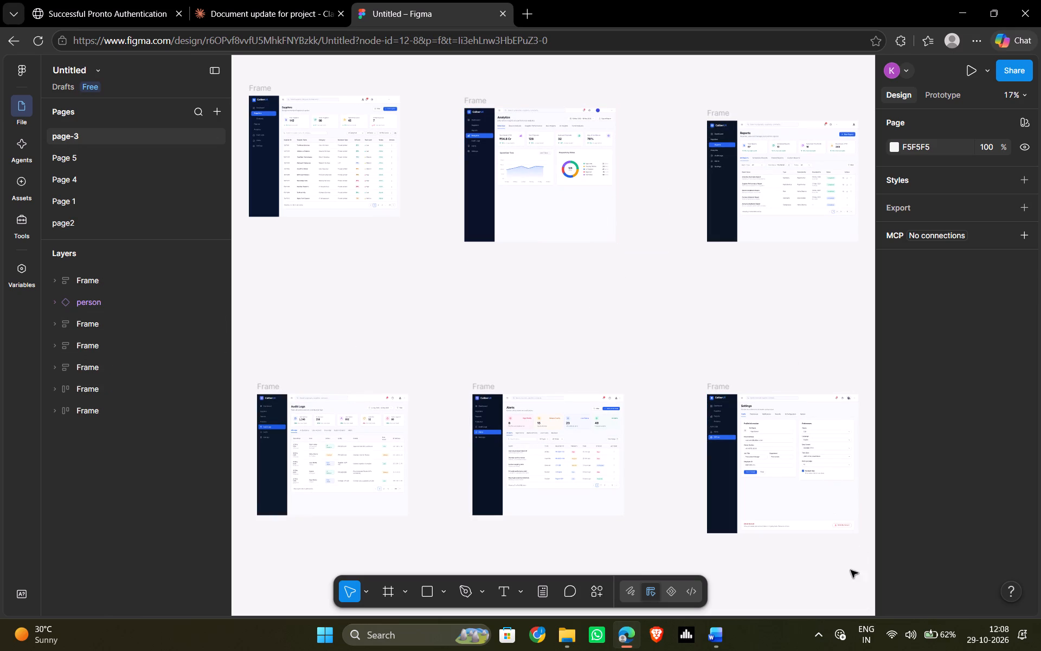
pyautogui.moveTo(851, 573); pyautogui.dragTo(458, 159)
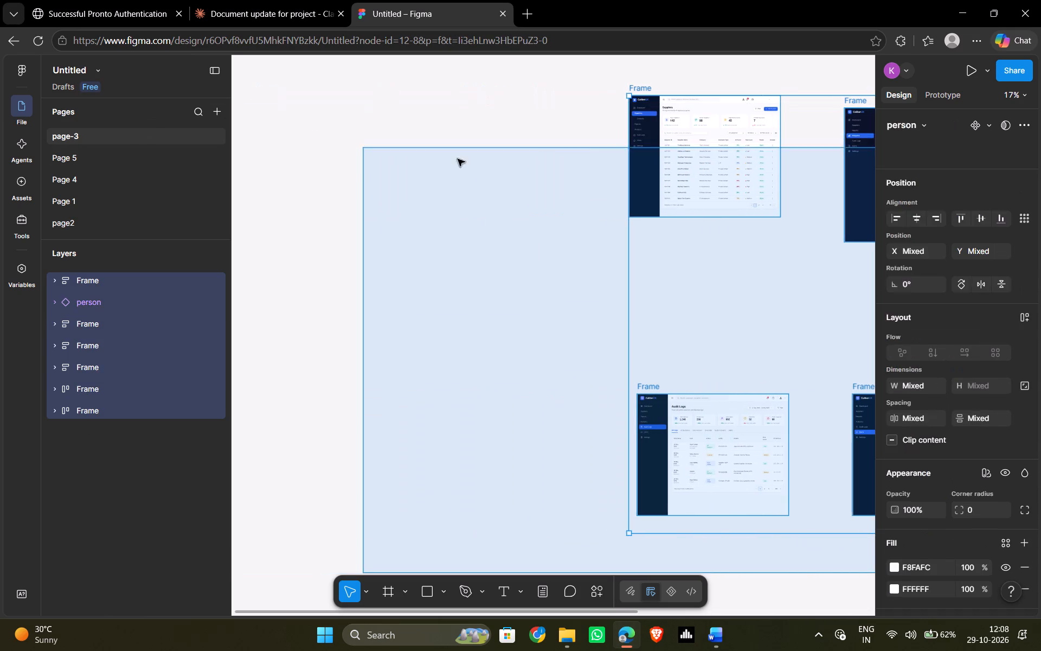
pyautogui.moveTo(458, 159); pyautogui.dragTo(607, 78)
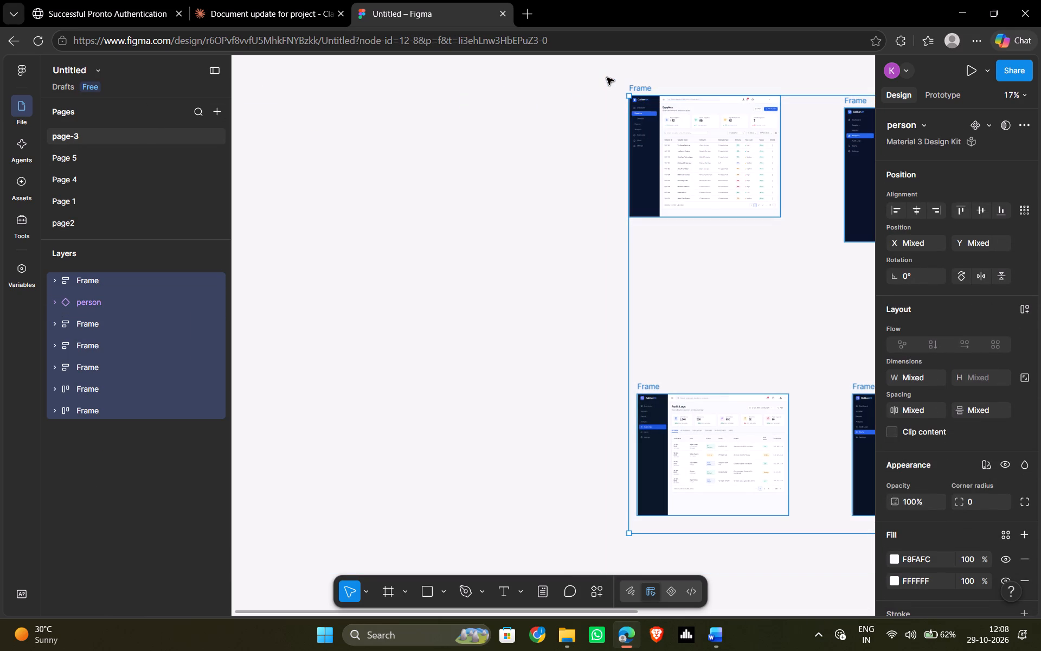
pyautogui.hotkey('ctrl', 'c')
pyautogui.hotkey('alt', 'Tab')
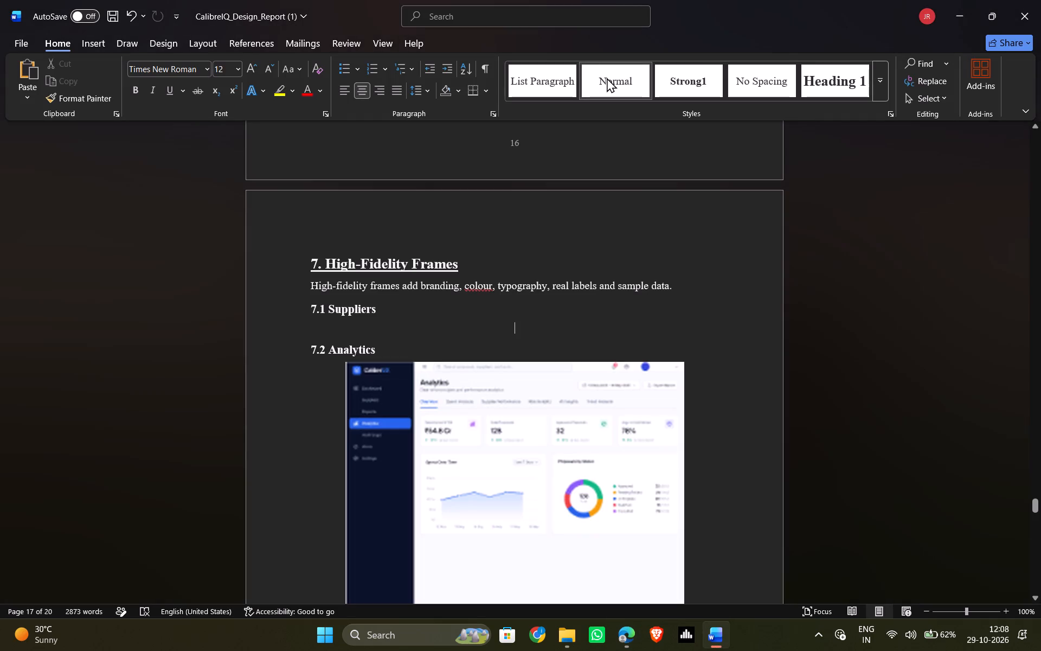
pyautogui.hotkey('alt', 'Tab')
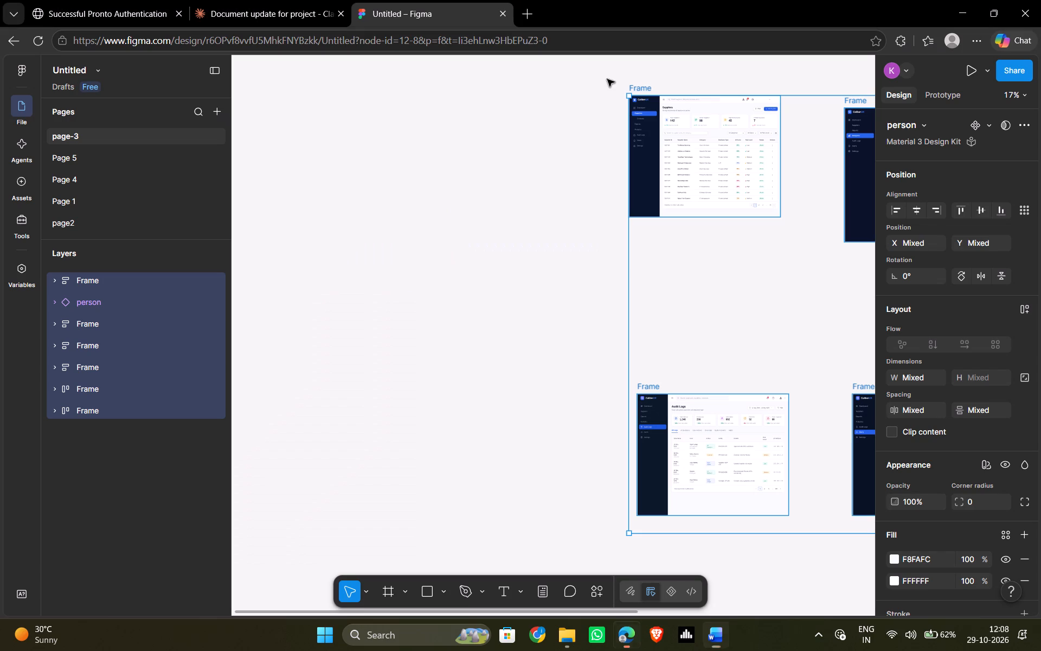
pyautogui.click(107, 216)
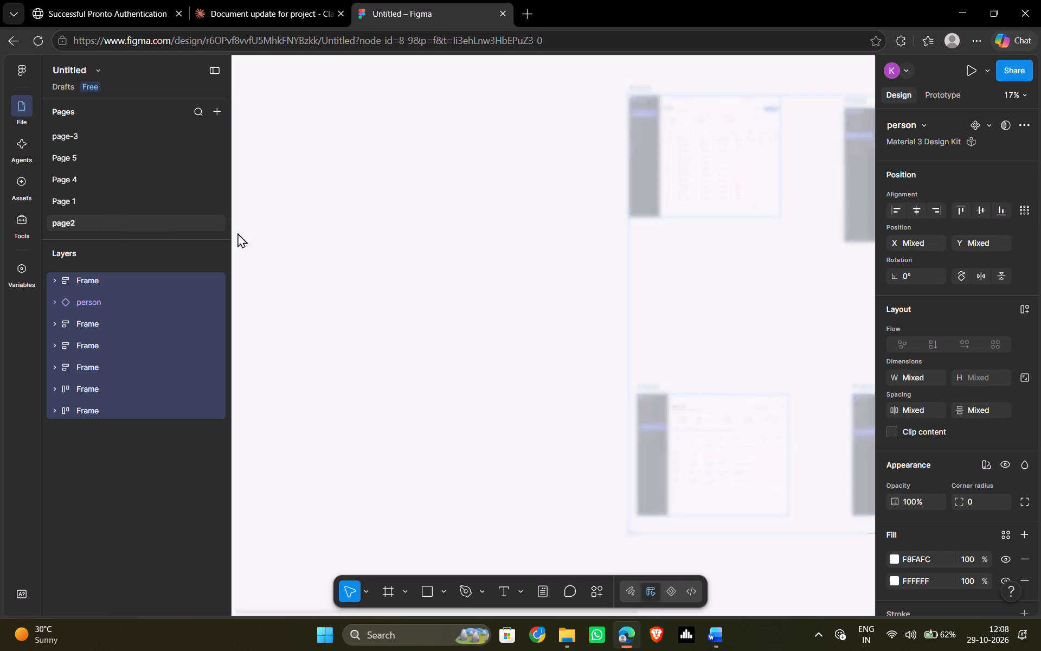
pyautogui.click(449, 432)
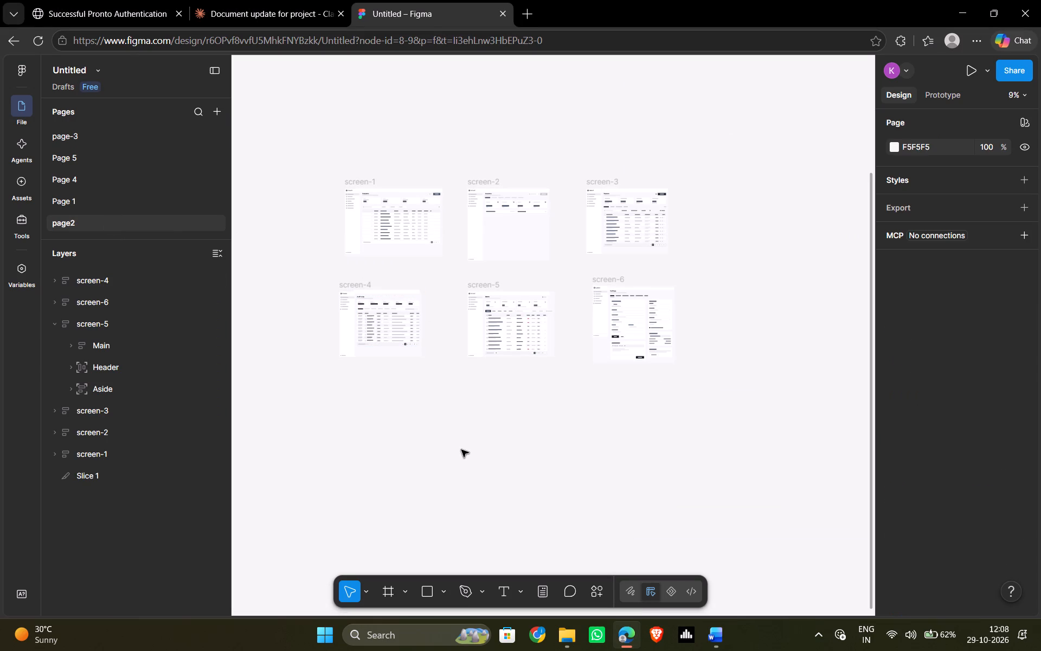
pyautogui.click(461, 450)
pyautogui.moveTo(461, 450); pyautogui.dragTo(381, 456)
pyautogui.hotkey('ctrl', 'v')
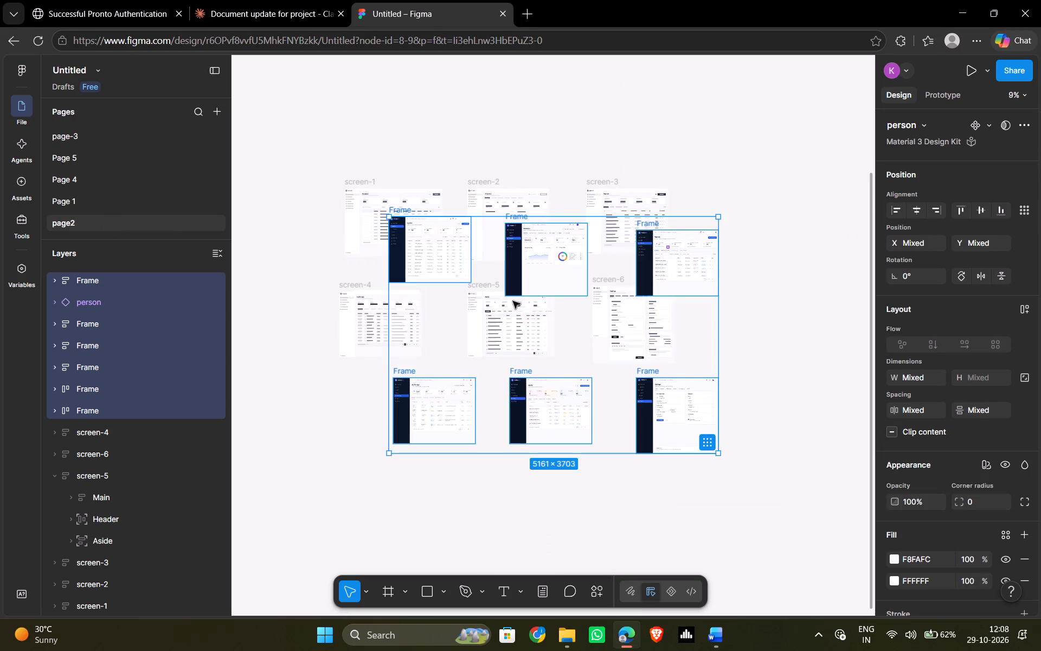
# Move the pasted high-fidelity frames on page2 into the empty area below the row of screen-4, screen-5 and screen-6.
pyautogui.moveTo(404, 208); pyautogui.dragTo(358, 339)
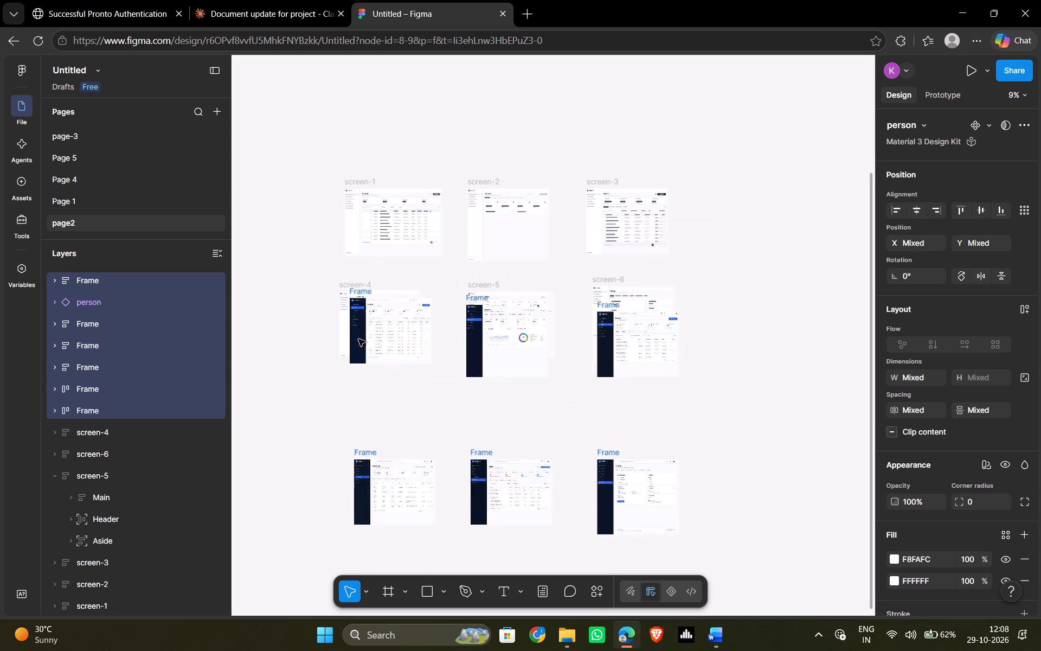
pyautogui.moveTo(358, 339); pyautogui.dragTo(371, 390)
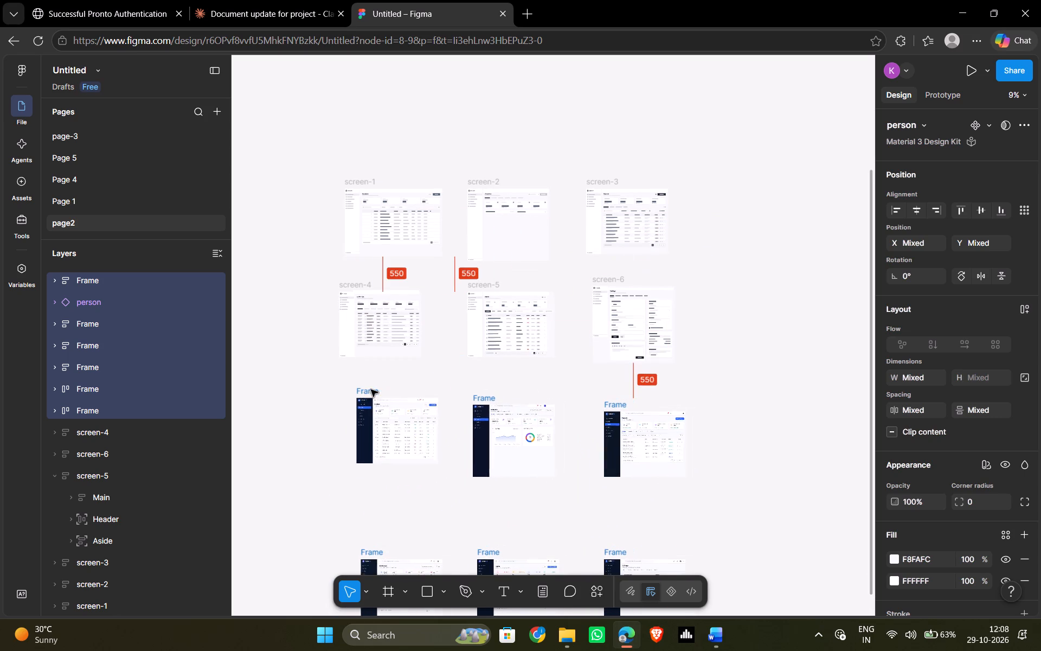
pyautogui.moveTo(371, 390); pyautogui.dragTo(368, 387)
pyautogui.hscroll(1, 368, 387)
pyautogui.hscroll(-1, 368, 387)
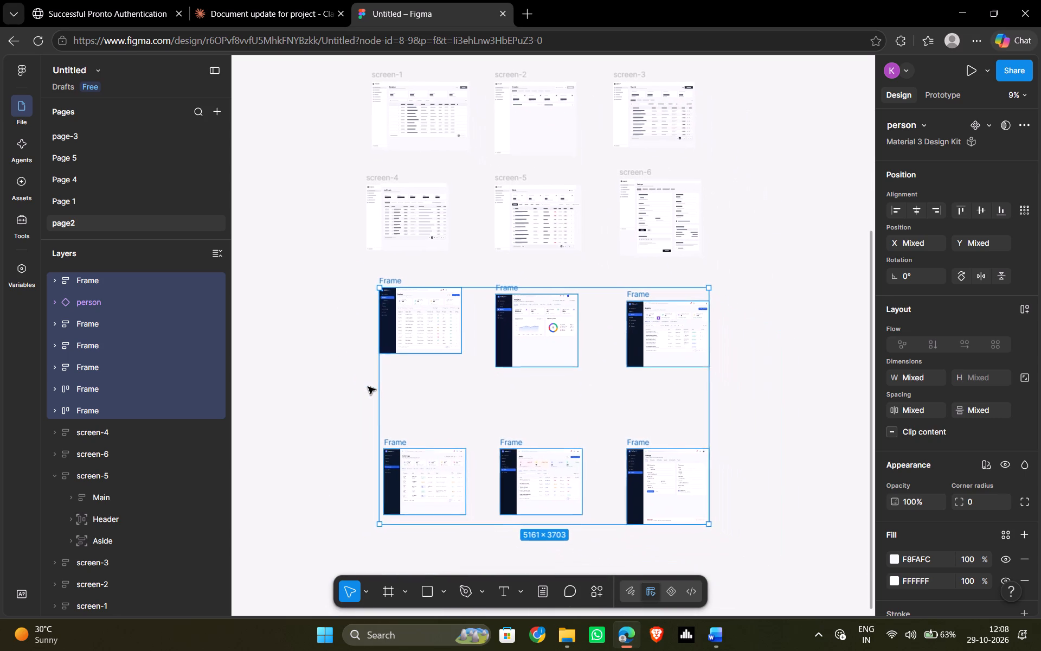
pyautogui.hscroll(-1, 368, 387)
# Check the copied high-fidelity frames on page2 against the originals on page-3.
pyautogui.click(101, 138)
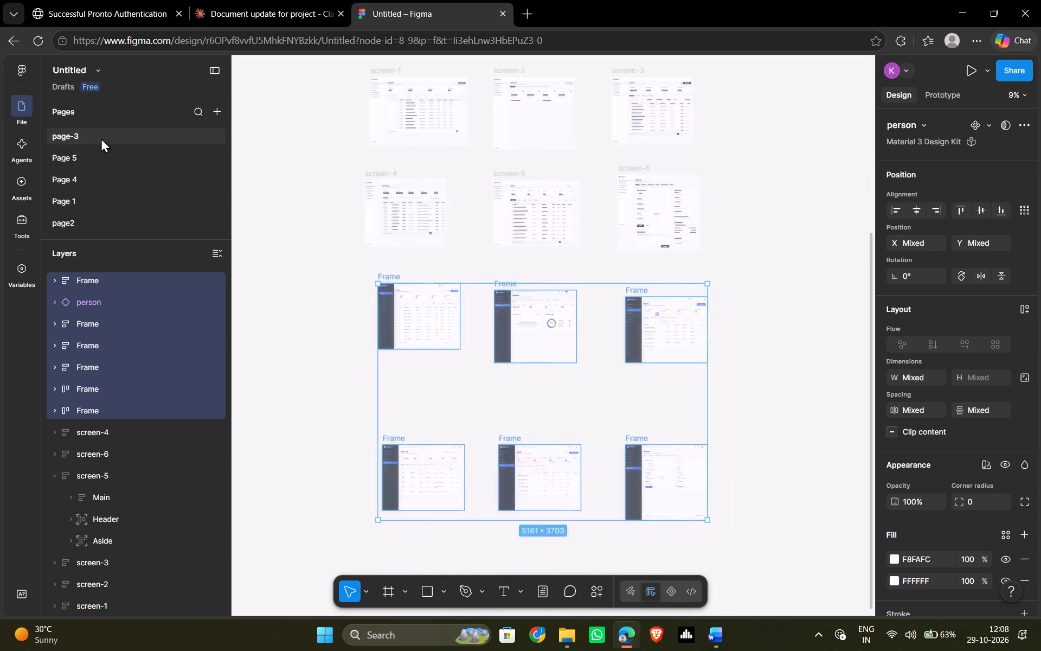
pyautogui.hscroll(-4, 652, 227)
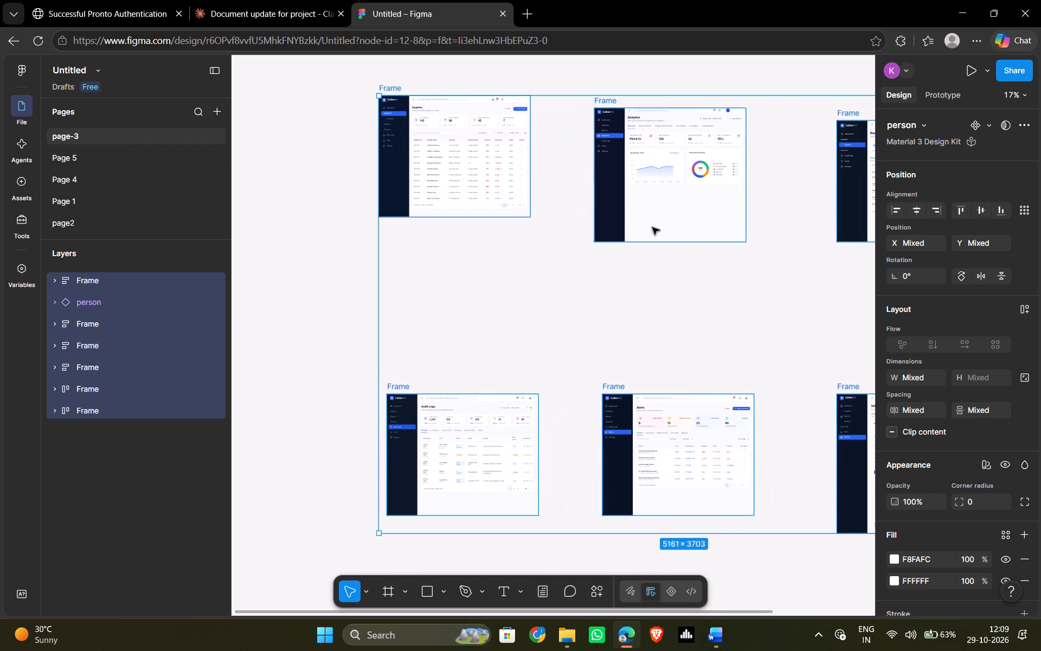
pyautogui.hscroll(-2, 652, 227)
pyautogui.click(657, 315)
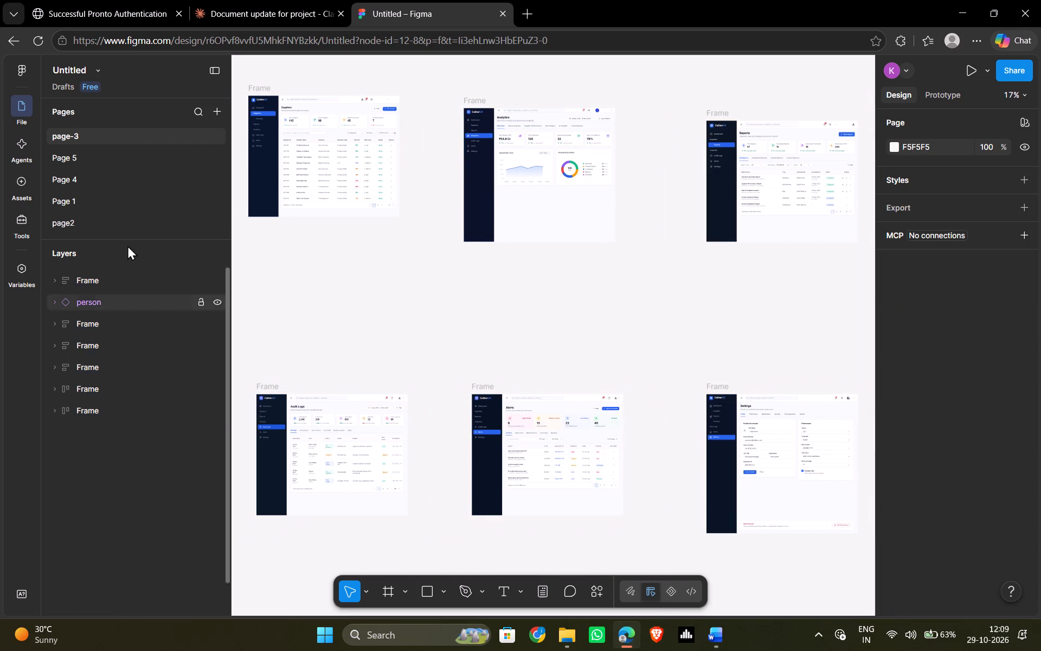
pyautogui.click(83, 222)
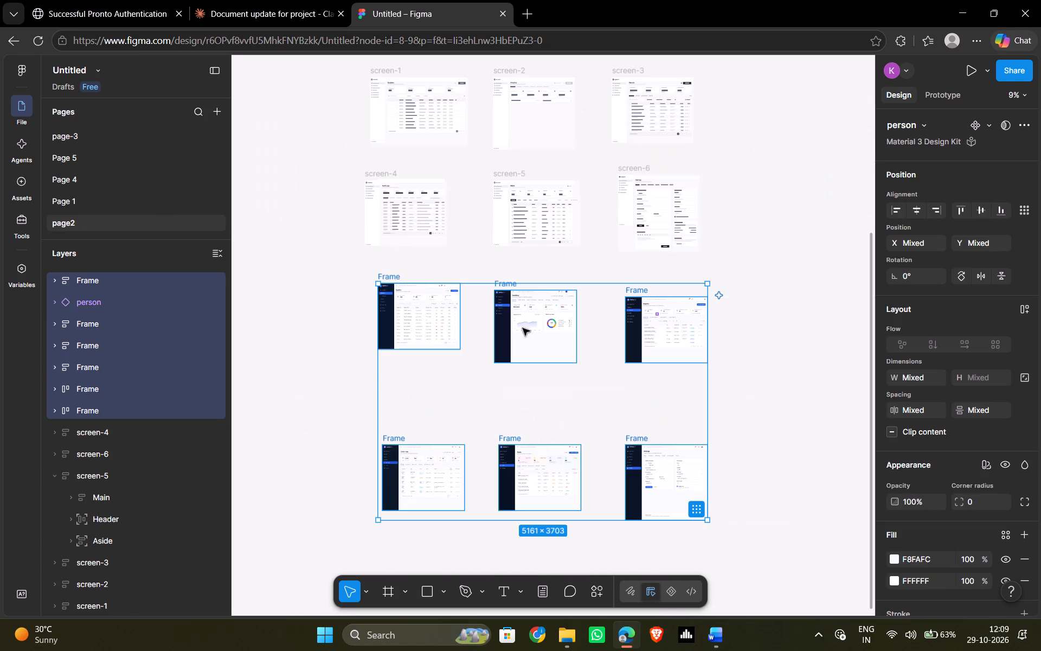
pyautogui.tripleClick(451, 331)
pyautogui.tripleClick(451, 331)
pyautogui.click(451, 331)
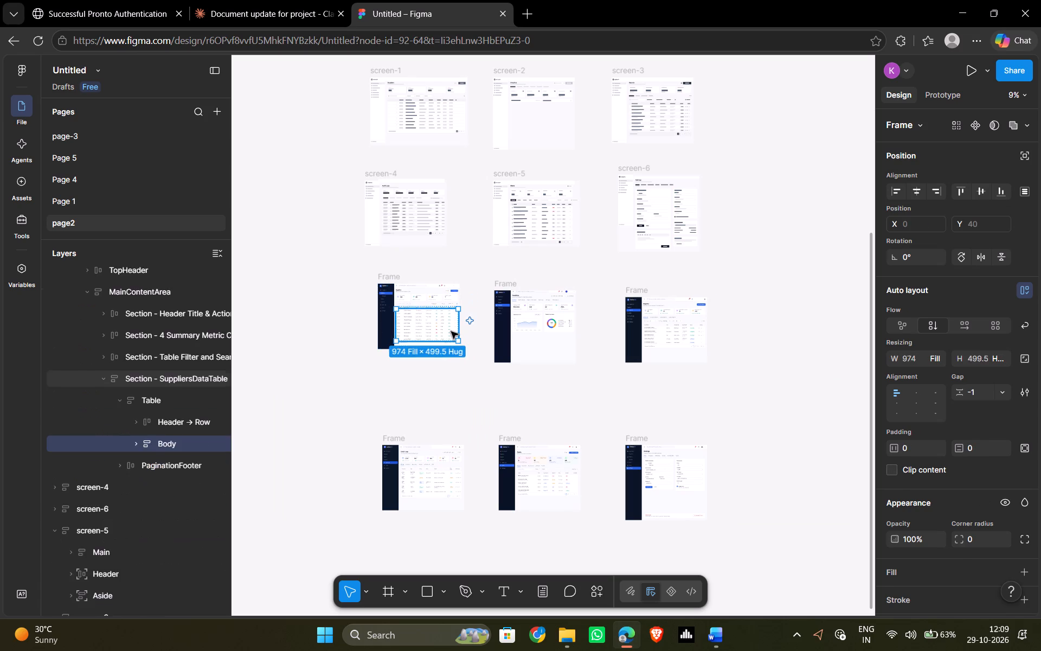
# Snip the full Suppliers frame from page-3 and paste it under the 7.1 Suppliers heading in the Word report.
pyautogui.click(120, 141)
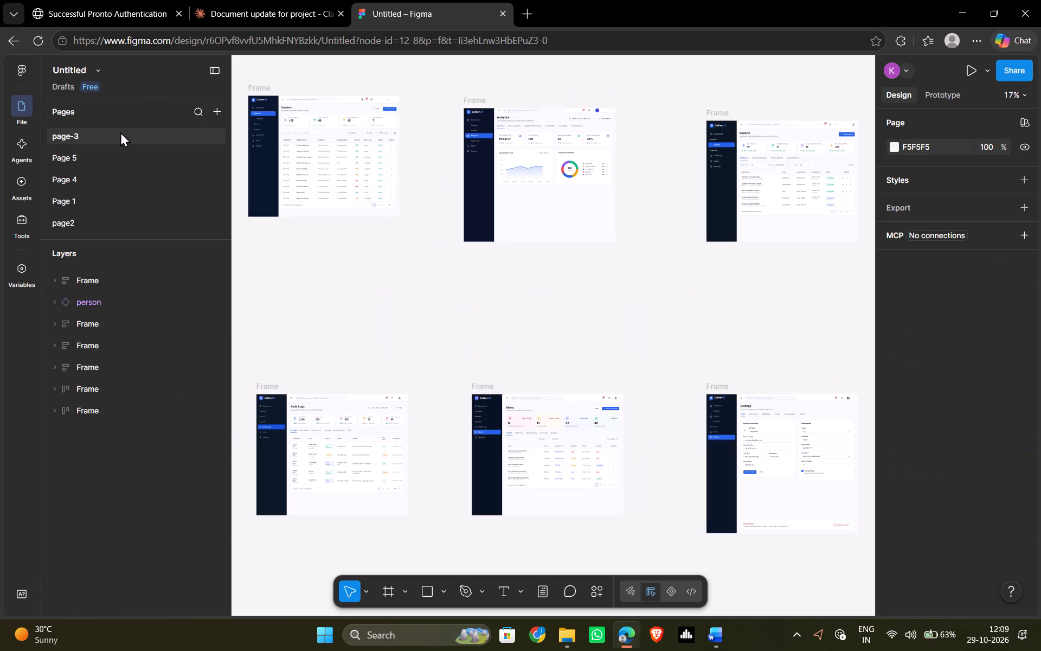
pyautogui.hscroll(2, 372, 239)
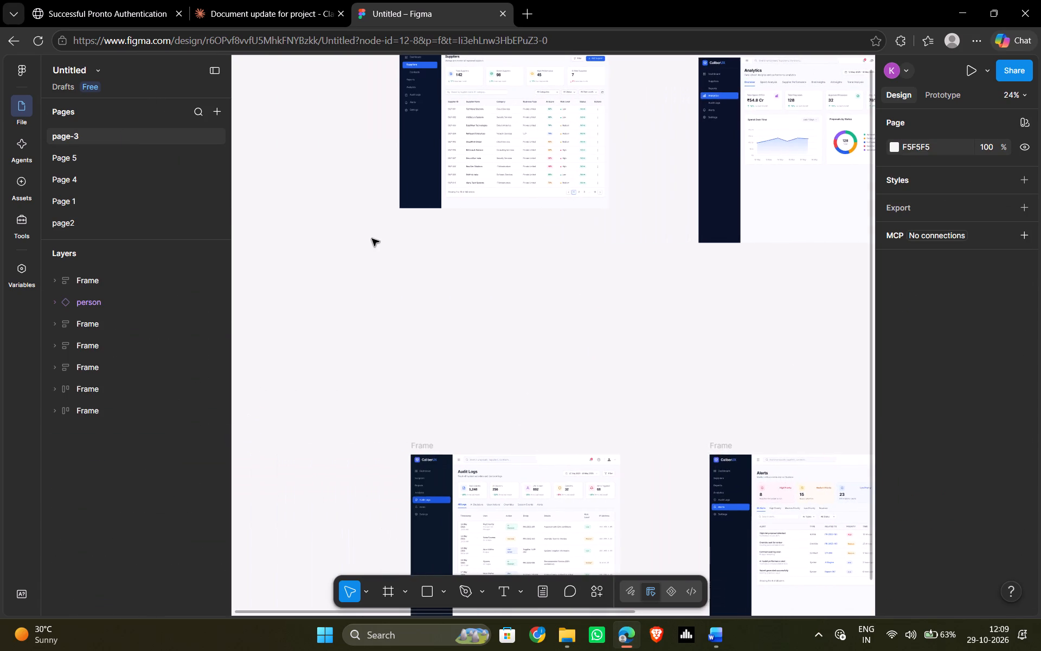
pyautogui.scroll(2, 372, 239)
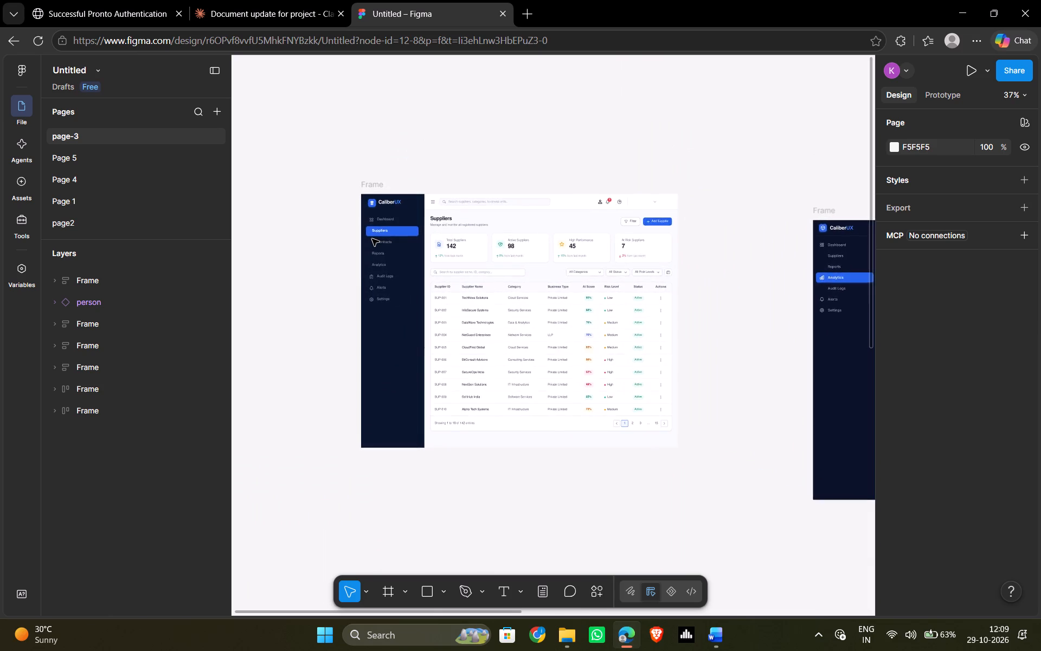
pyautogui.hscroll(-1, 372, 239)
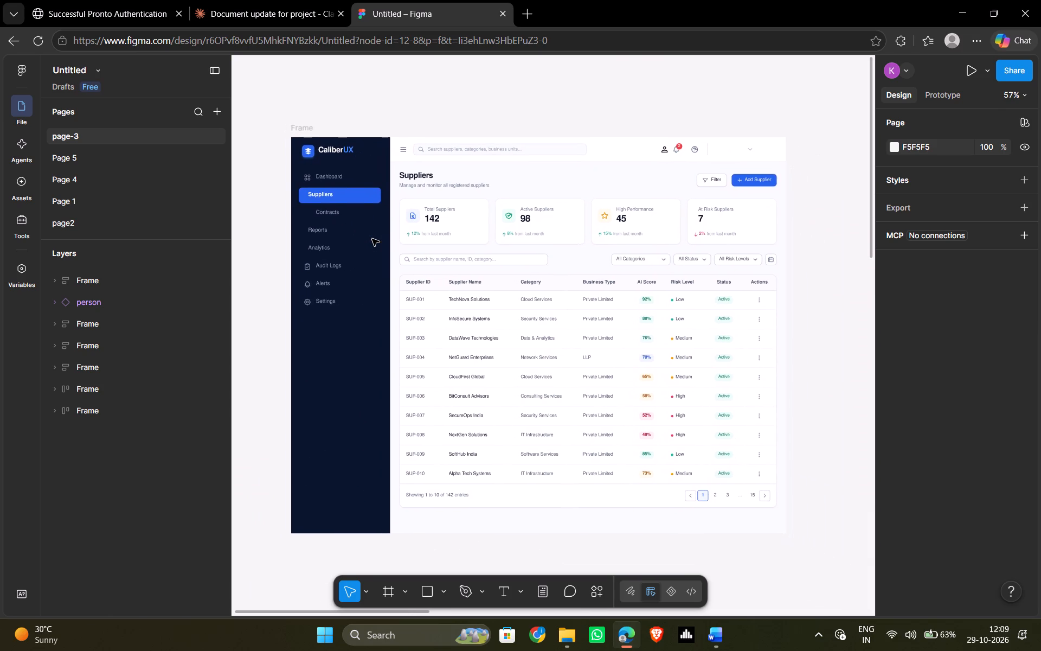
pyautogui.hscroll(-1, 372, 239)
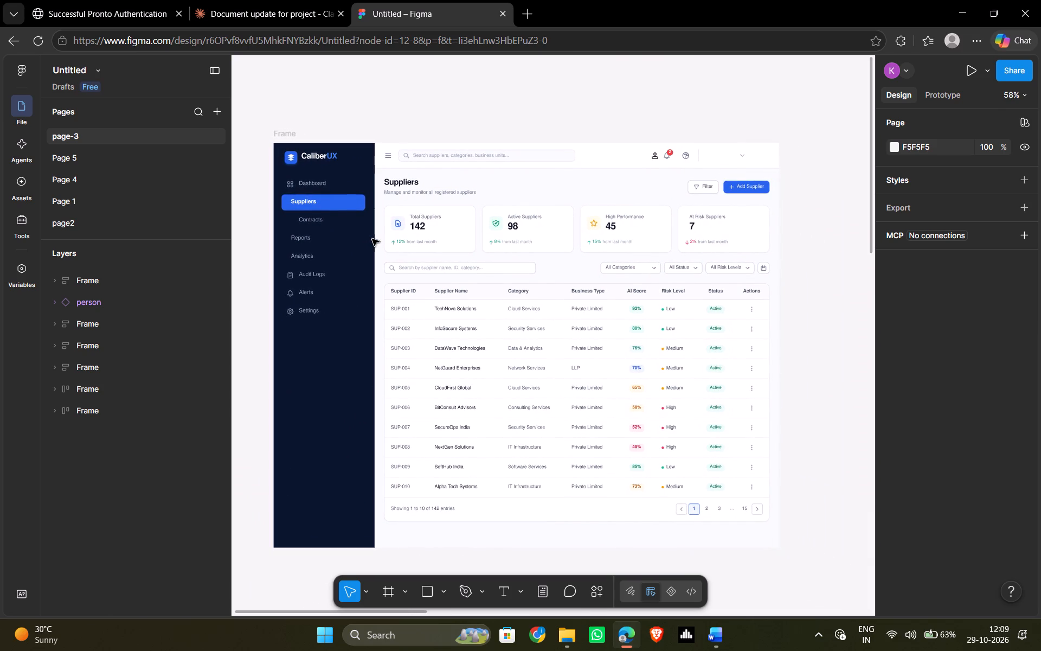
pyautogui.press('Print')
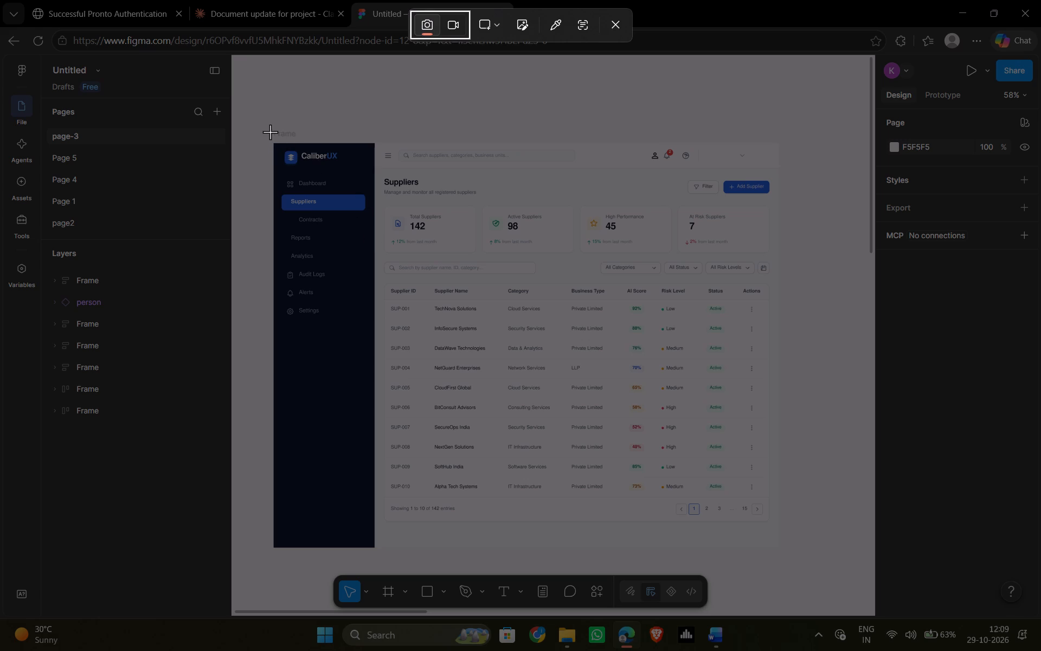
pyautogui.moveTo(271, 139); pyautogui.dragTo(773, 572)
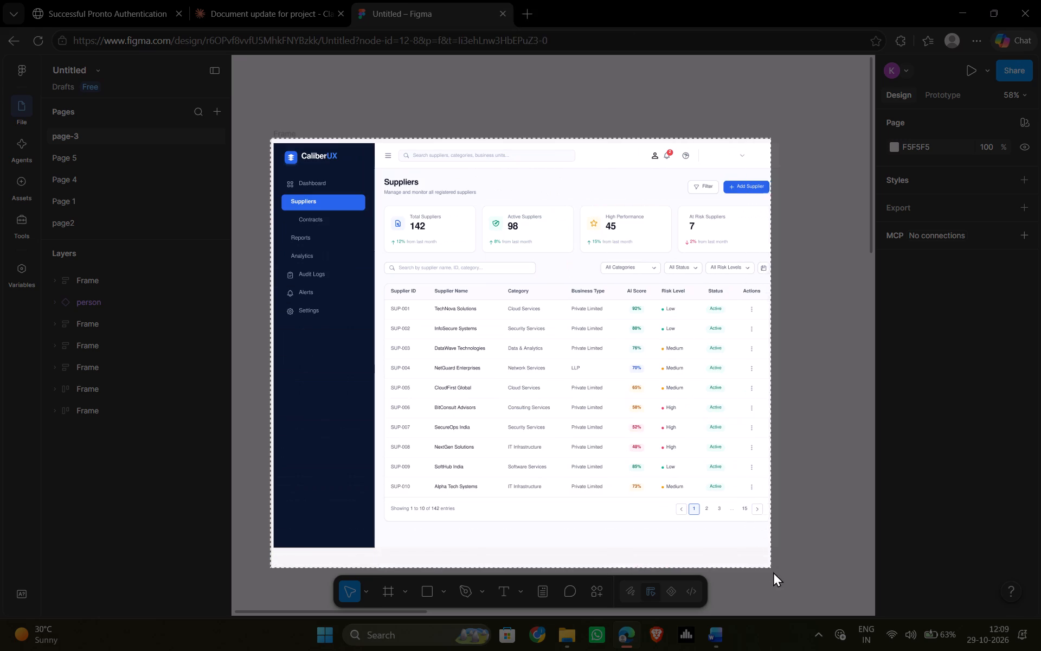
pyautogui.moveTo(773, 572); pyautogui.dragTo(808, 558)
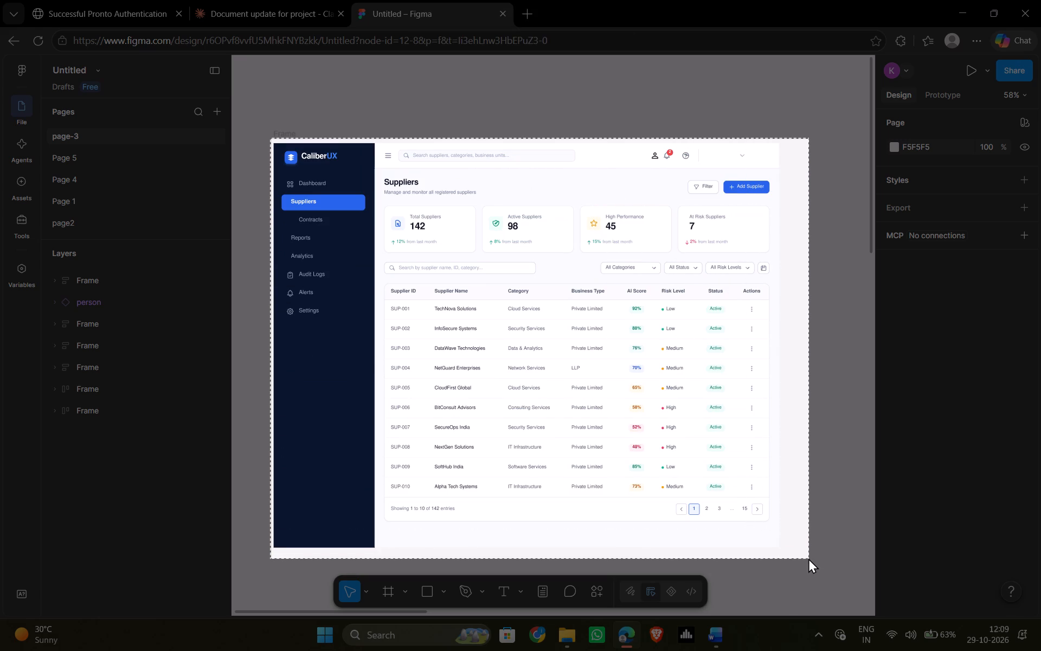
pyautogui.moveTo(808, 558); pyautogui.dragTo(783, 552)
pyautogui.hotkey('alt', 'Tab')
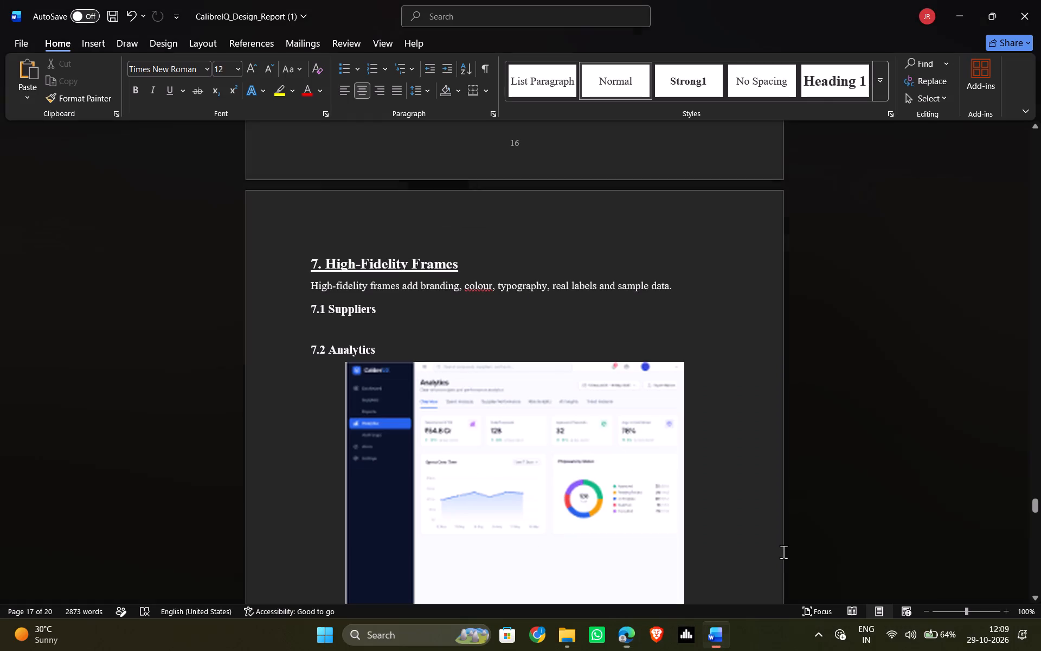
pyautogui.hotkey('ctrl', 'v')
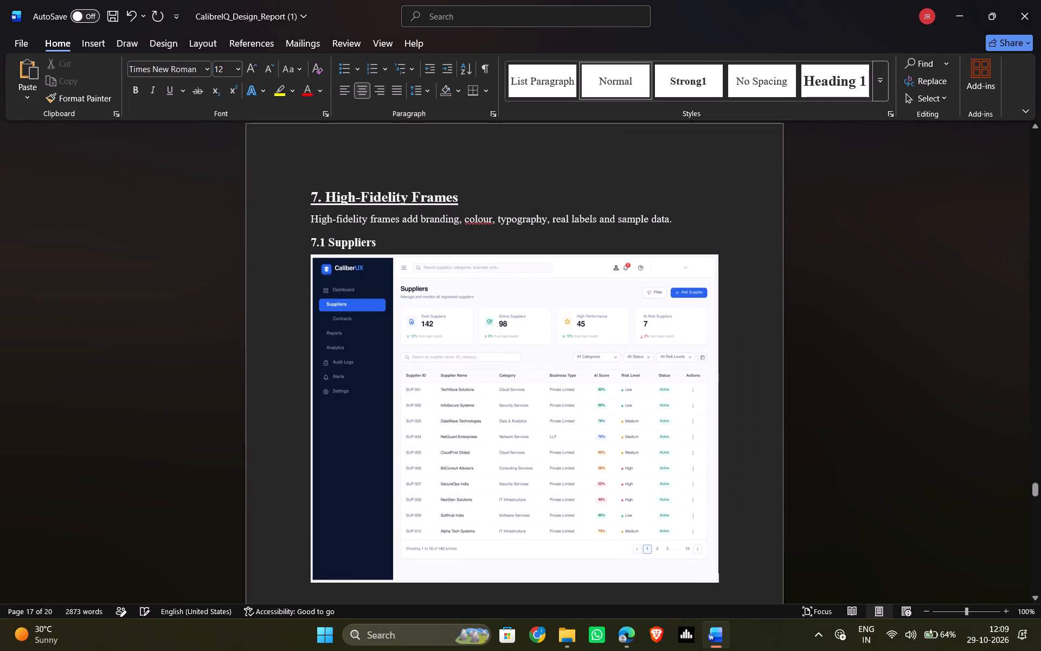
# Delete the blurry Analytics picture under the 7.2 Analytics heading.
pyautogui.scroll(-3, 615, 451)
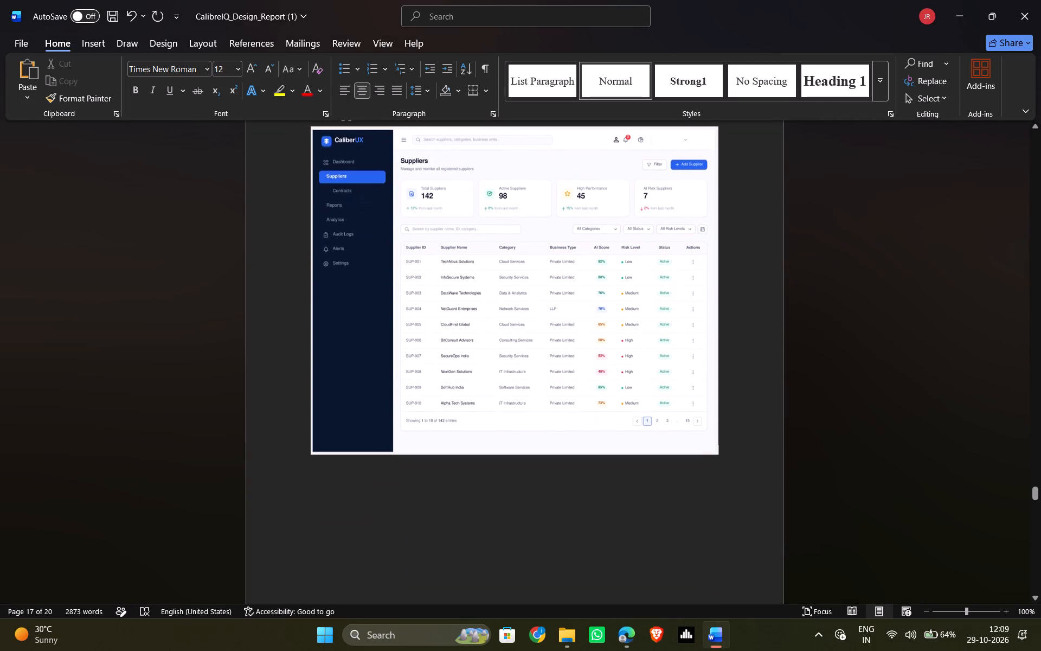
pyautogui.scroll(-5, 615, 451)
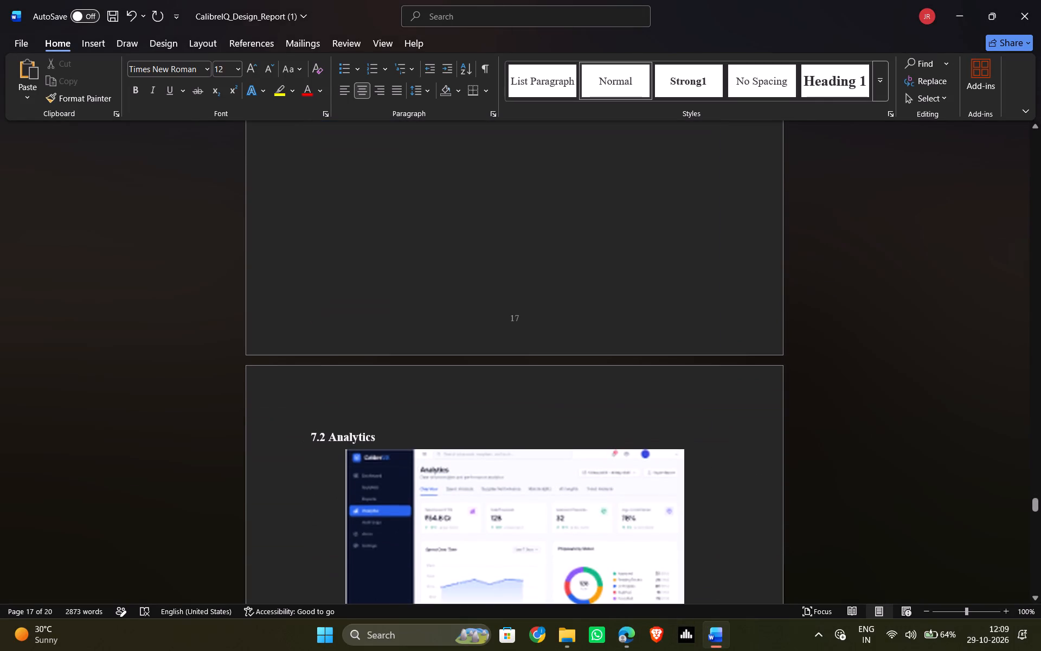
pyautogui.scroll(3, 615, 451)
pyautogui.scroll(-3, 615, 451)
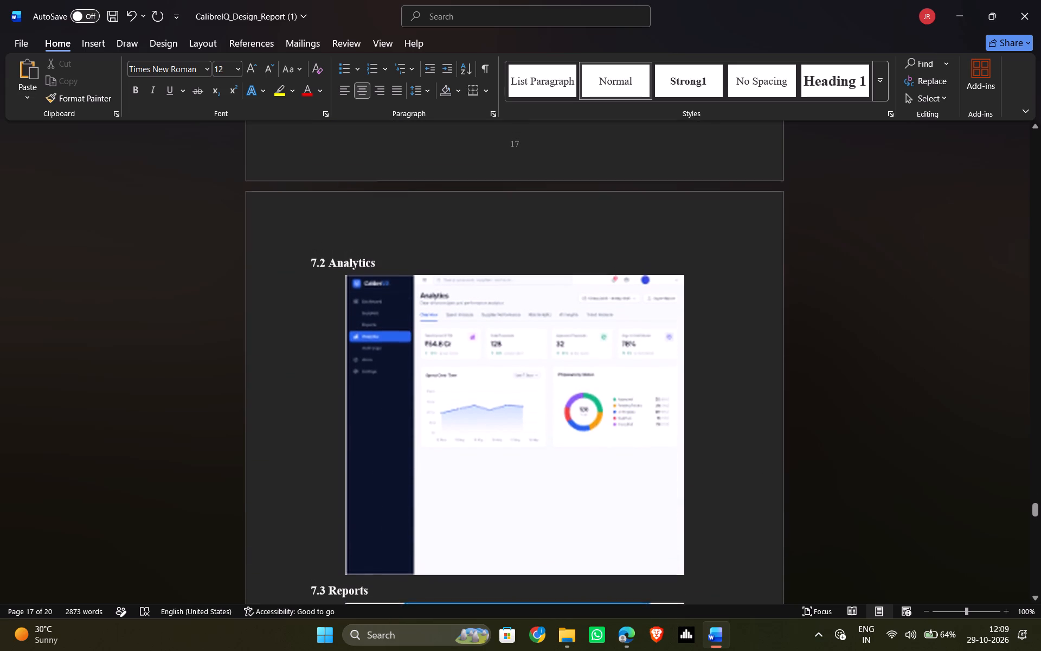
pyautogui.click(615, 451)
pyautogui.press('BackSpace')
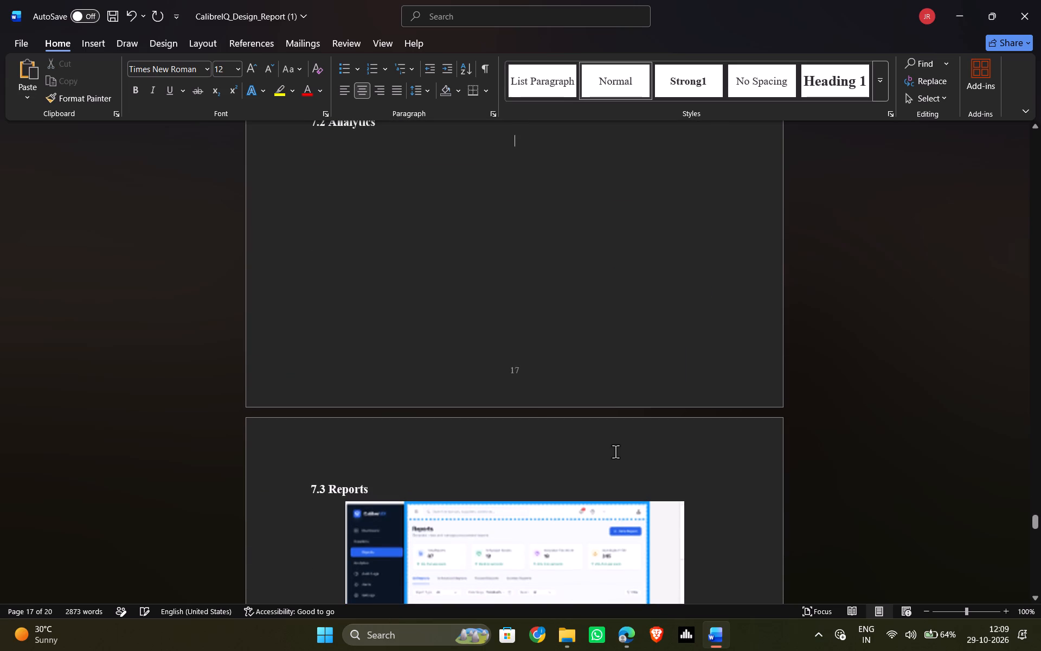
# Snip the full Analytics frame from page-3 in Figma and paste it under the 7.2 Analytics heading in the Word report.
pyautogui.hotkey('alt', 'Tab')
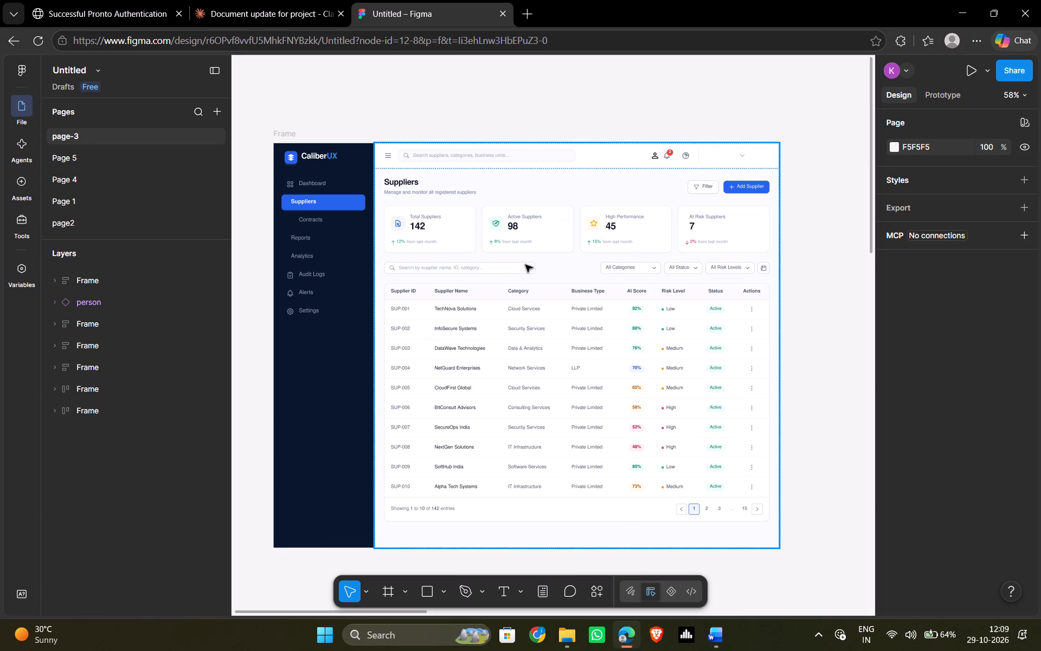
pyautogui.hscroll(-6, 525, 265)
pyautogui.hscroll(1, 525, 265)
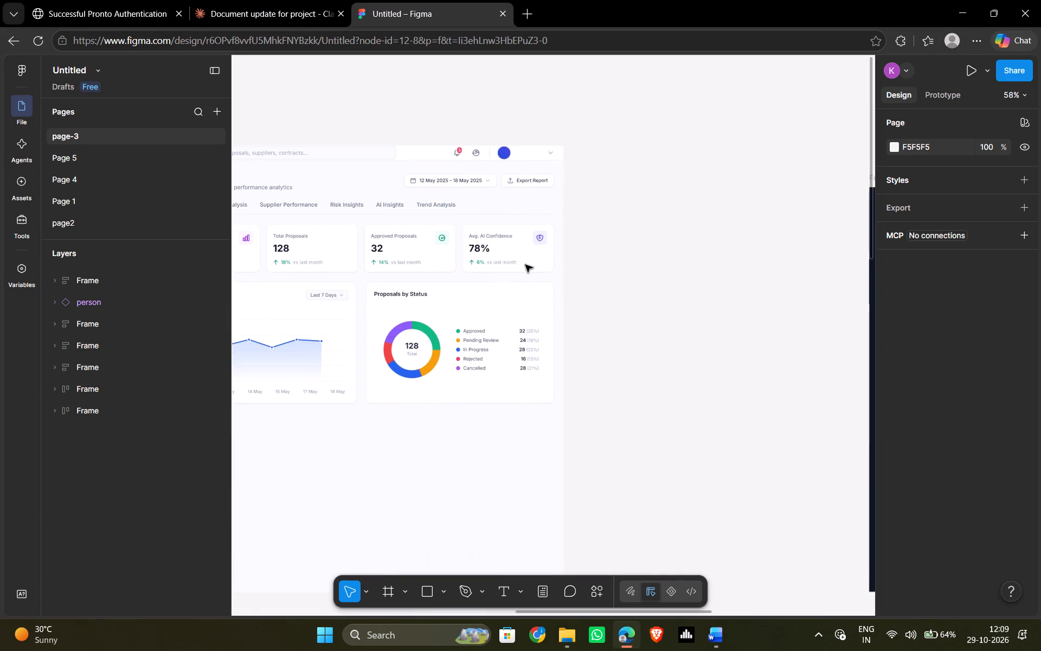
pyautogui.hscroll(3, 525, 265)
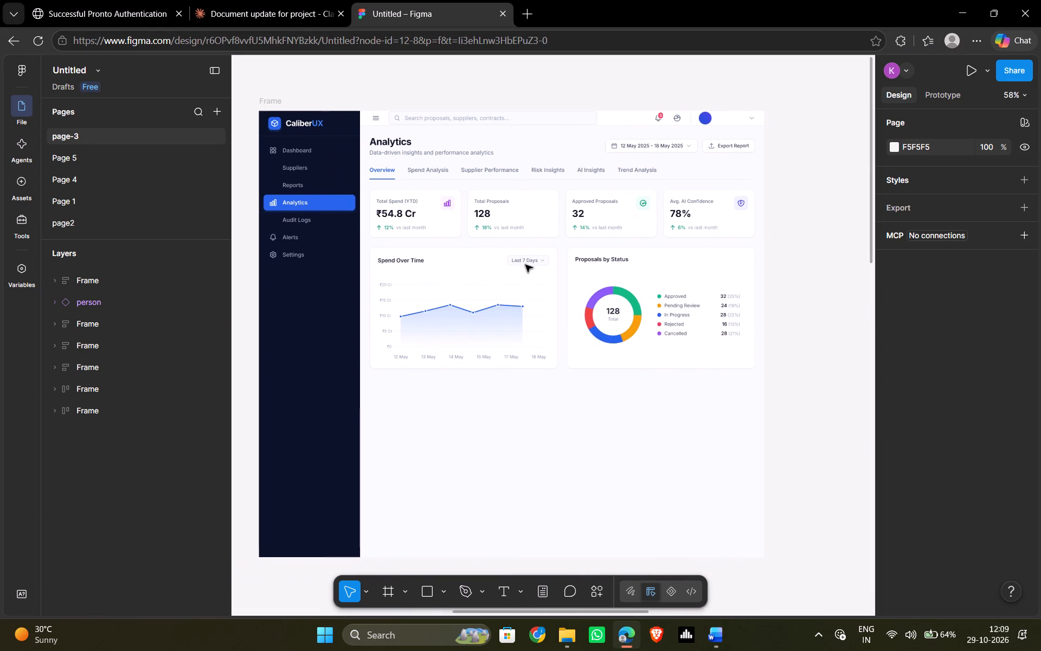
pyautogui.press('Print')
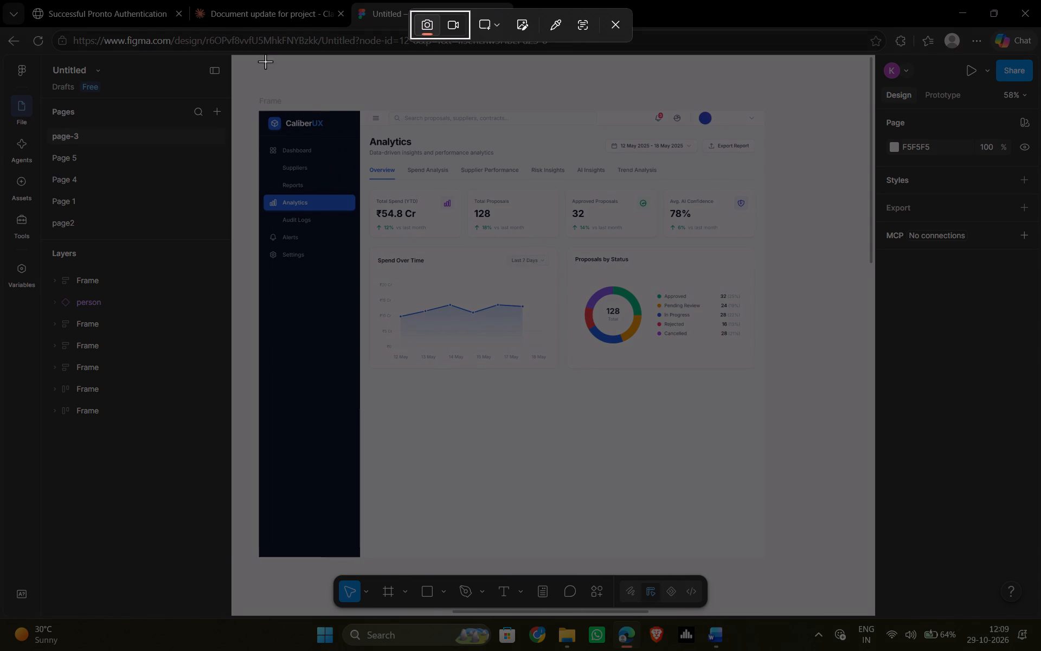
pyautogui.moveTo(258, 110); pyautogui.dragTo(624, 486)
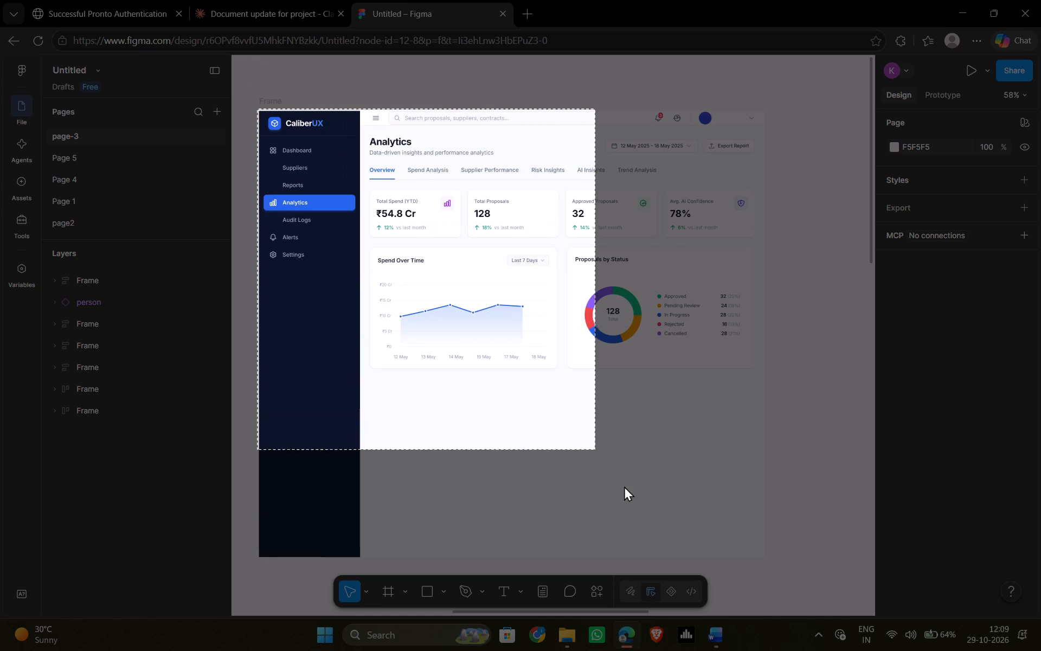
pyautogui.moveTo(624, 486); pyautogui.dragTo(780, 572)
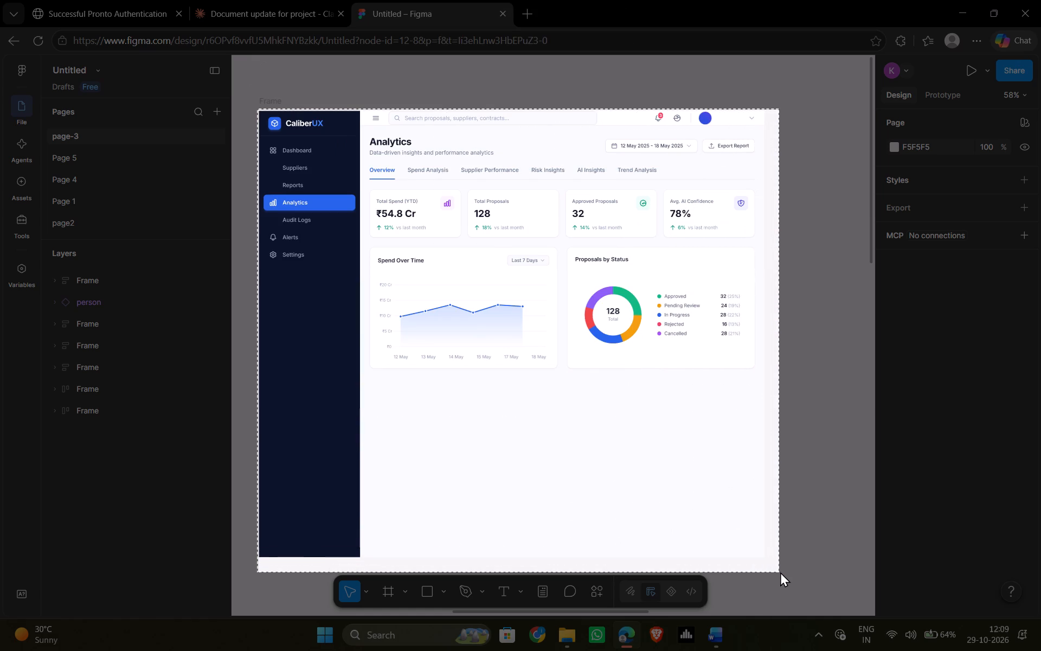
pyautogui.moveTo(780, 572); pyautogui.dragTo(769, 574)
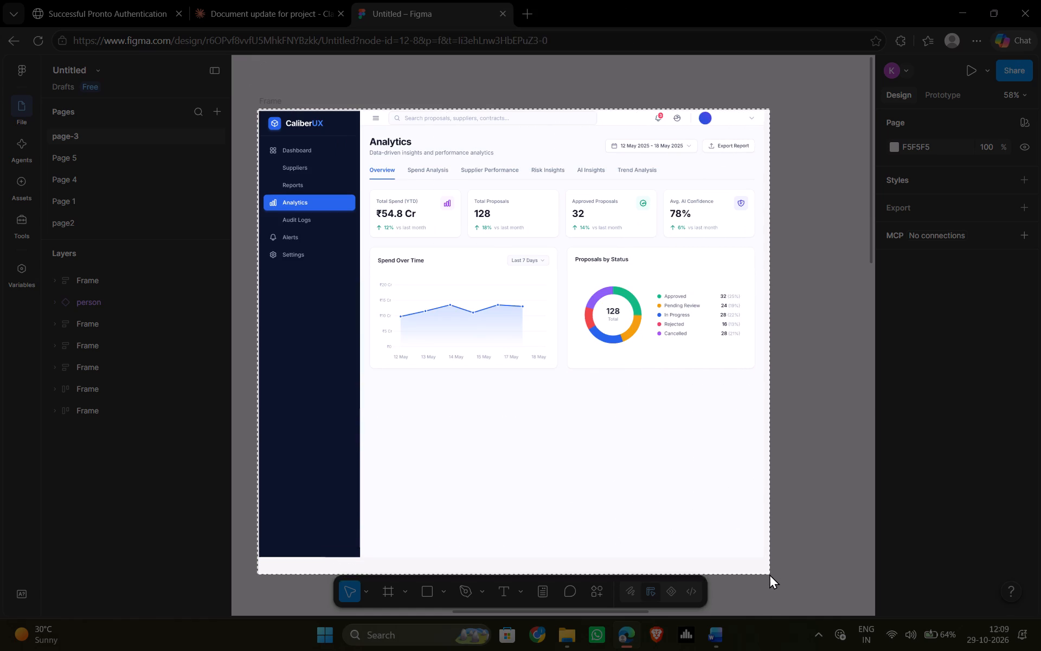
pyautogui.moveTo(769, 574); pyautogui.dragTo(764, 560)
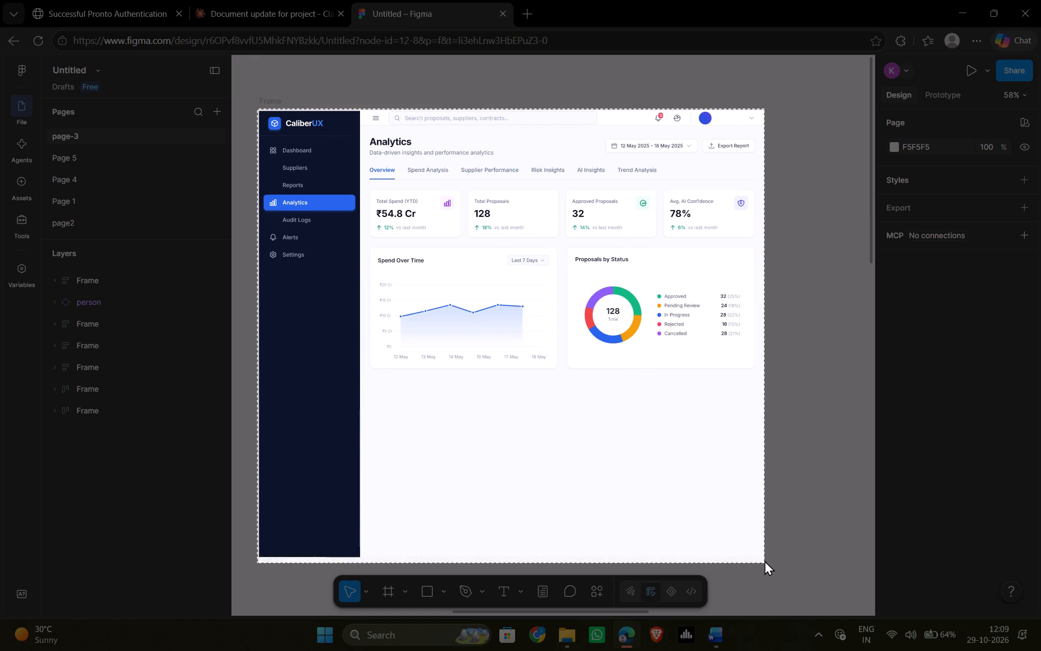
pyautogui.moveTo(764, 560); pyautogui.dragTo(764, 561)
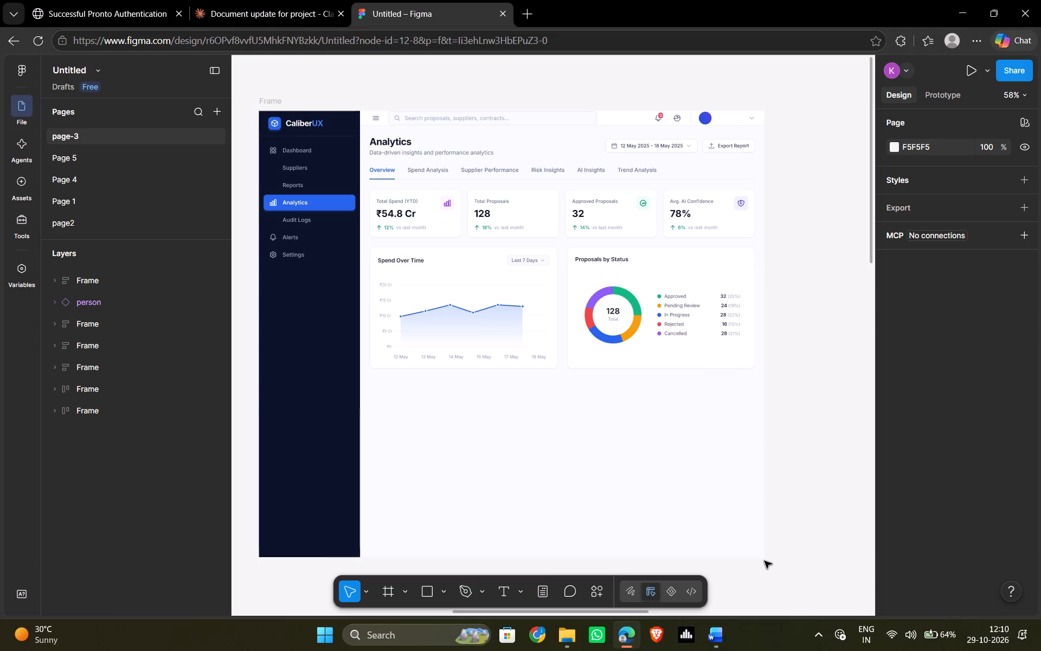
pyautogui.hotkey('alt', 'Tab')
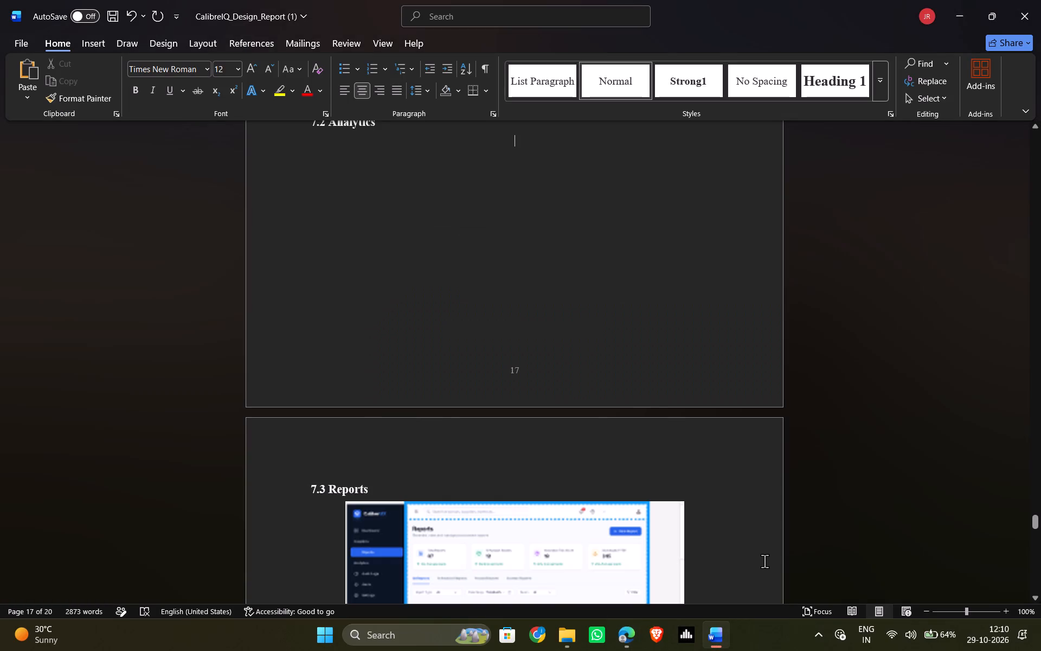
pyautogui.hotkey('ctrl', 'v')
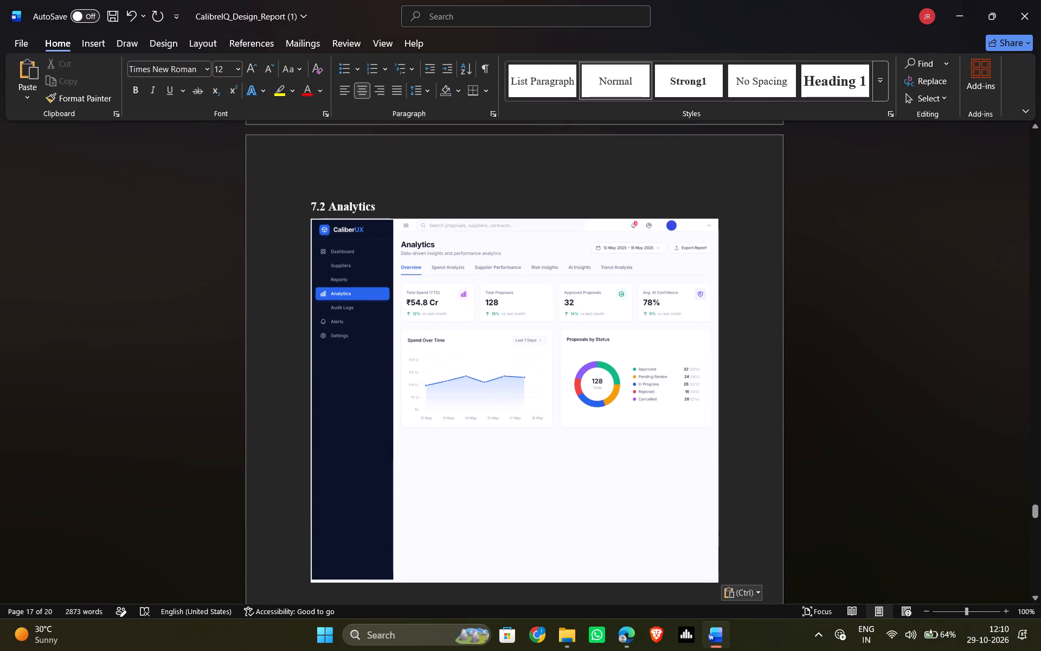
# Reduce the height of the pasted Analytics picture, keeping its full width, so the 7.3 Reports section fits below it.
pyautogui.scroll(-5, 650, 503)
pyautogui.scroll(2, 650, 503)
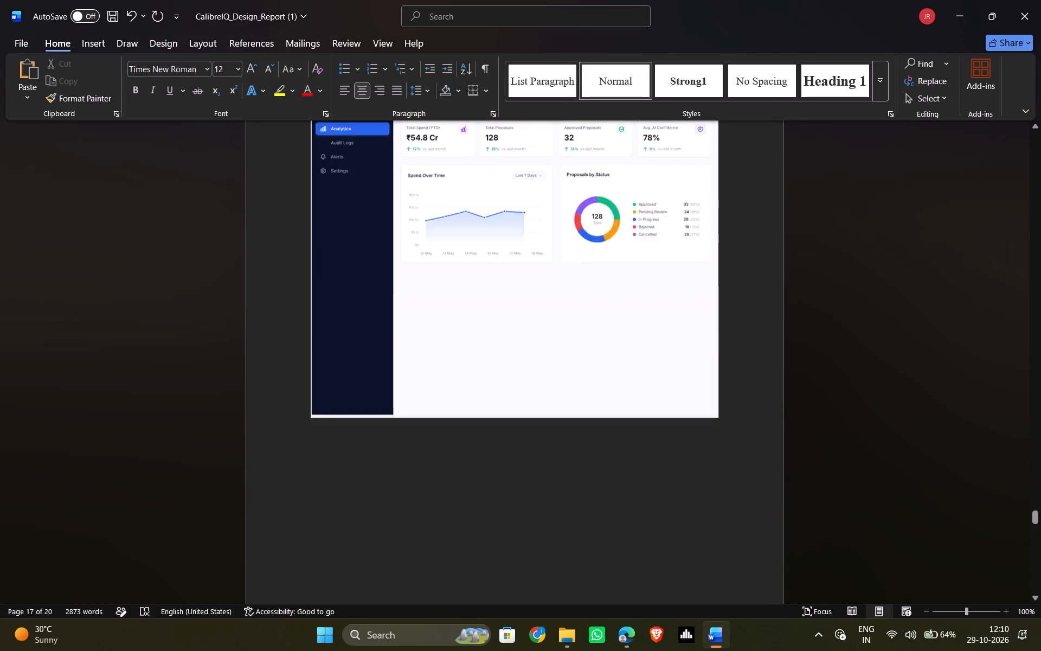
pyautogui.scroll(1, 650, 503)
pyautogui.click(544, 502)
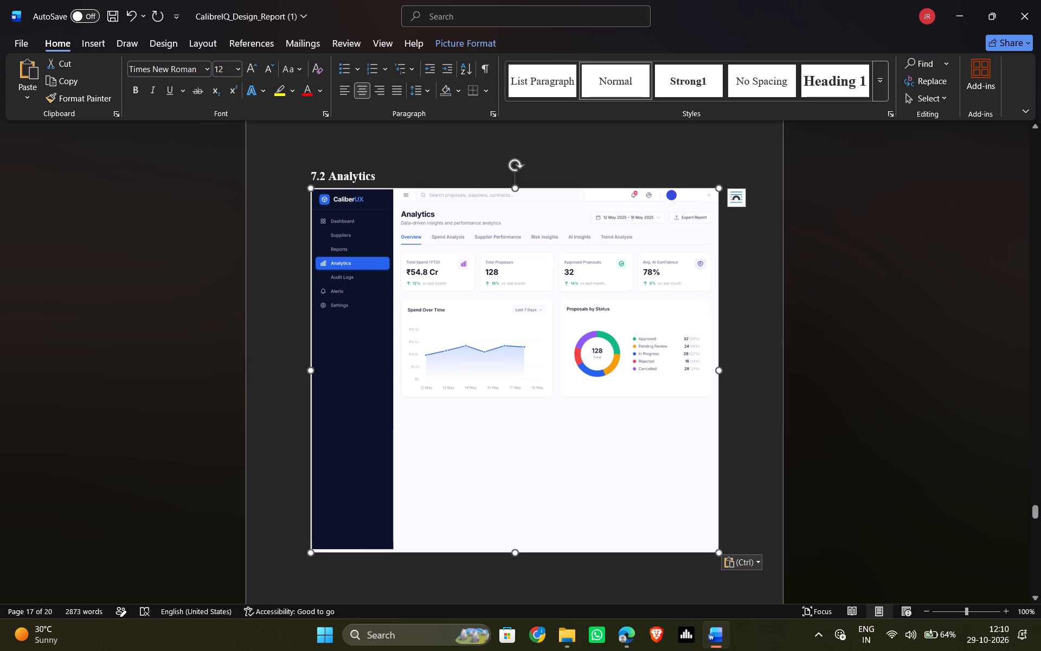
pyautogui.moveTo(516, 550); pyautogui.dragTo(505, 430)
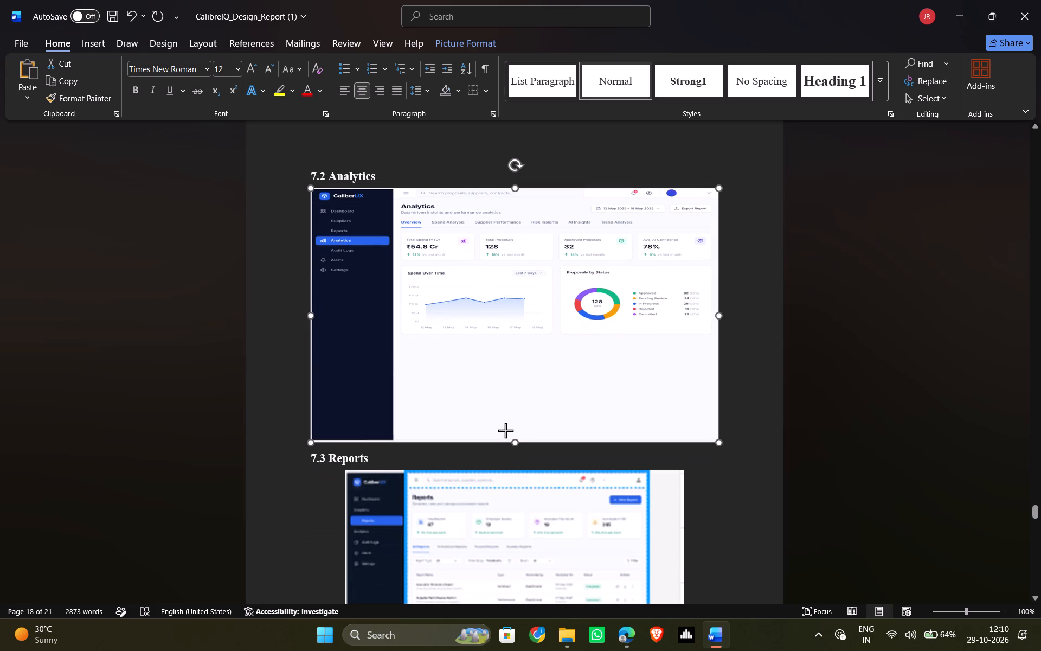
pyautogui.moveTo(505, 430); pyautogui.dragTo(511, 468)
pyautogui.click(874, 334)
# Delete the blurry Reports picture under the 7.3 Reports heading.
pyautogui.scroll(-1, 874, 334)
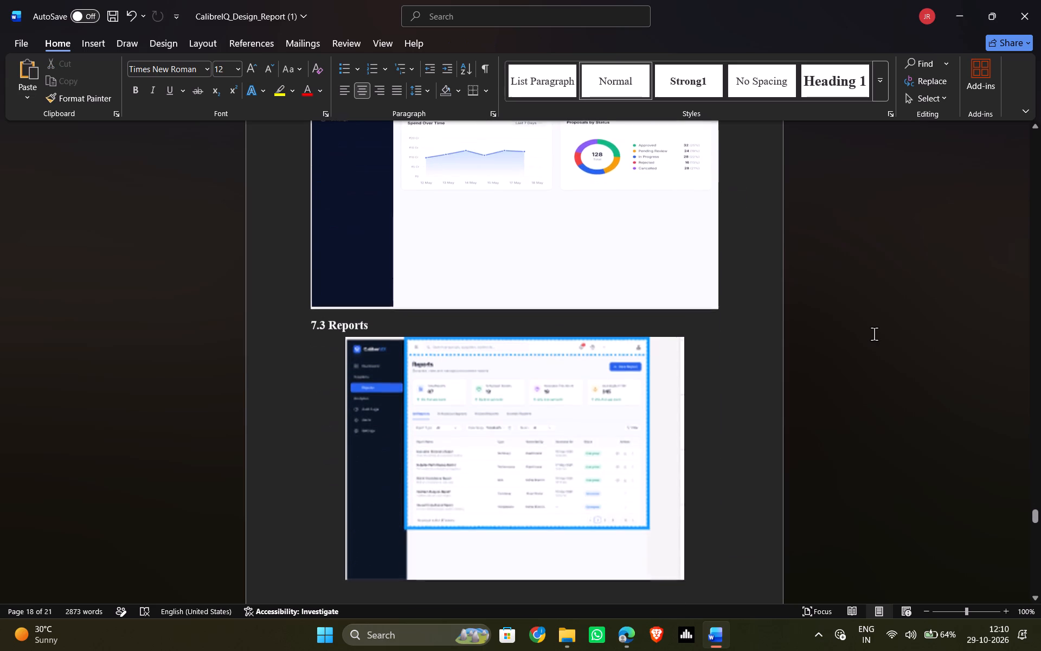
pyautogui.scroll(-2, 874, 334)
pyautogui.click(576, 354)
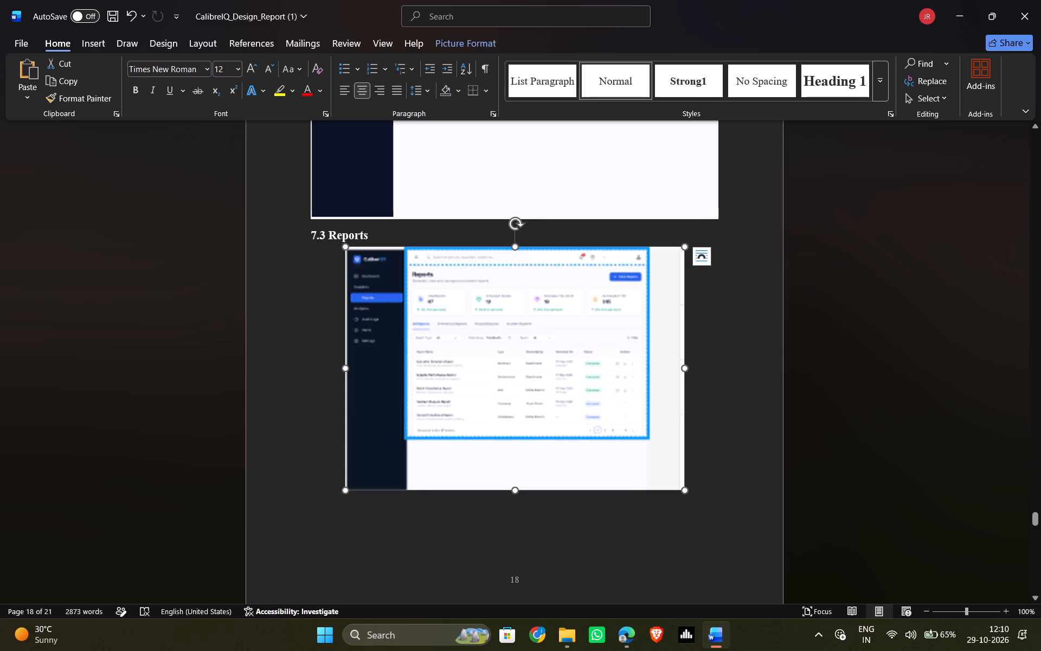
pyautogui.press('BackSpace')
# Snip the full Reports frame from page-3 in Figma and paste it under the 7.3 Reports heading in the Word report.
pyautogui.hotkey('alt', 'Tab')
pyautogui.hscroll(-5, 576, 354)
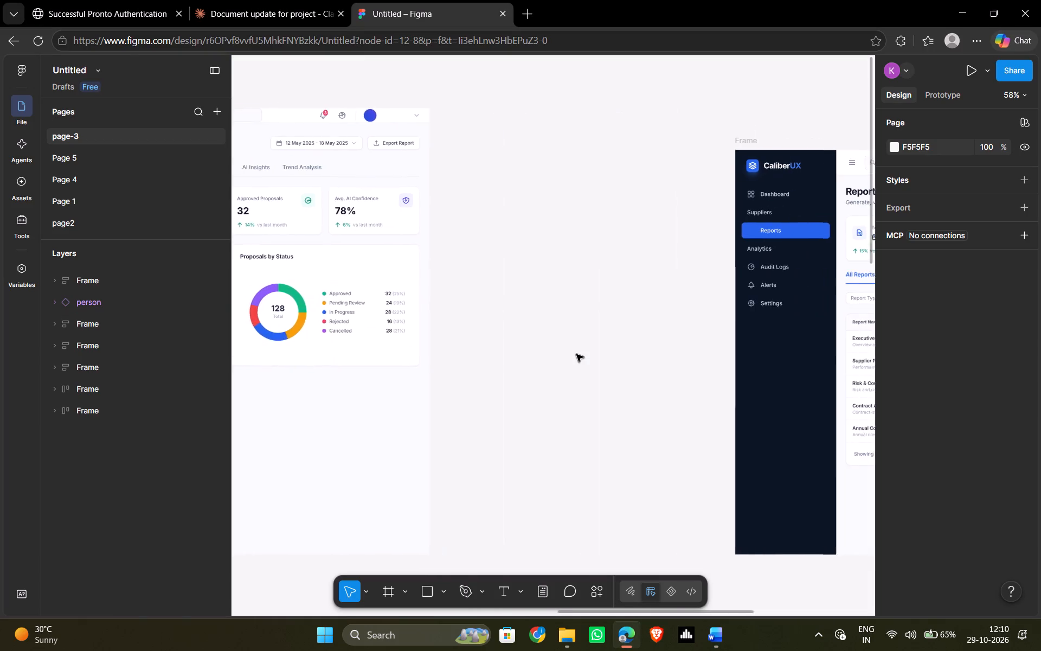
pyautogui.hscroll(-4, 576, 354)
pyautogui.scroll(-1, 576, 354)
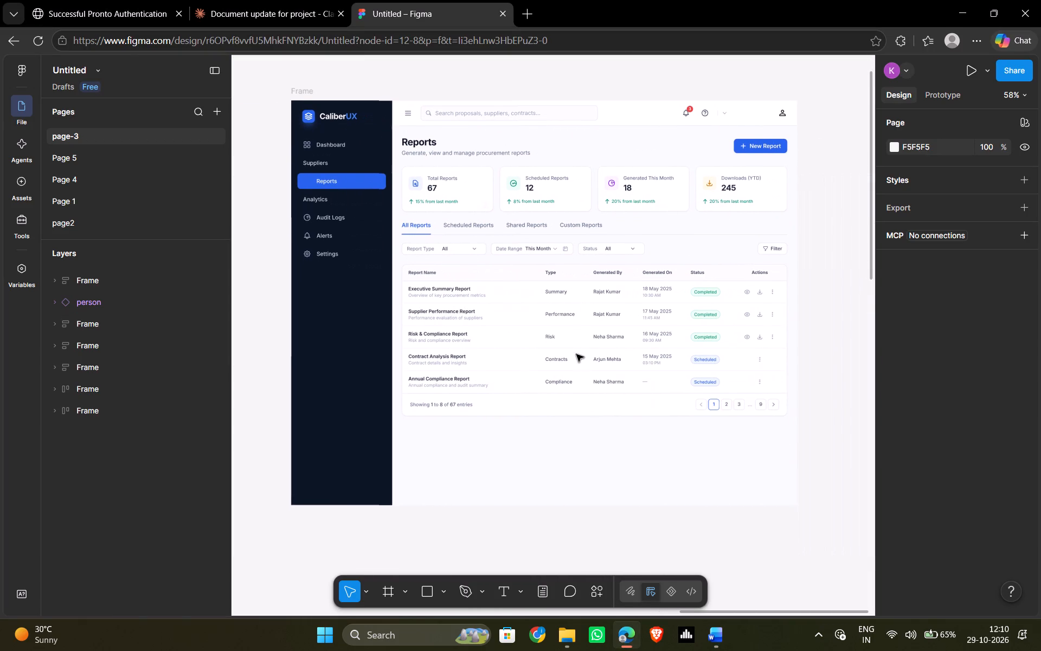
pyautogui.scroll(-1, 576, 354)
pyautogui.press('Print')
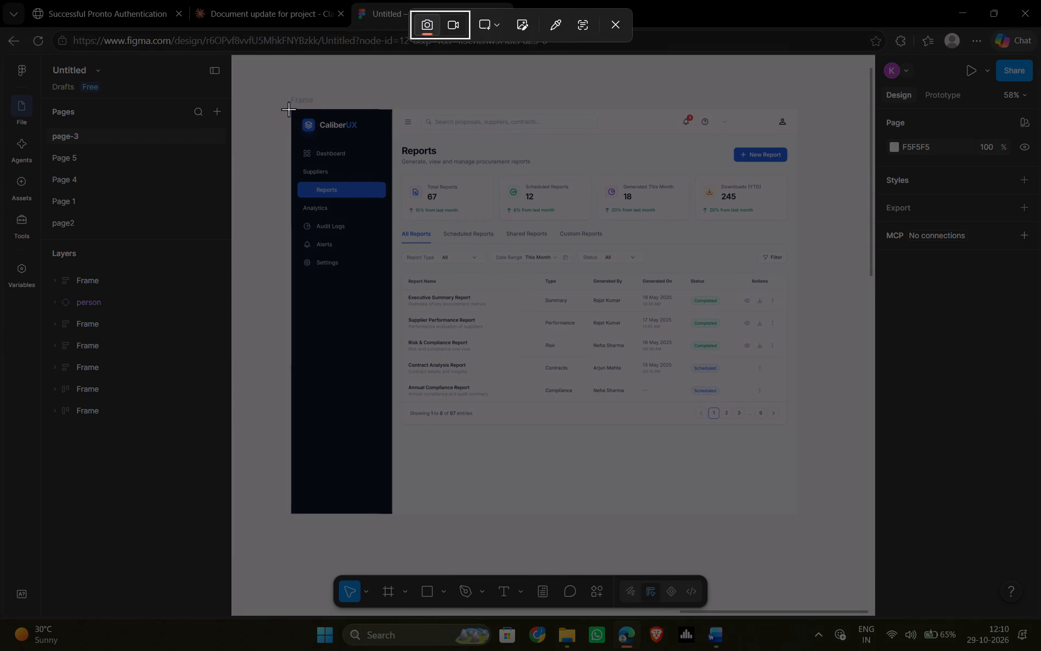
pyautogui.moveTo(289, 108); pyautogui.dragTo(686, 539)
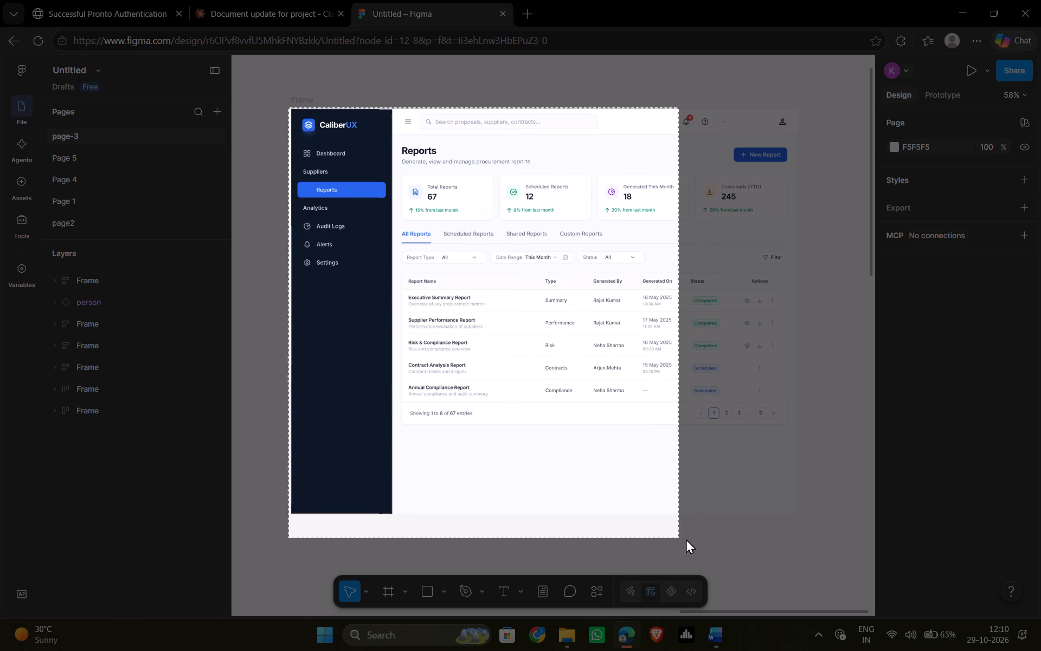
pyautogui.moveTo(686, 539); pyautogui.dragTo(806, 518)
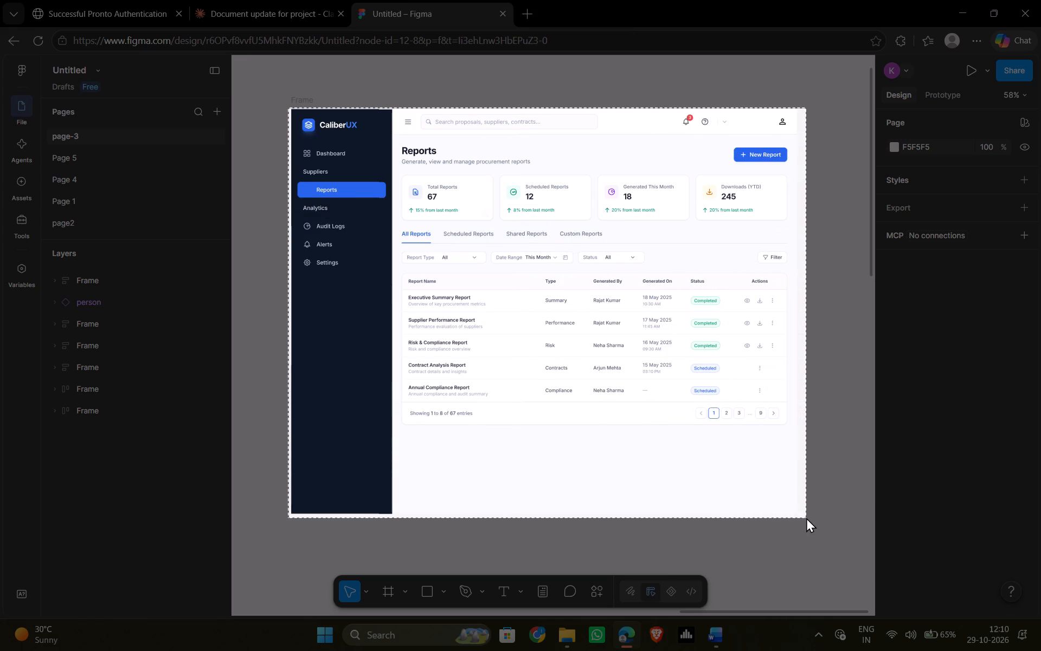
pyautogui.moveTo(806, 518); pyautogui.dragTo(800, 514)
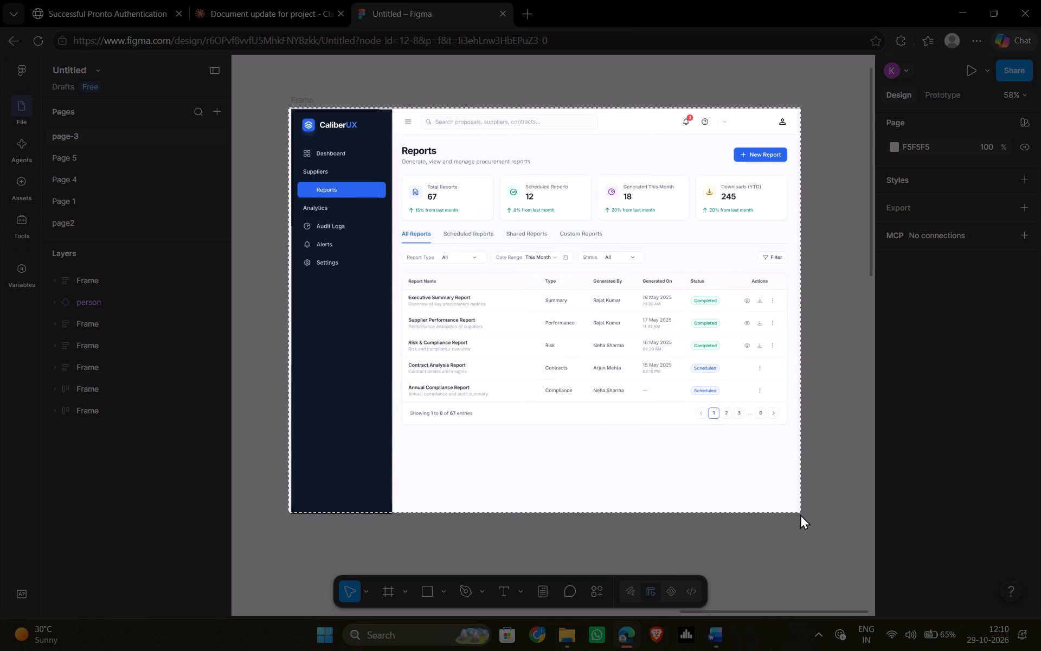
pyautogui.moveTo(800, 514); pyautogui.dragTo(802, 514)
pyautogui.hotkey('alt', 'Tab')
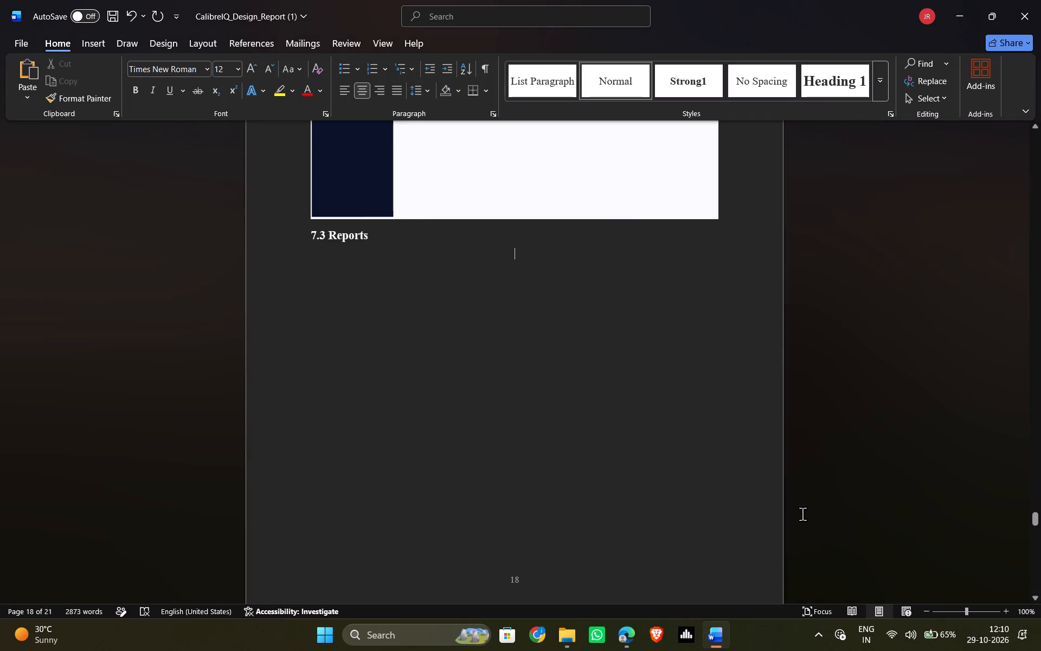
pyautogui.hotkey('ctrl', 'v')
# Pull the 7.3 Reports heading back onto page 18, directly below the Analytics picture.
pyautogui.scroll(1, 633, 429)
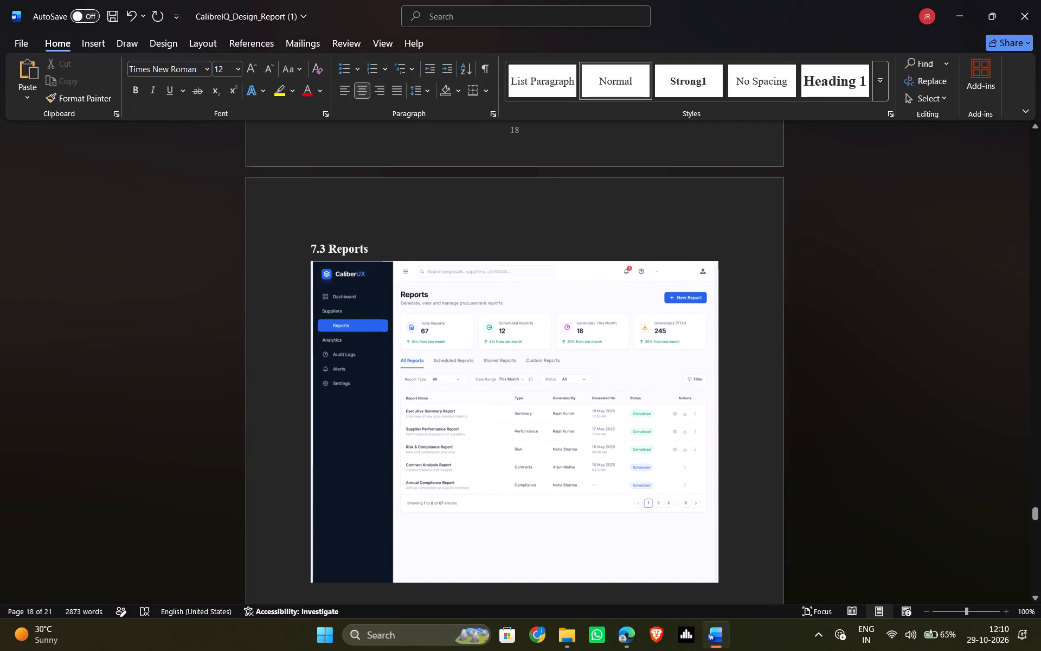
pyautogui.scroll(1, 633, 429)
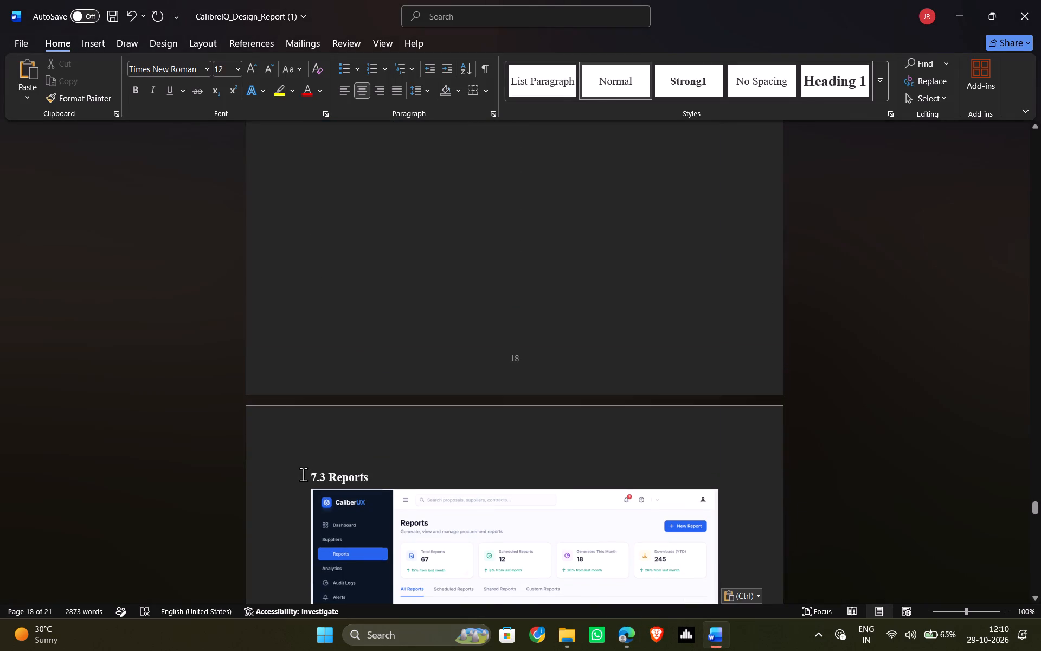
pyautogui.click(312, 477)
pyautogui.press('BackSpace')
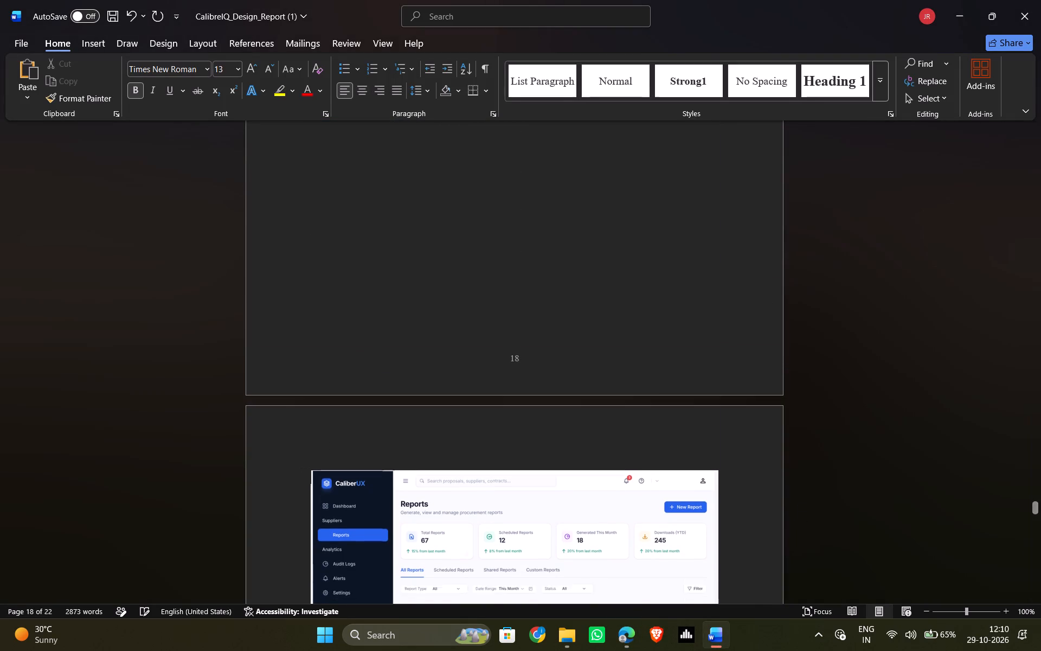
pyautogui.press('Return')
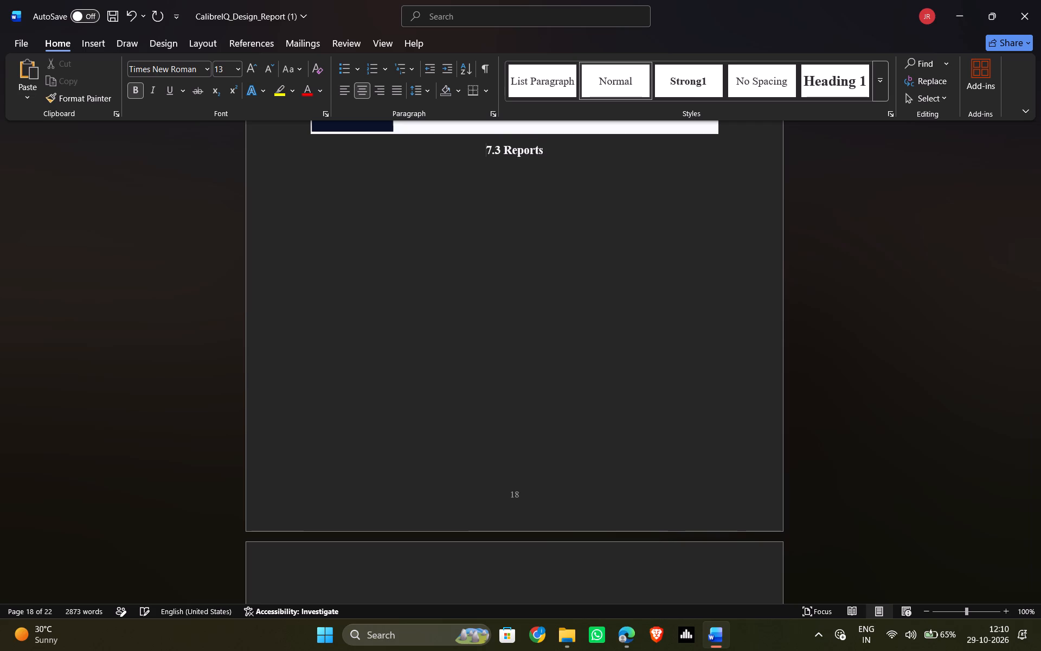
pyautogui.press('BackSpace')
# Adjust the height of the Reports picture so it fills the remaining space on page 18 under the 7.3 Reports heading.
pyautogui.scroll(-4, 312, 477)
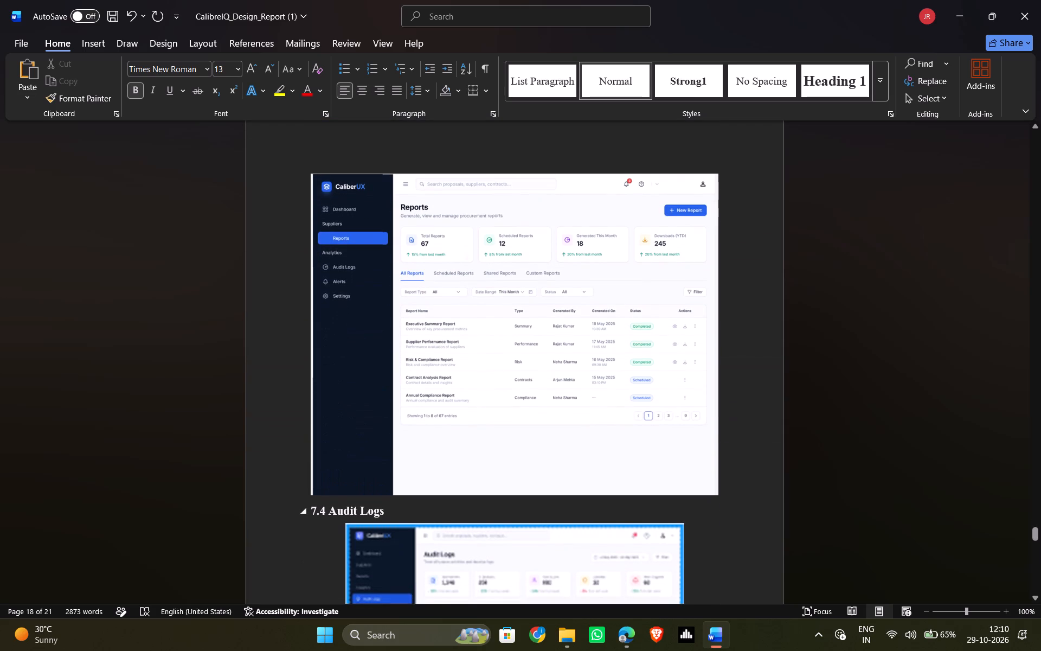
pyautogui.click(452, 399)
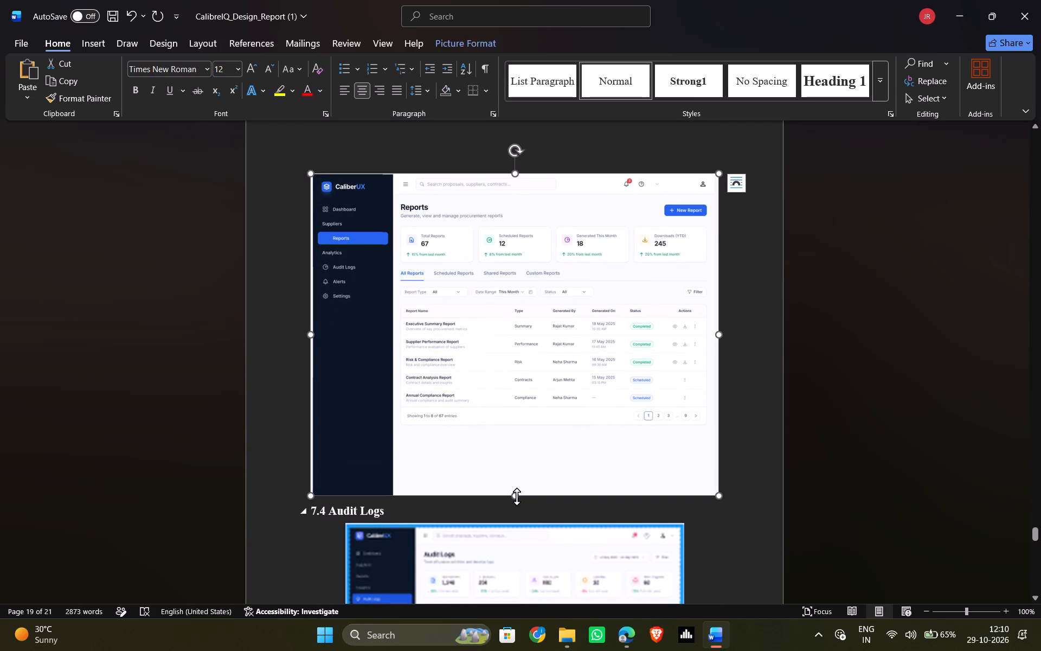
pyautogui.moveTo(517, 496); pyautogui.dragTo(505, 388)
pyautogui.scroll(1, 505, 388)
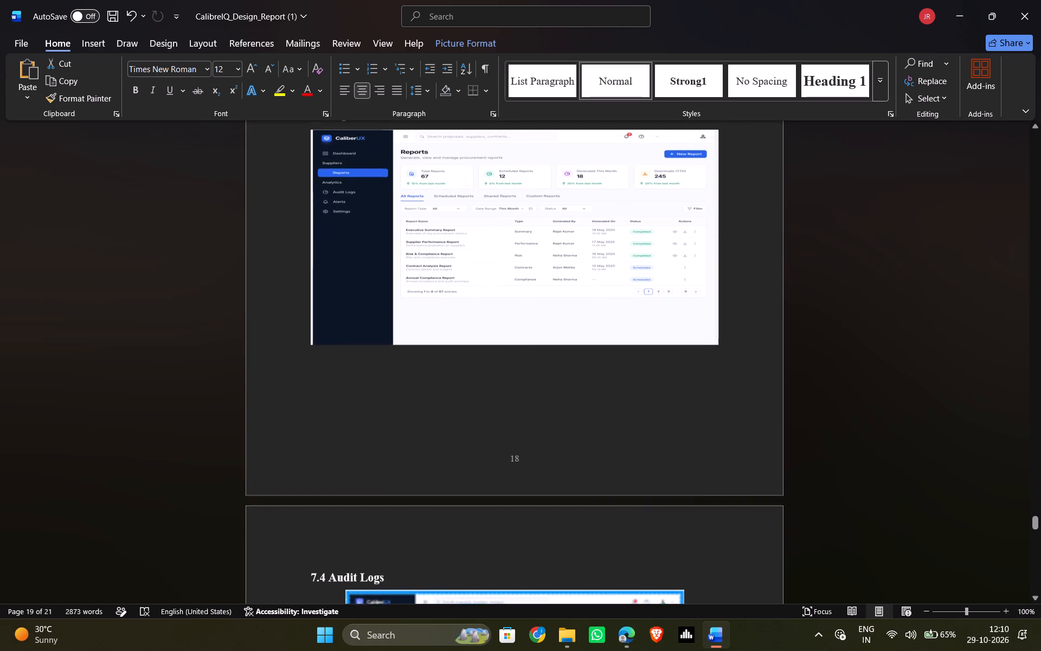
pyautogui.scroll(1, 505, 388)
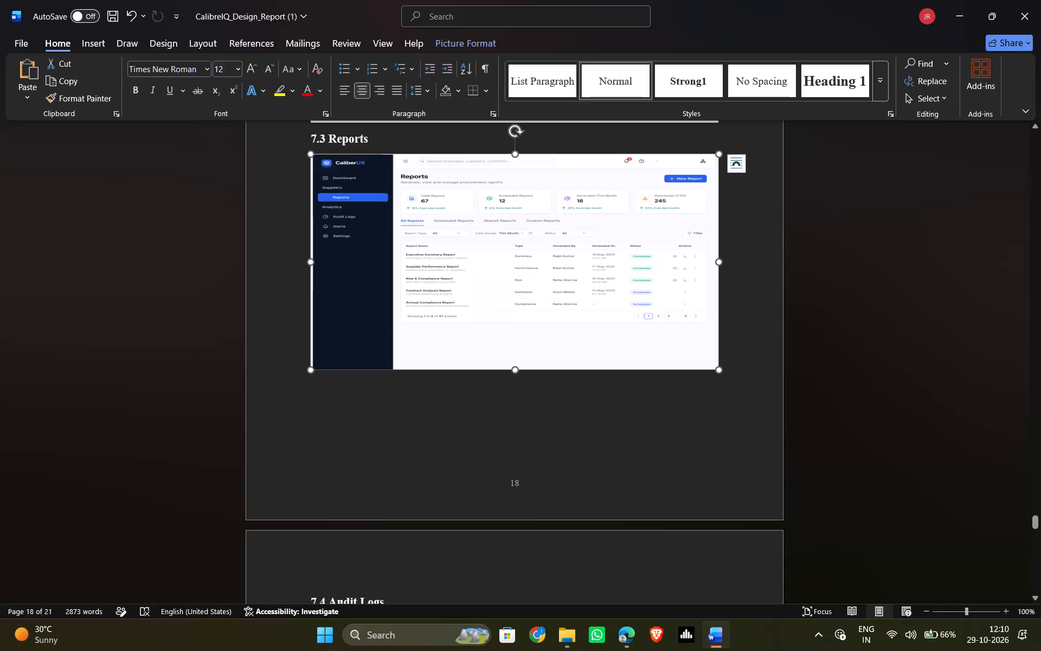
pyautogui.moveTo(516, 371); pyautogui.dragTo(522, 418)
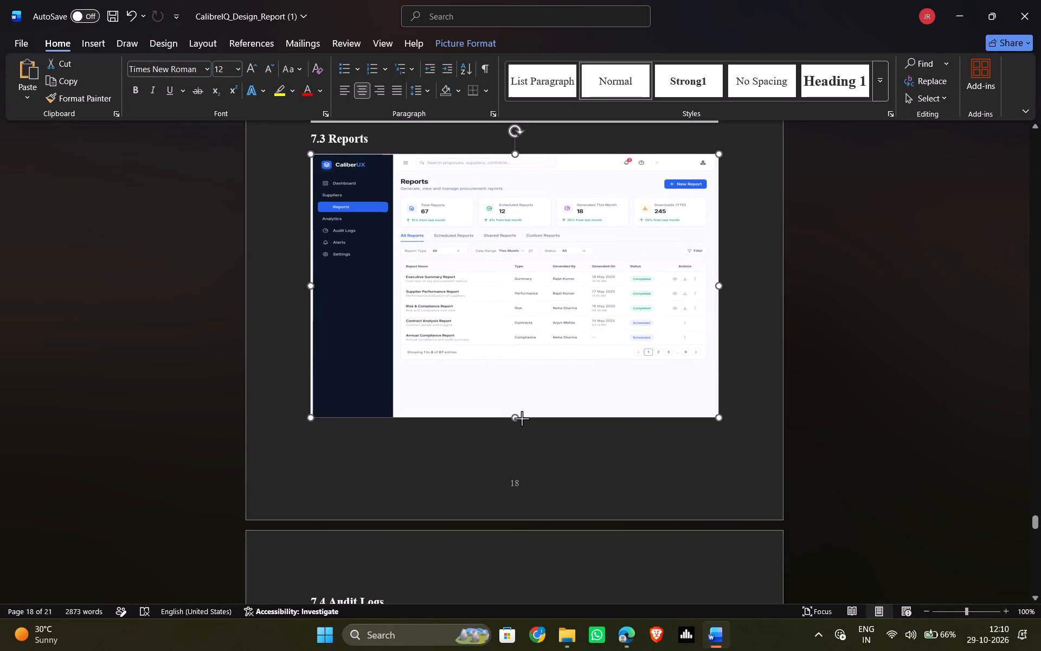
pyautogui.moveTo(522, 418); pyautogui.dragTo(520, 449)
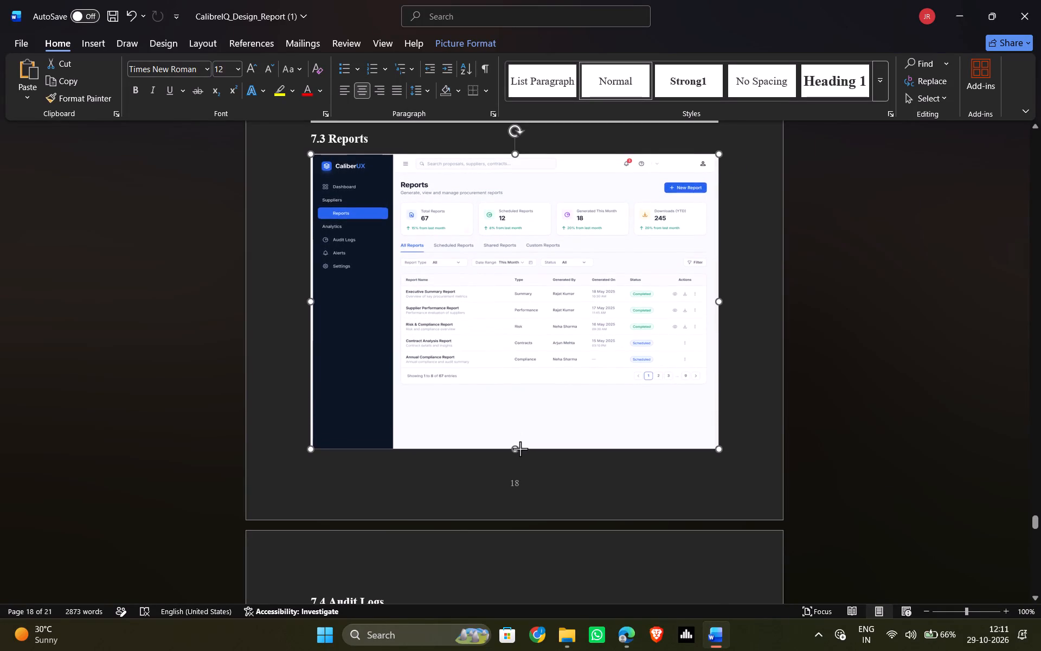
pyautogui.moveTo(520, 449); pyautogui.dragTo(516, 447)
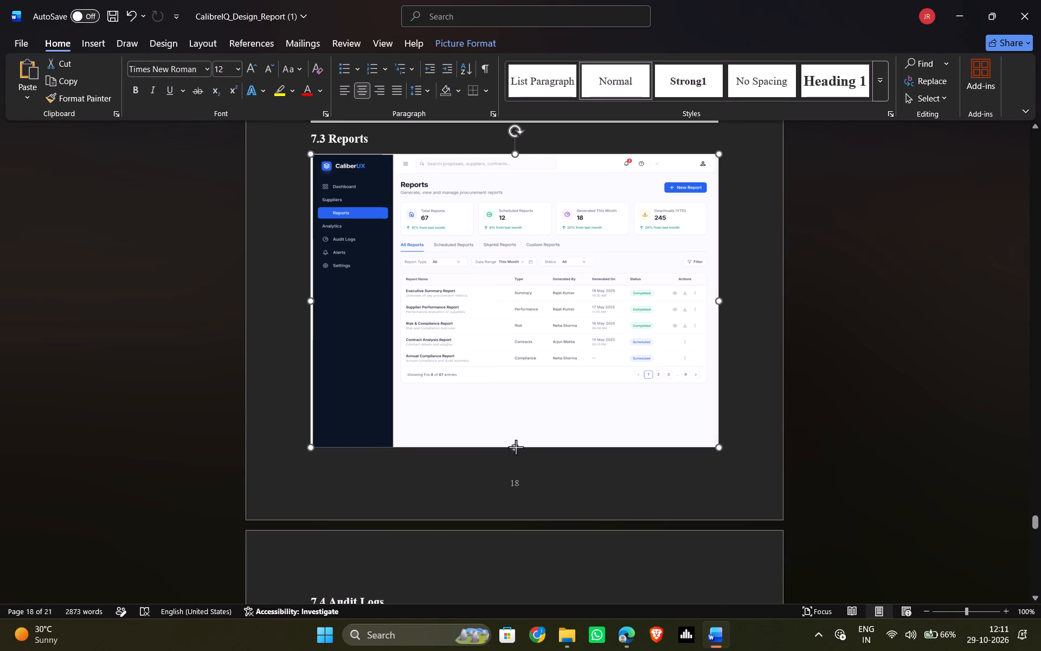
pyautogui.moveTo(516, 447); pyautogui.dragTo(516, 449)
pyautogui.click(787, 382)
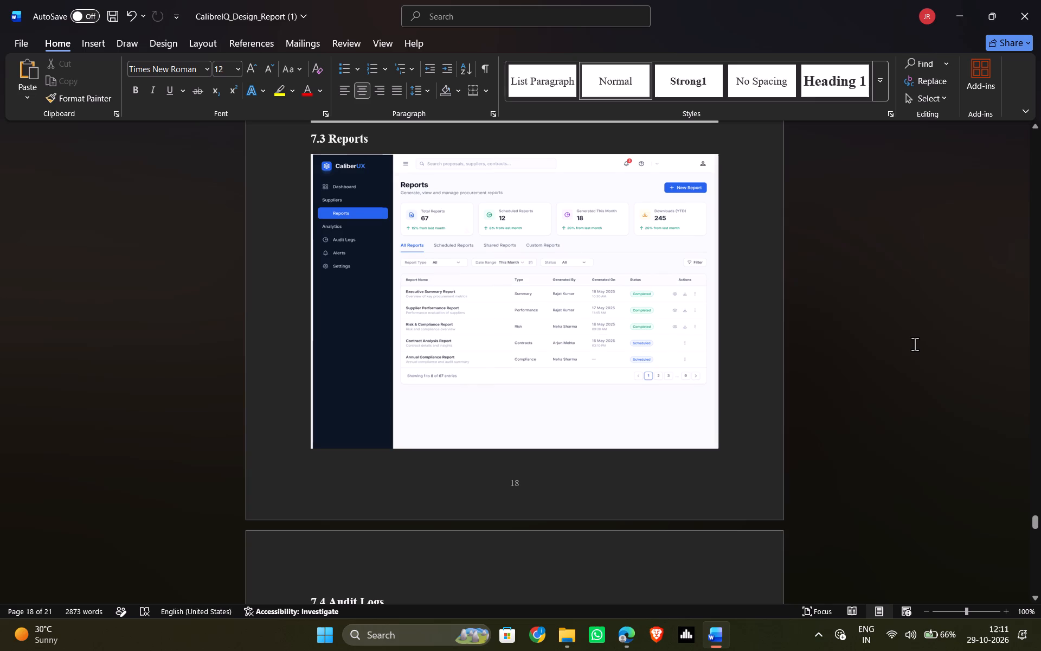
# Delete the blurry Audit Logs picture under the 7.4 Audit Logs heading.
pyautogui.scroll(-4, 915, 344)
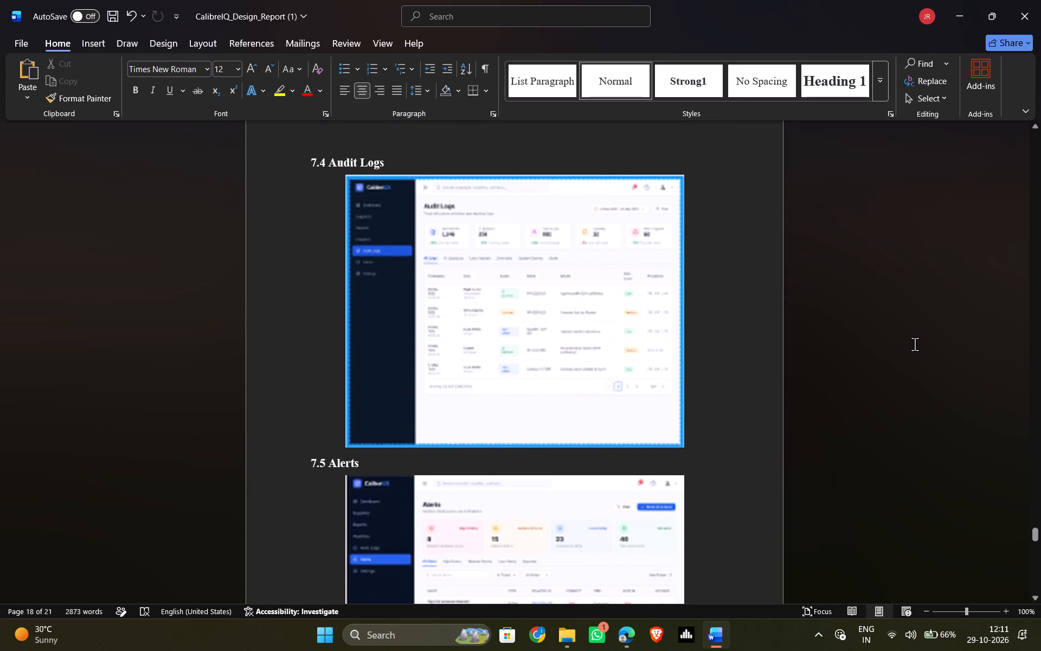
pyautogui.click(608, 343)
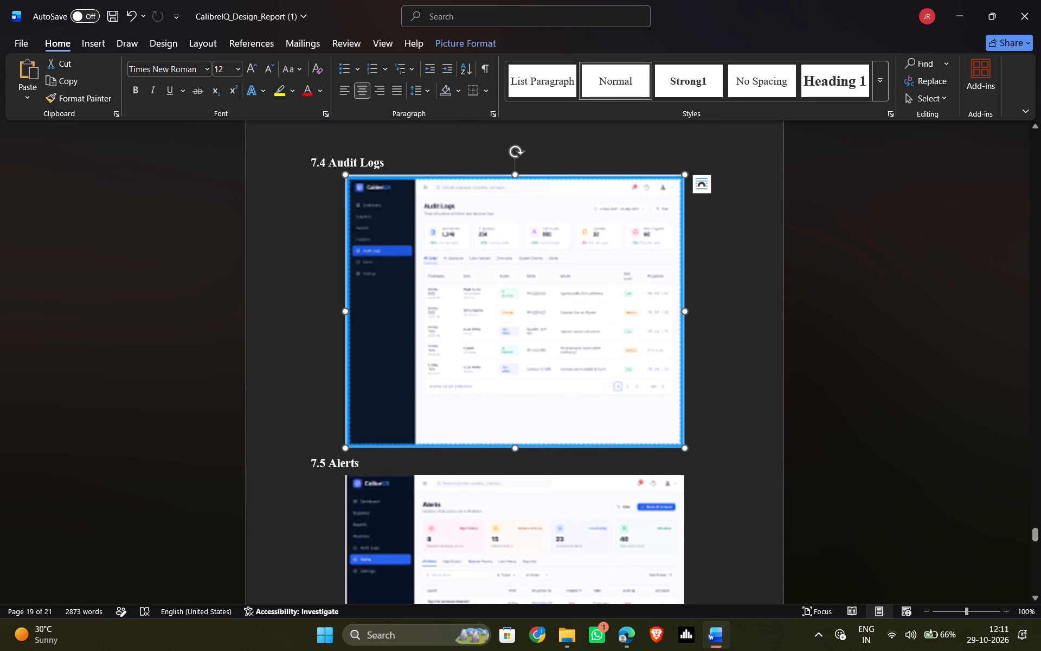
pyautogui.press('BackSpace')
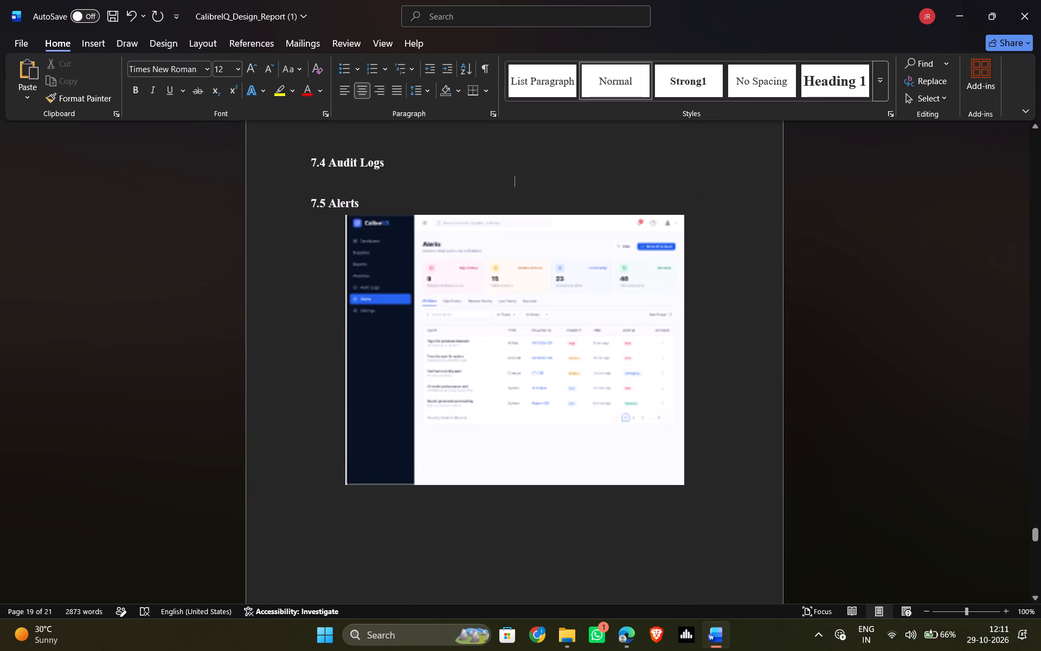
# Snip the full Audit Logs frame from page-3 in Figma and paste it under the 7.4 Audit Logs heading in the Word report.
pyautogui.hotkey('alt', 'Tab')
pyautogui.hscroll(7, 375, 247)
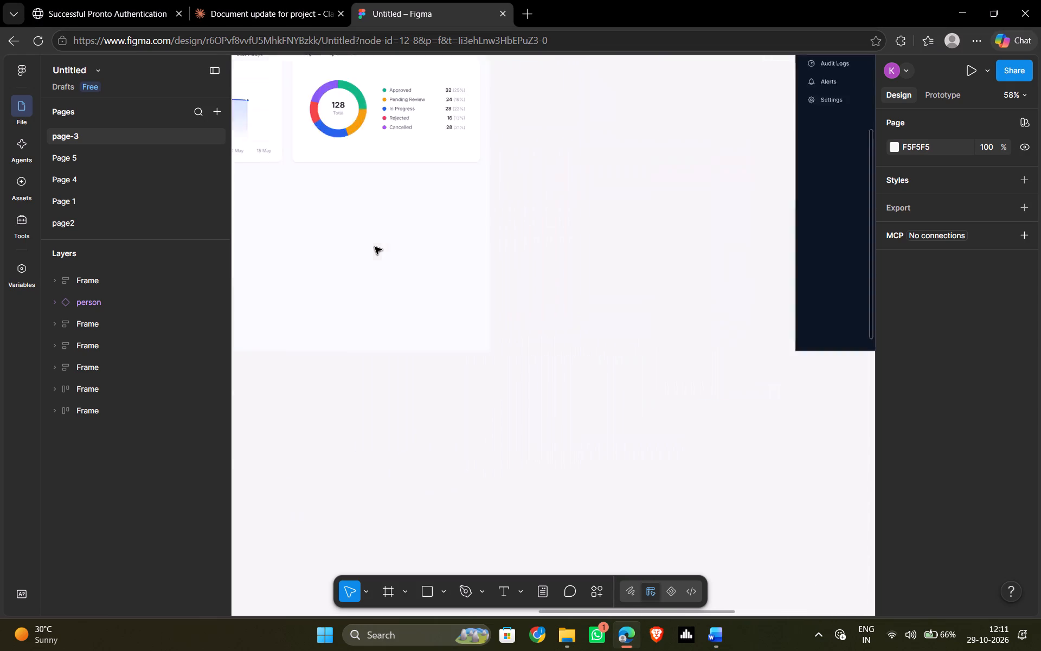
pyautogui.hscroll(9, 375, 247)
pyautogui.scroll(-2, 375, 247)
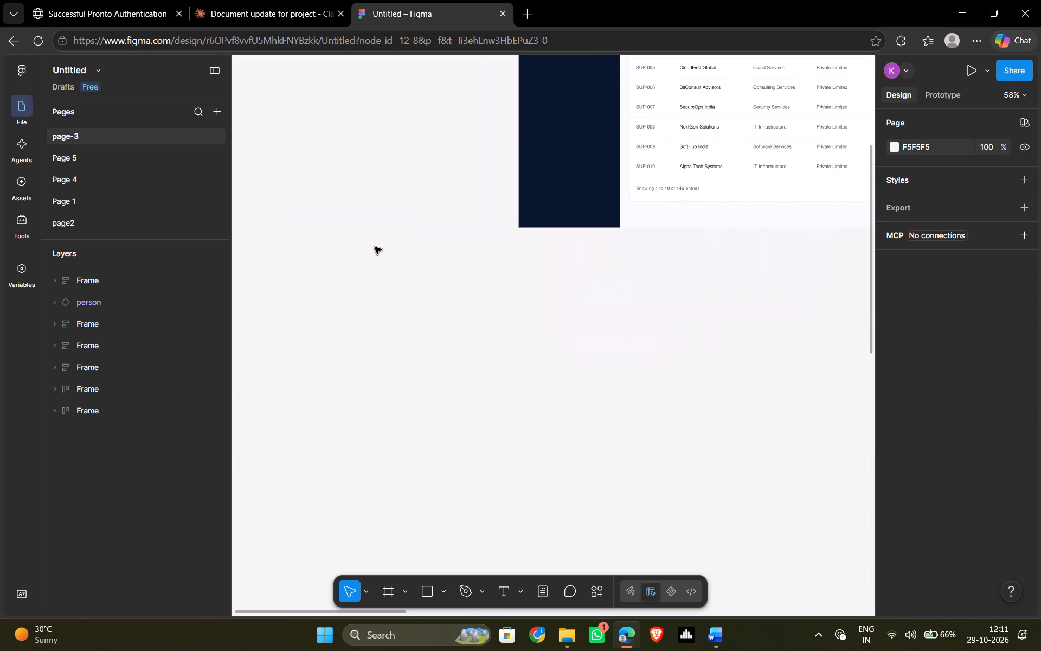
pyautogui.scroll(-3, 375, 247)
pyautogui.hscroll(-1, 375, 247)
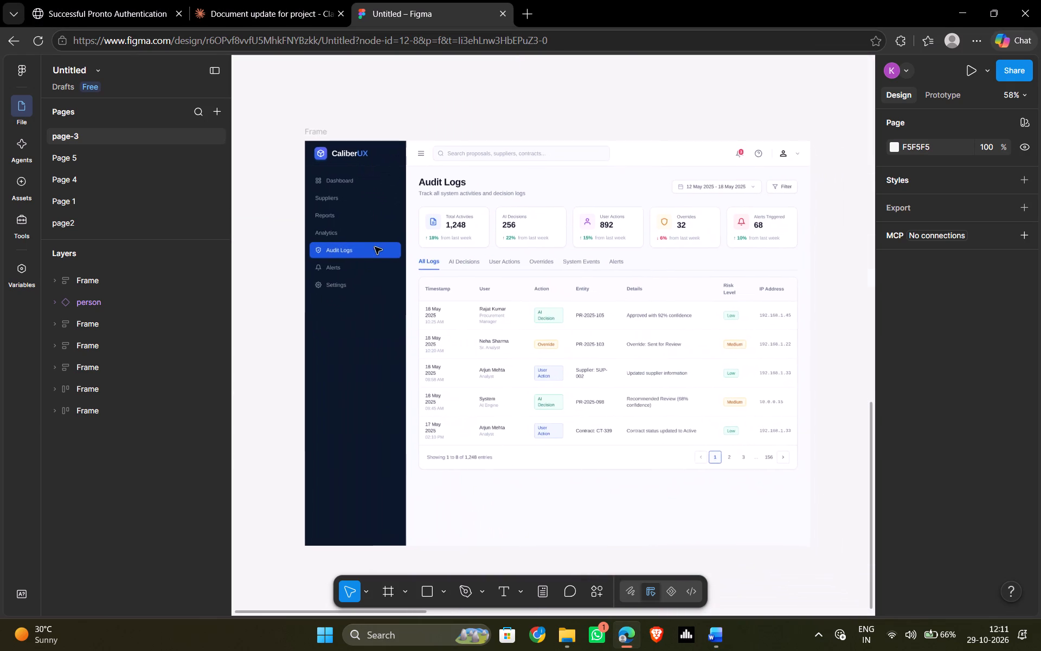
pyautogui.hscroll(-1, 375, 247)
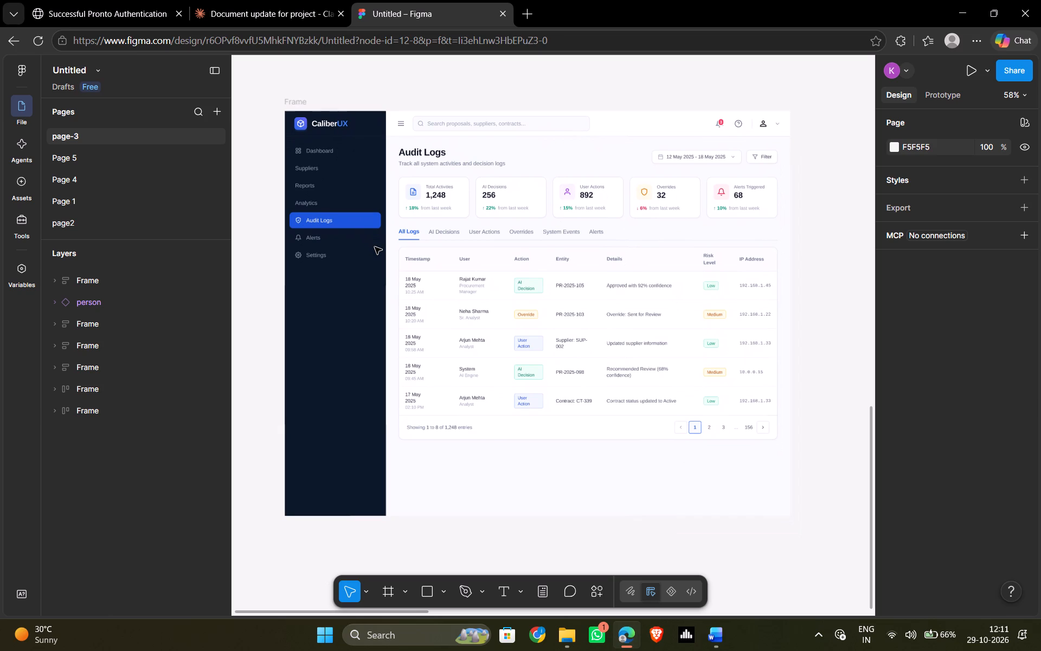
pyautogui.press('Print')
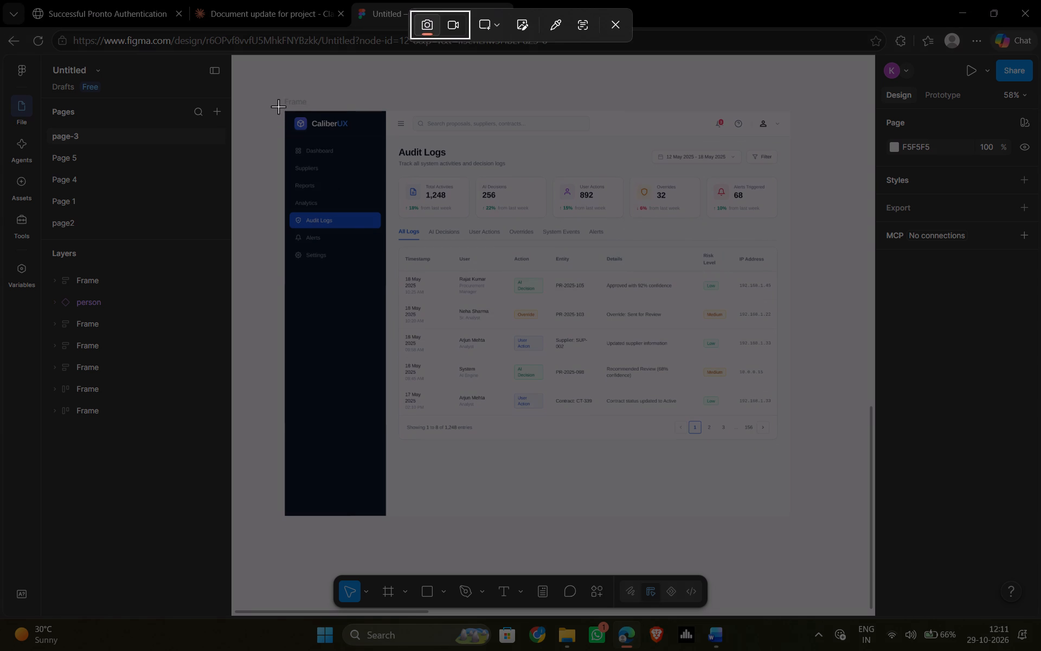
pyautogui.moveTo(282, 108); pyautogui.dragTo(561, 498)
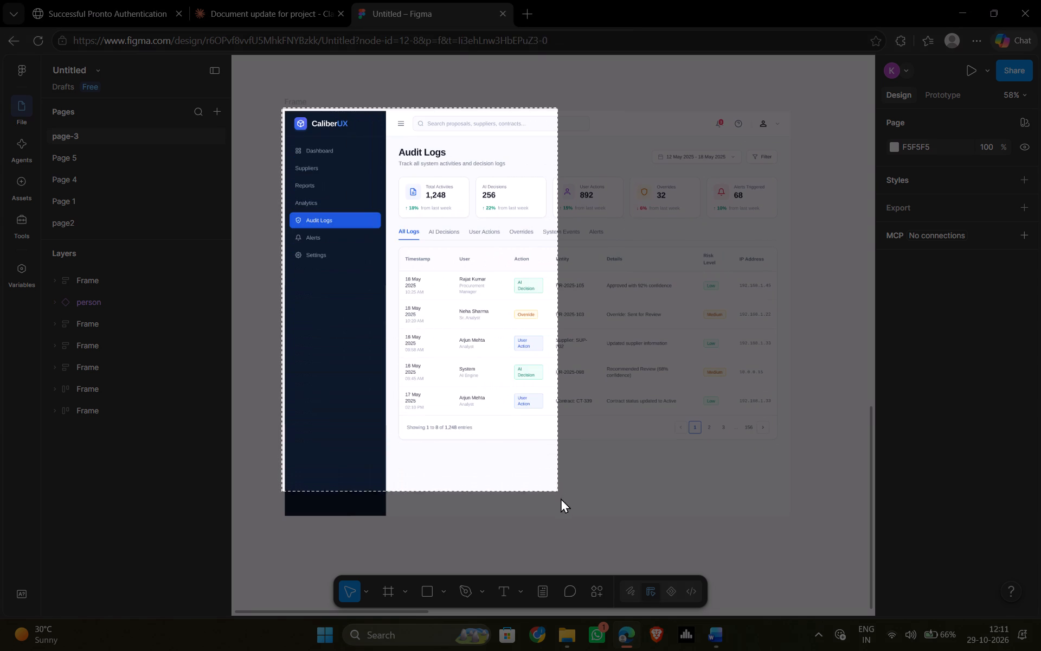
pyautogui.moveTo(561, 498); pyautogui.dragTo(796, 540)
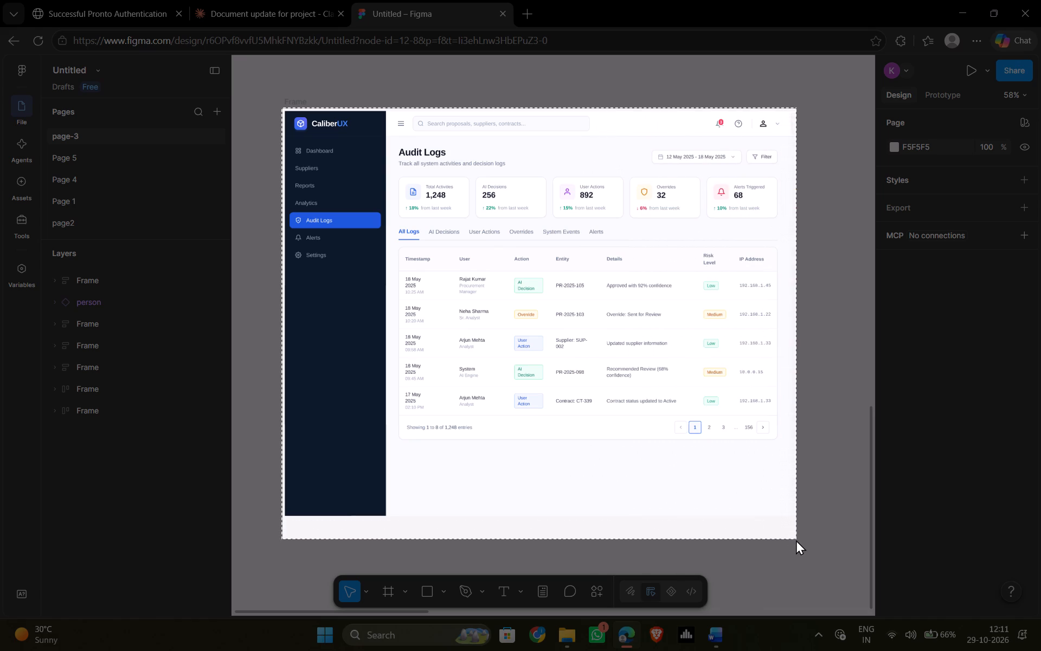
pyautogui.moveTo(796, 540); pyautogui.dragTo(781, 524)
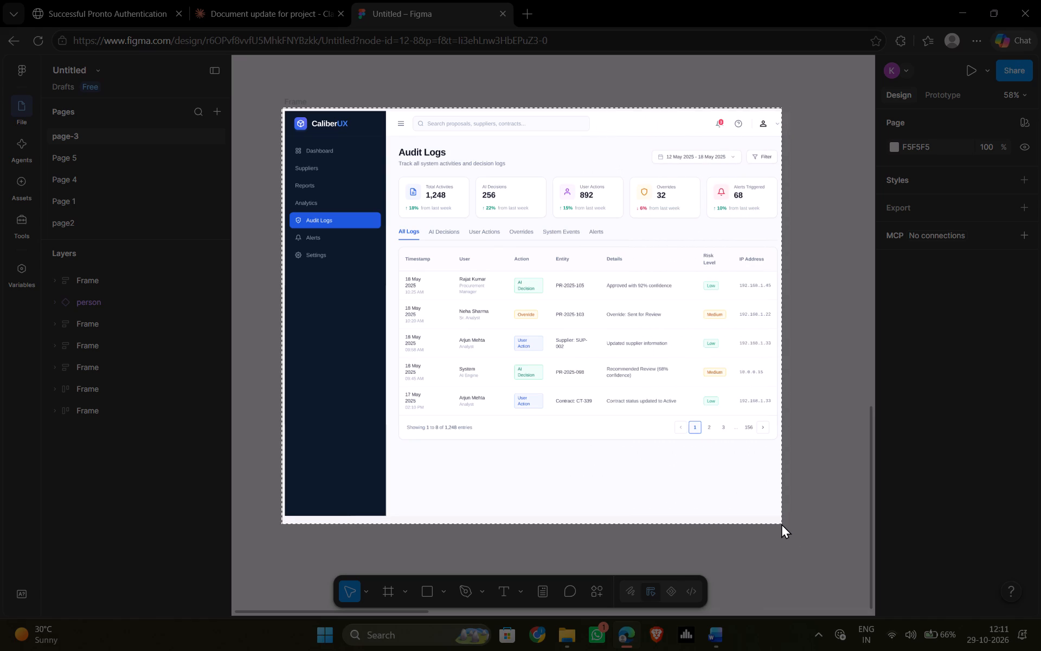
pyautogui.moveTo(781, 524); pyautogui.dragTo(789, 524)
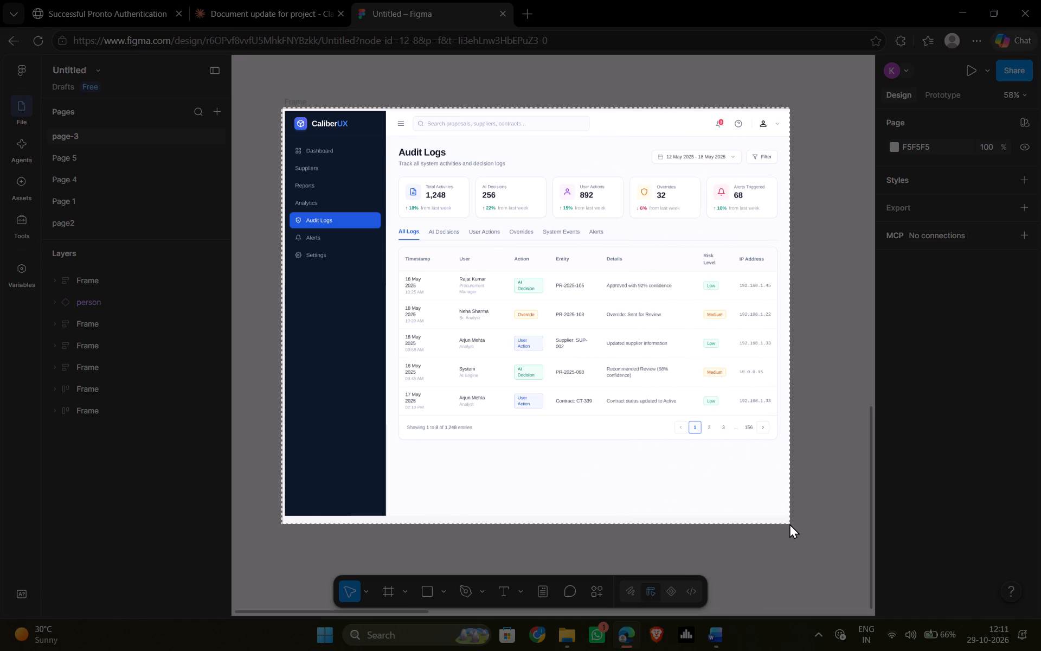
pyautogui.moveTo(789, 524); pyautogui.dragTo(788, 519)
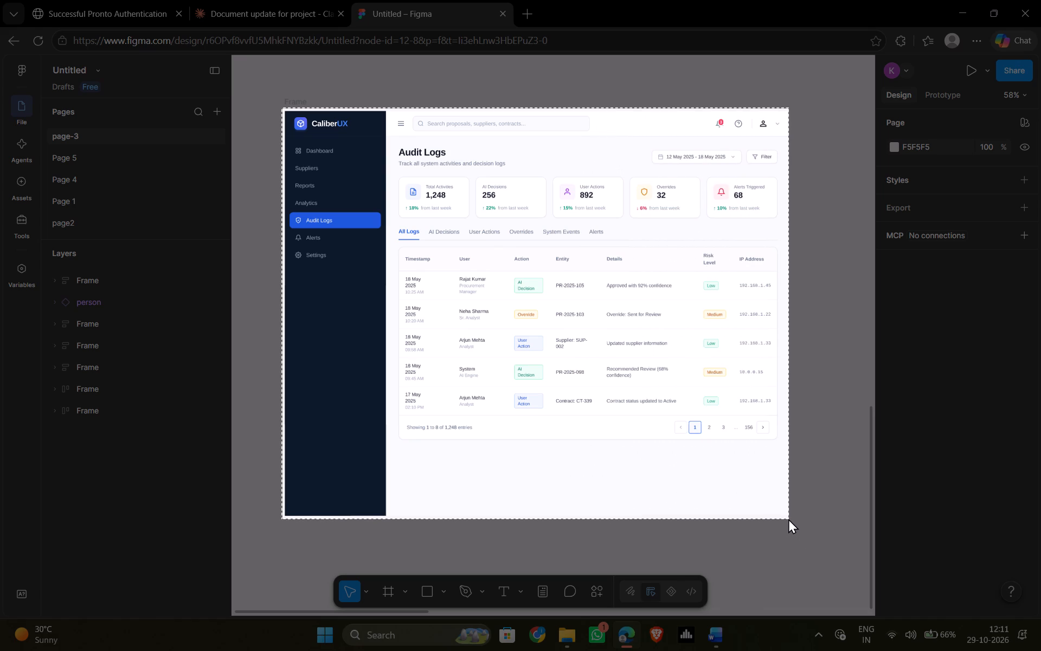
pyautogui.moveTo(788, 519); pyautogui.dragTo(793, 520)
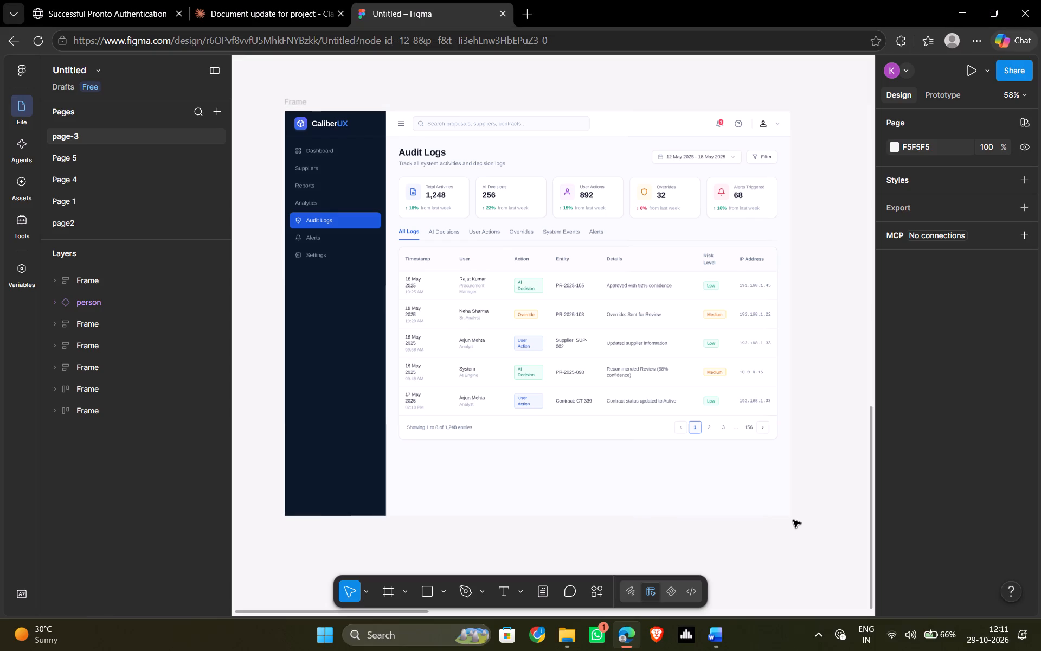
pyautogui.hotkey('alt', 'Tab')
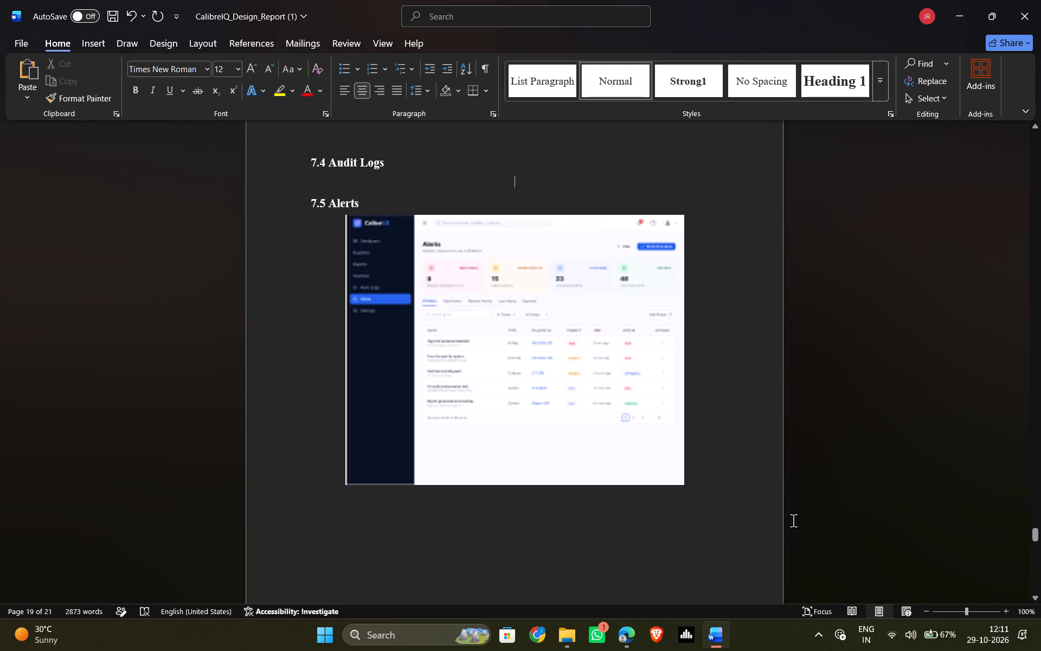
pyautogui.hotkey('ctrl', 'v')
# Reduce the height of the new Audit Logs picture slightly, keeping its full width, to leave room for the 7.5 Alerts section.
pyautogui.click(549, 464)
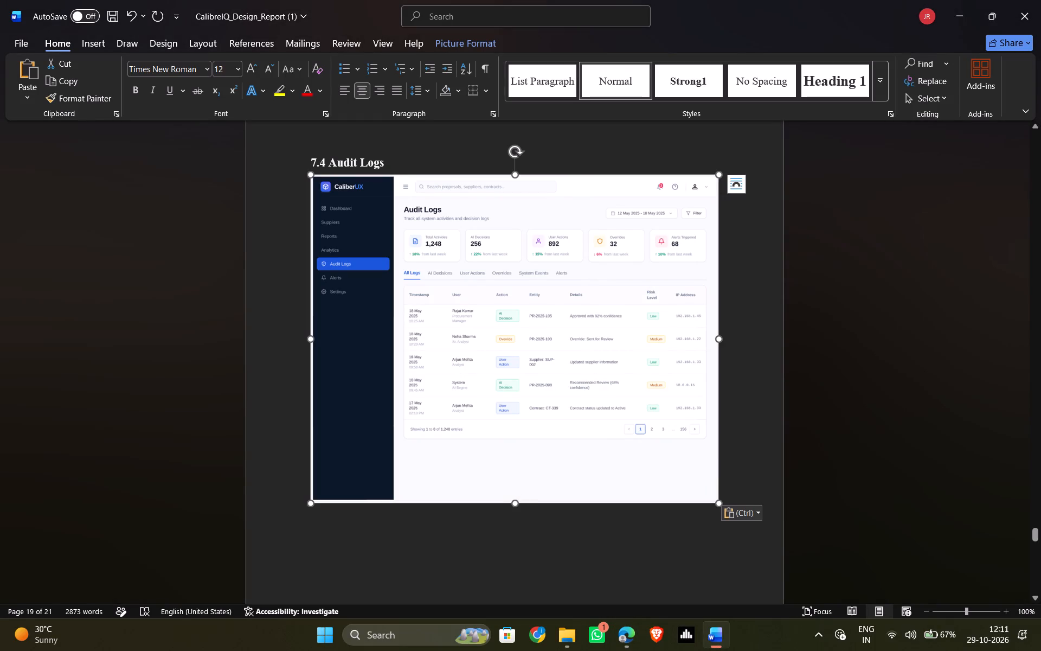
pyautogui.moveTo(515, 503); pyautogui.dragTo(514, 483)
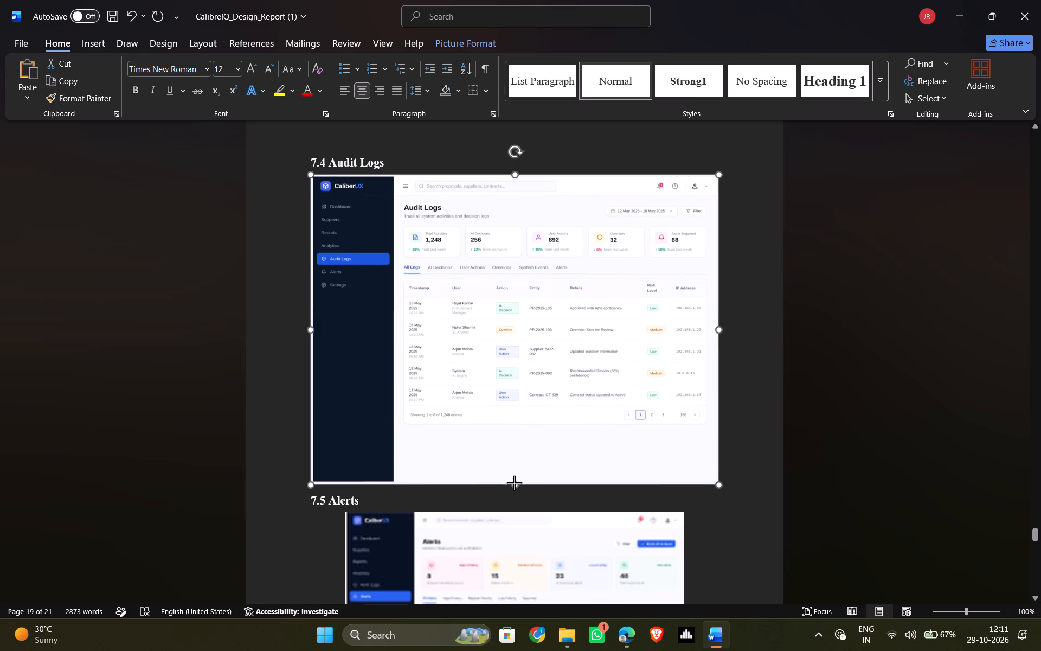
pyautogui.moveTo(514, 483); pyautogui.dragTo(514, 481)
pyautogui.scroll(-2, 645, 480)
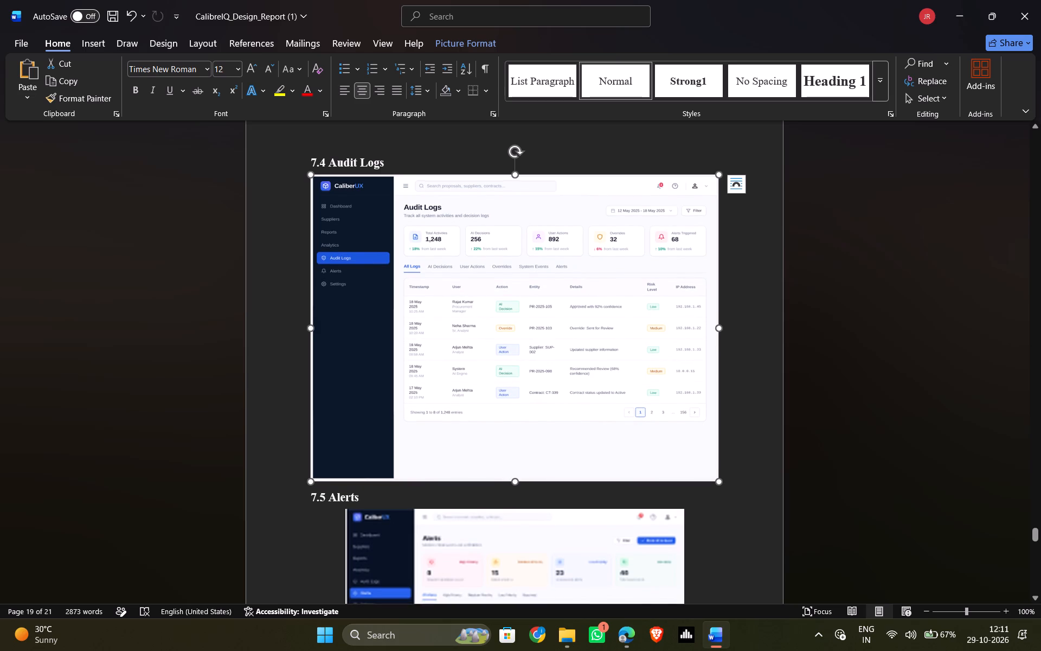
pyautogui.click(865, 419)
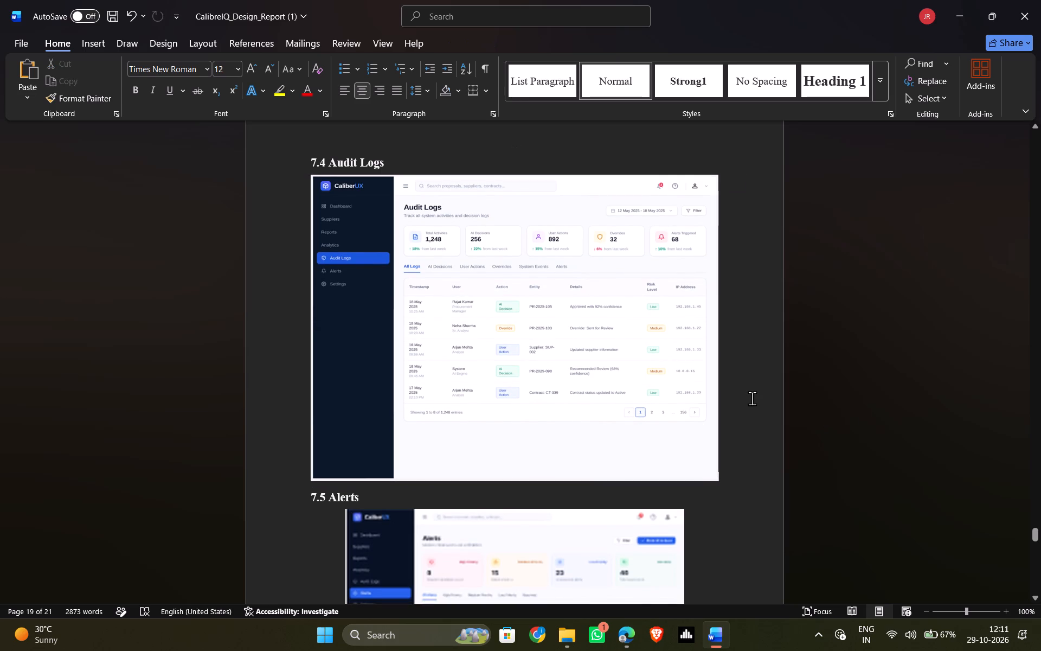
# Delete the blurry Alerts picture under the 7.5 Alerts heading.
pyautogui.scroll(-4, 752, 398)
pyautogui.hscroll(-1, 752, 398)
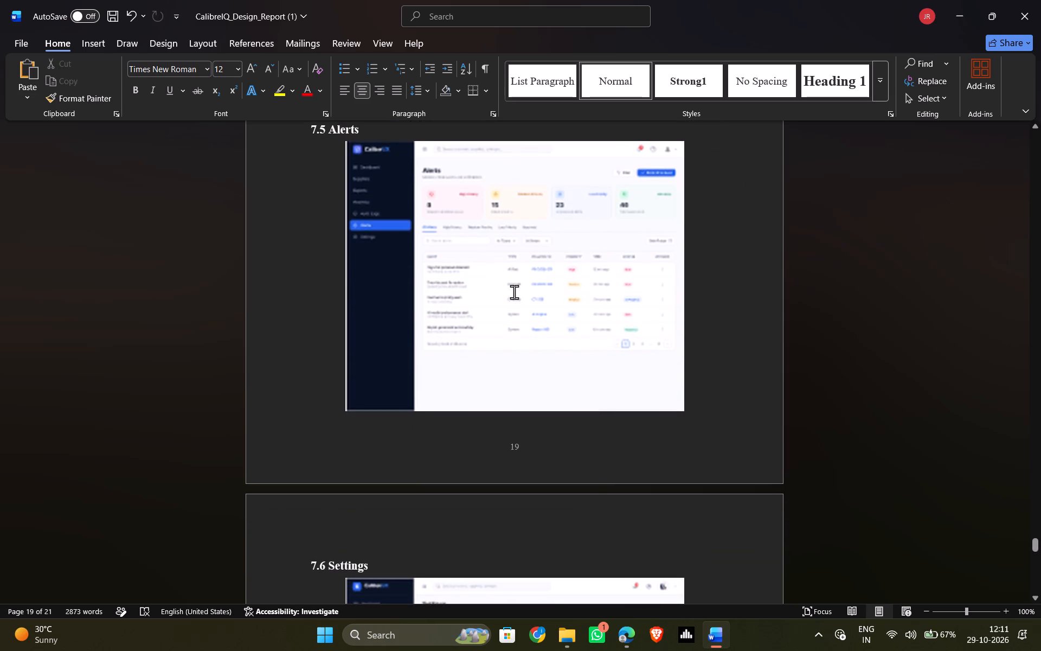
pyautogui.click(514, 292)
pyautogui.press('BackSpace')
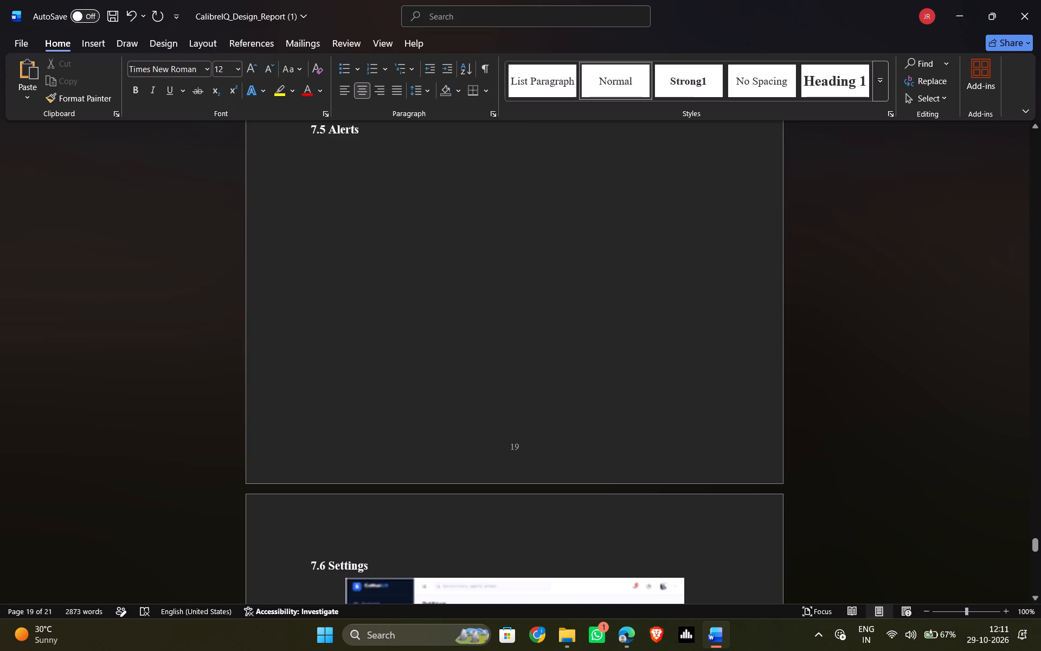
# Snip the full Alerts frame from page-3 in Figma and paste it under the 7.5 Alerts heading in the Word report.
pyautogui.hotkey('alt', 'Tab')
pyautogui.hscroll(-2, 514, 292)
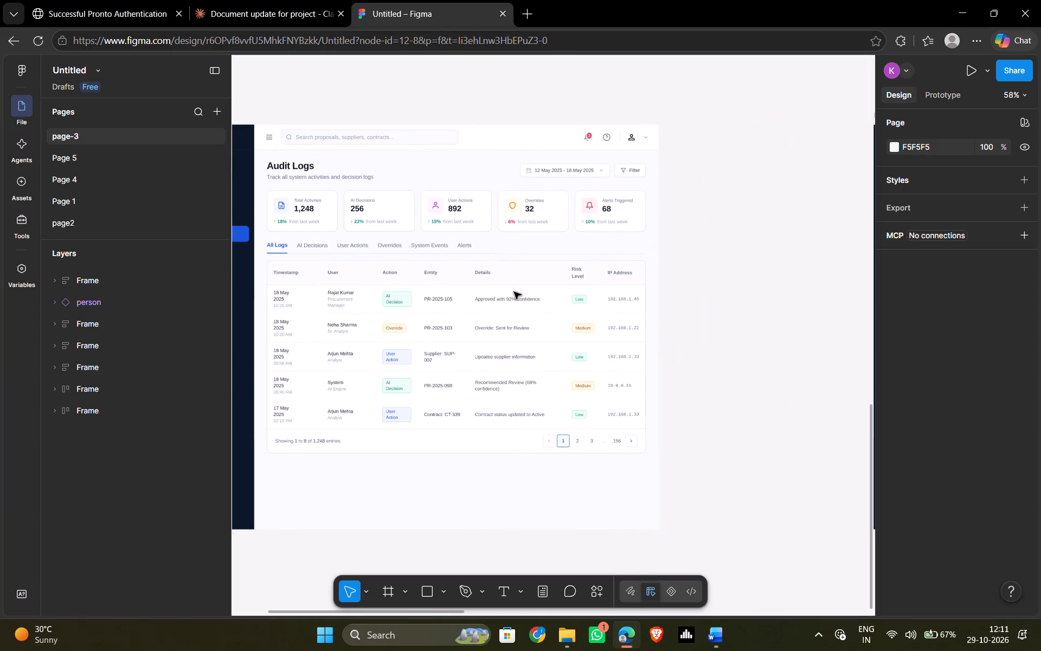
pyautogui.hscroll(-4, 514, 292)
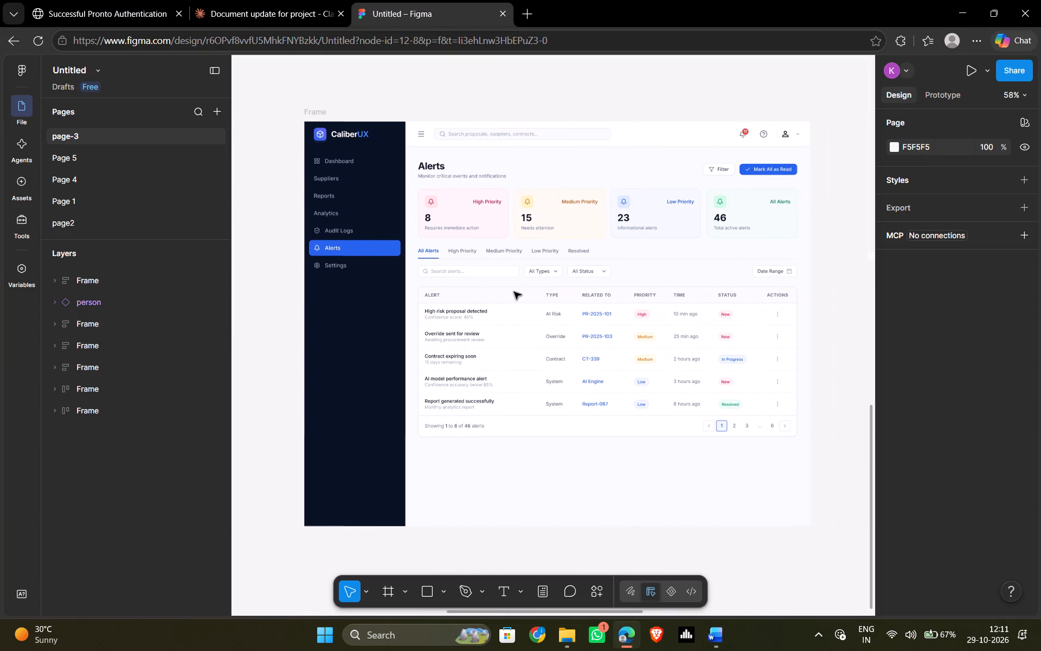
pyautogui.hscroll(-1, 514, 292)
pyautogui.press('Print')
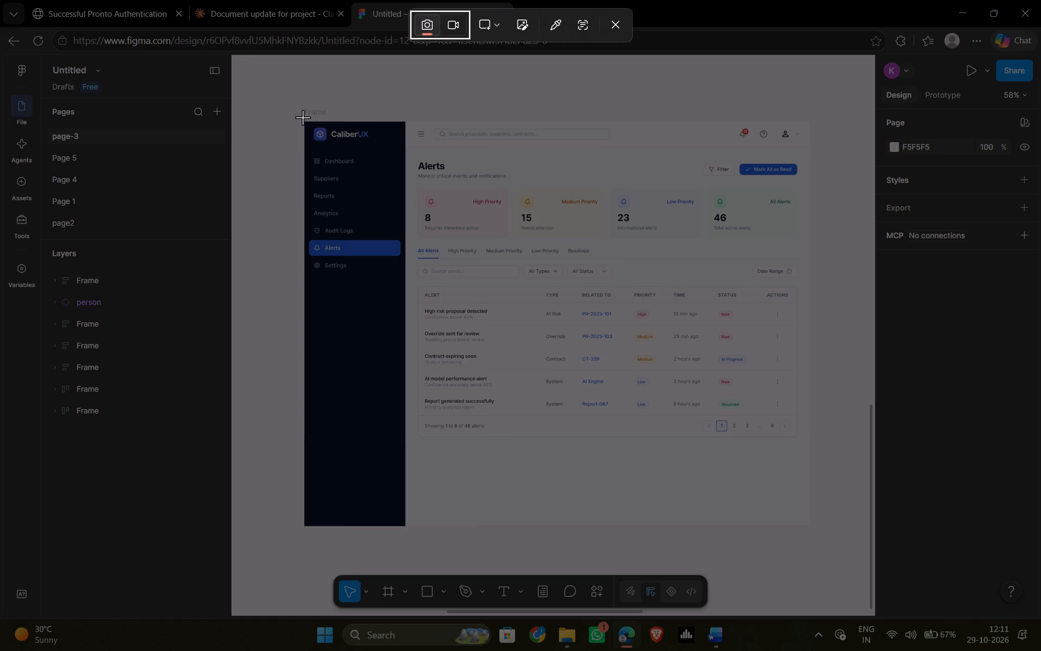
pyautogui.moveTo(303, 117); pyautogui.dragTo(798, 531)
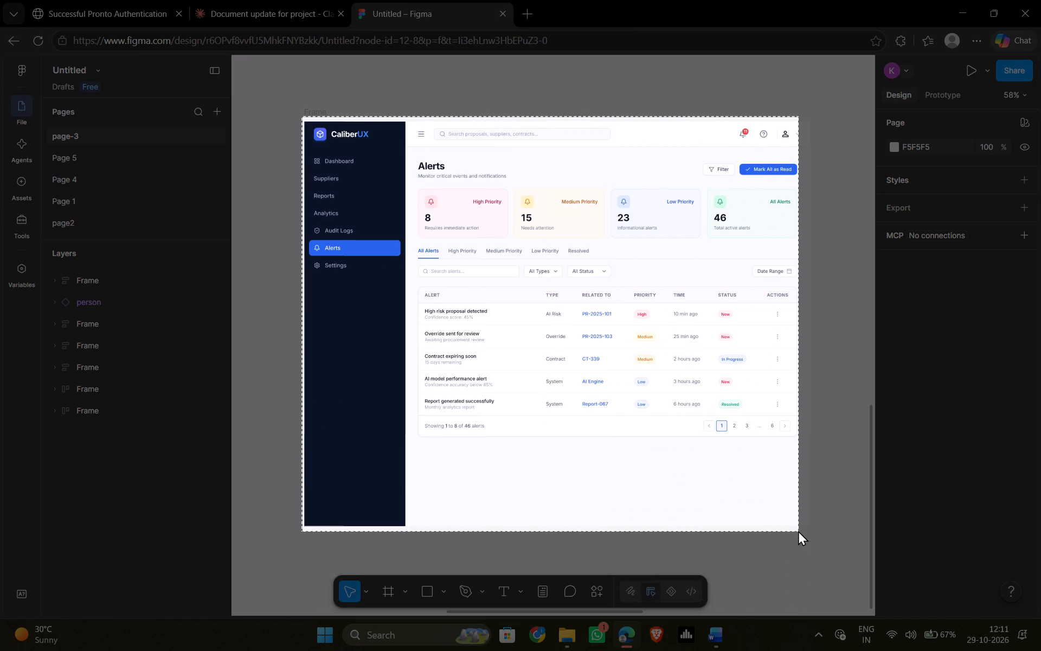
pyautogui.moveTo(798, 531); pyautogui.dragTo(807, 543)
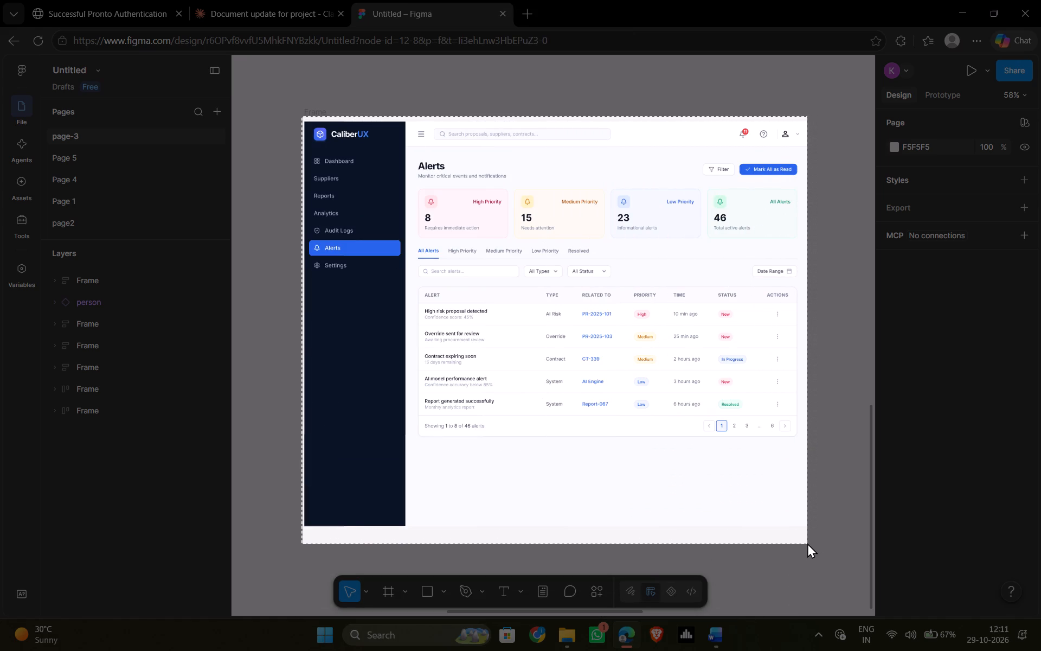
pyautogui.moveTo(807, 543); pyautogui.dragTo(806, 527)
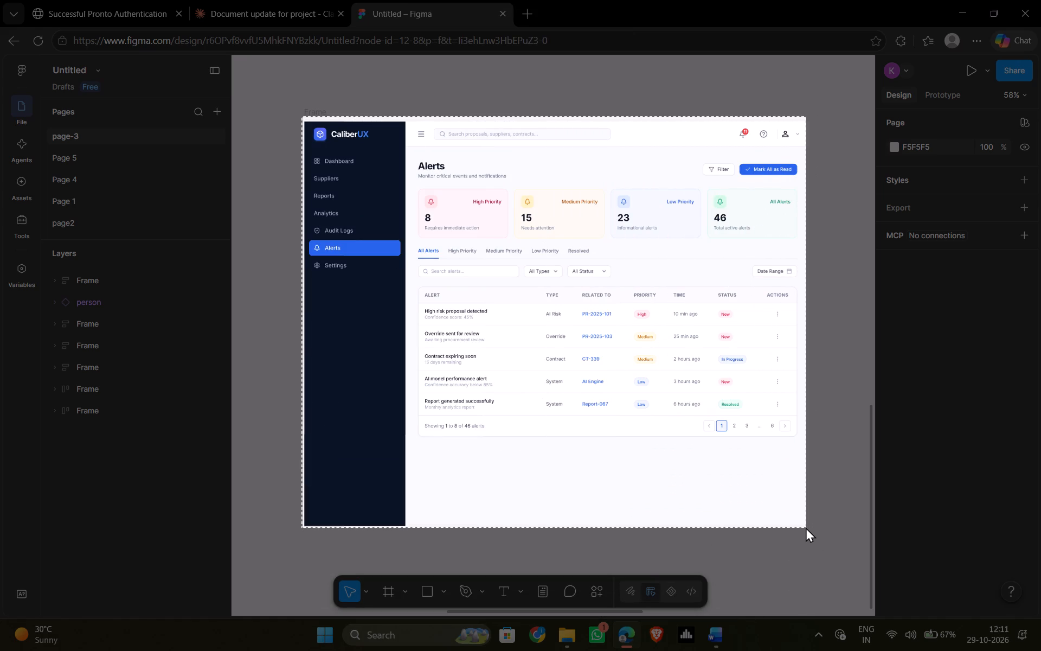
pyautogui.moveTo(806, 527); pyautogui.dragTo(808, 526)
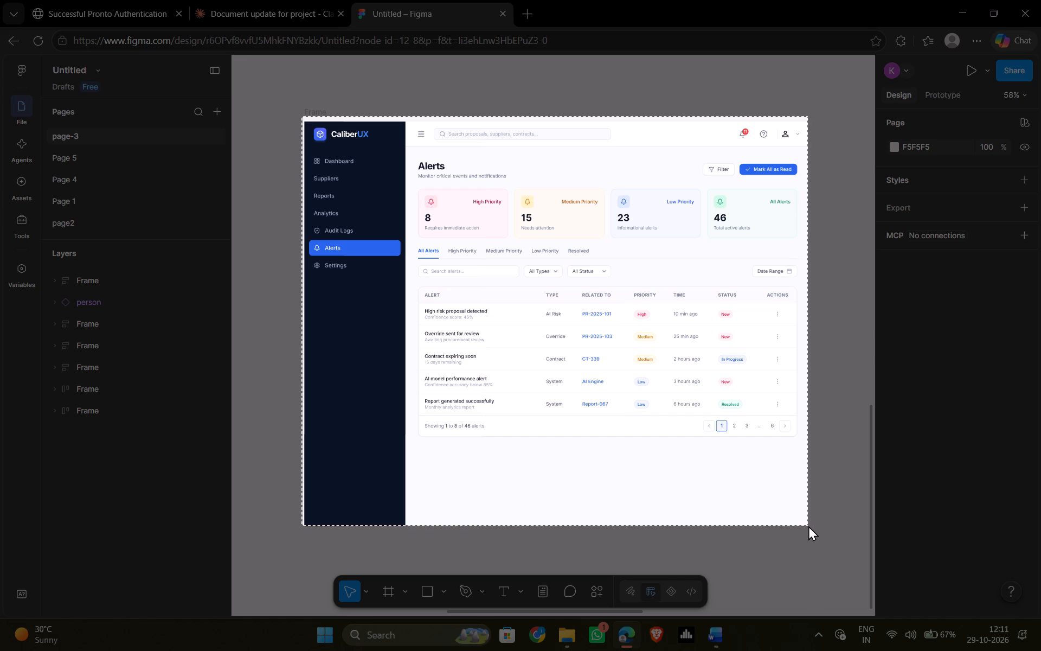
pyautogui.moveTo(808, 526); pyautogui.dragTo(810, 527)
pyautogui.hotkey('alt', 'Tab')
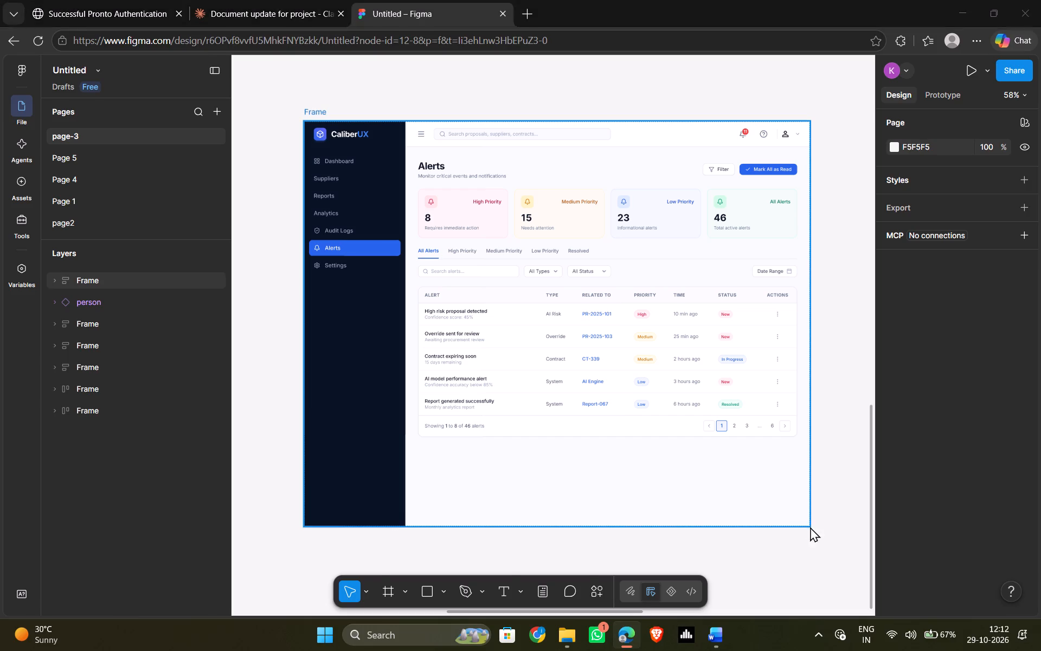
pyautogui.hotkey('ctrl', 'v')
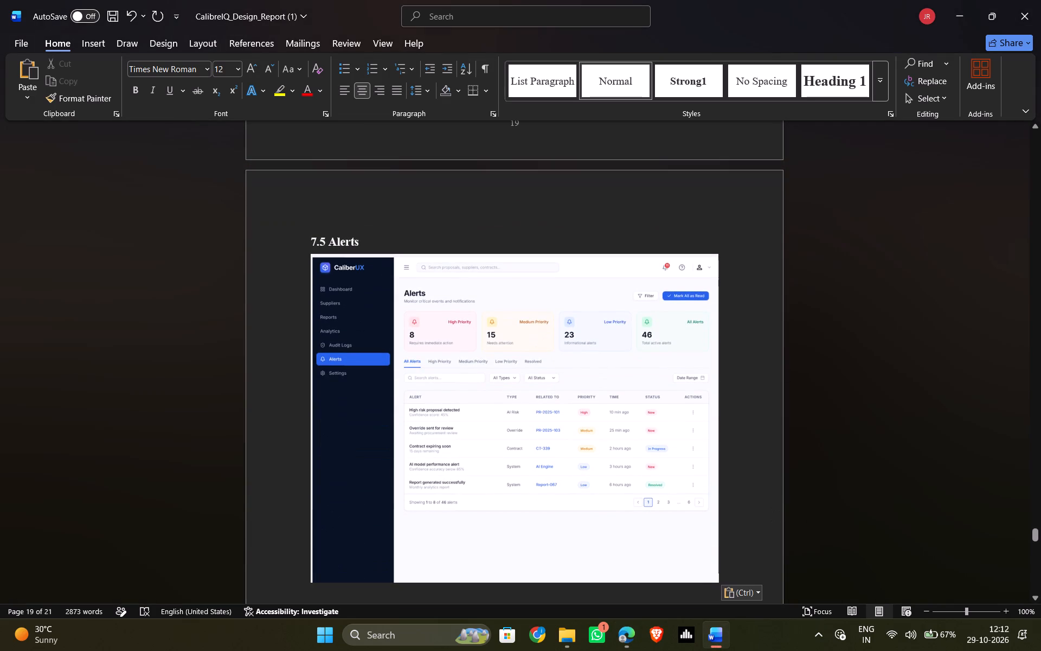
# Pull the 7.5 Alerts heading back onto page 19, left-aligned on its own line directly below the Audit Logs picture.
pyautogui.click(311, 240)
pyautogui.press('BackSpace')
pyautogui.press('Return')
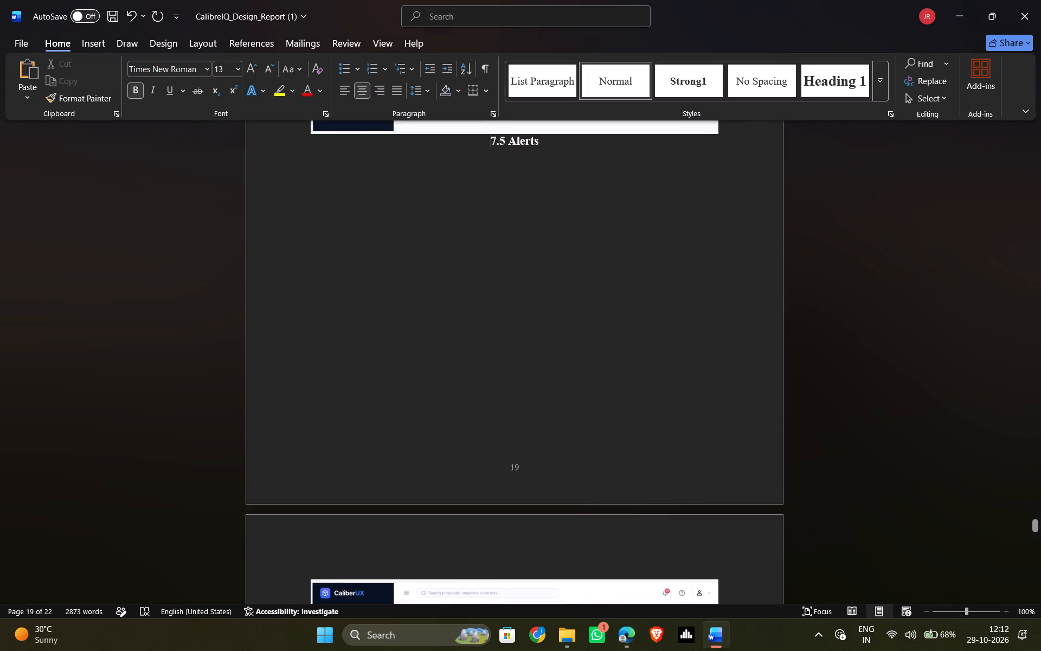
pyautogui.press('BackSpace')
# Reduce the height of the new Alerts picture, keeping its full width, so it fits below the 7.5 Alerts heading on page 19.
pyautogui.scroll(-2, 473, 312)
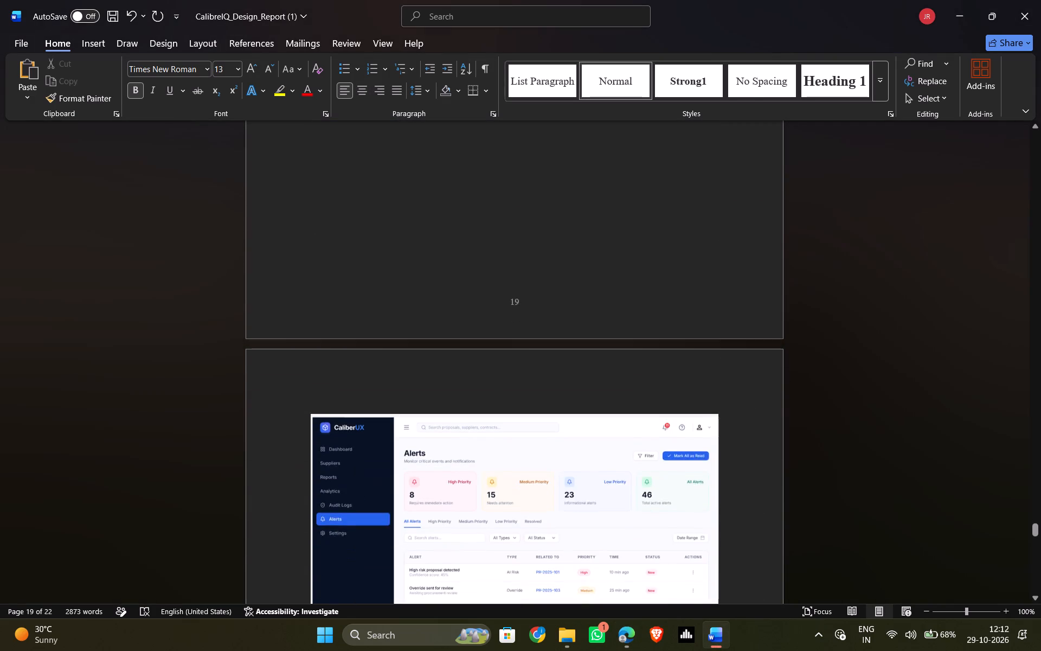
pyautogui.scroll(-2, 473, 312)
pyautogui.click(473, 312)
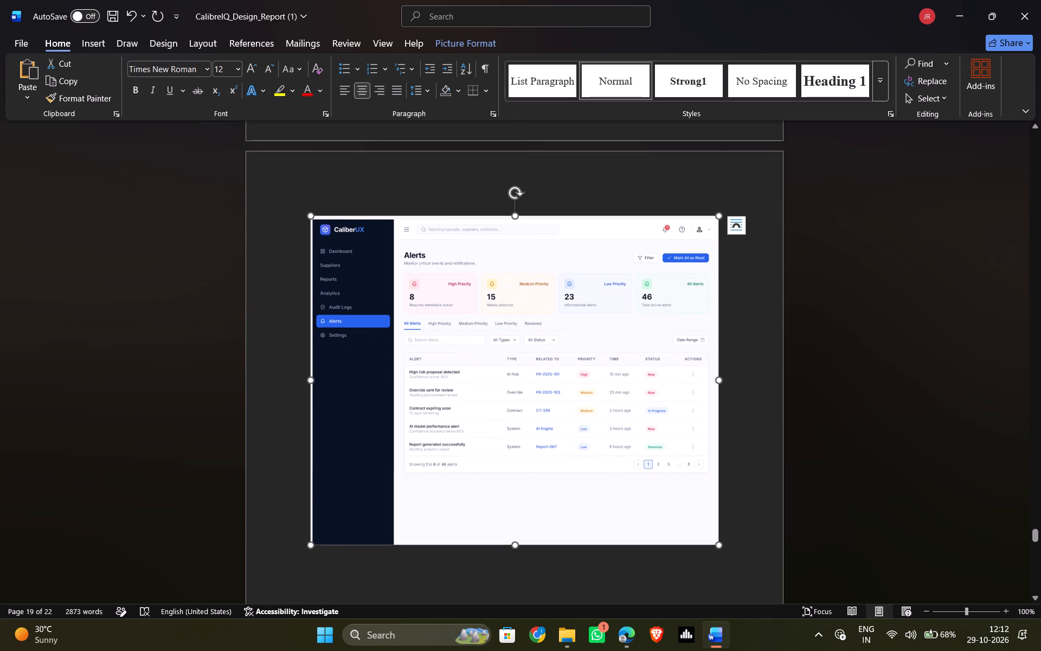
pyautogui.moveTo(513, 545); pyautogui.dragTo(522, 461)
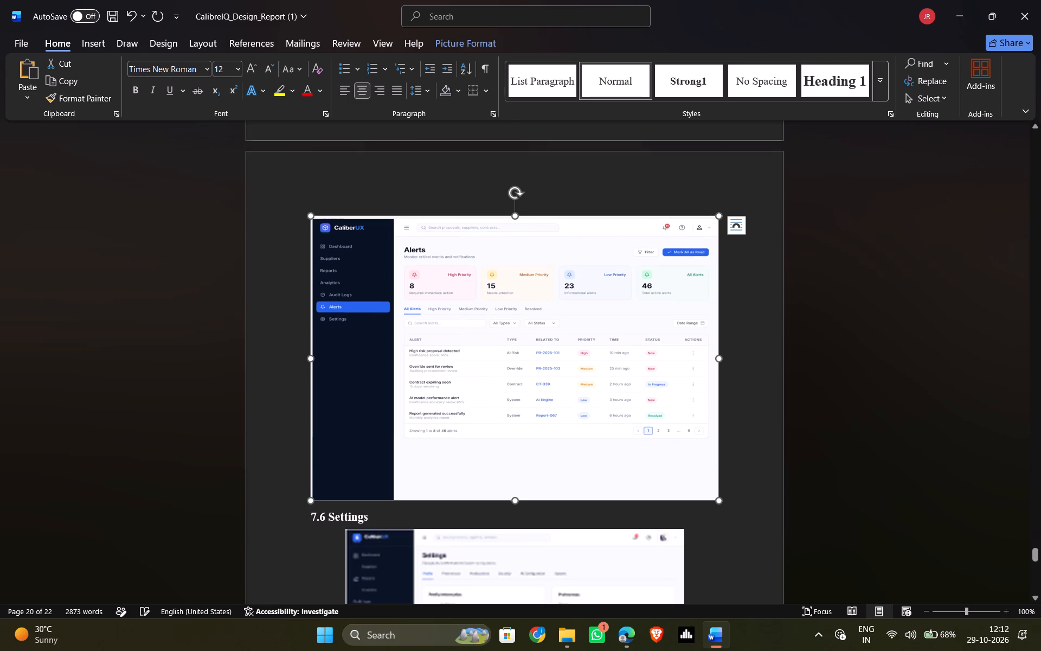
pyautogui.moveTo(516, 499); pyautogui.dragTo(528, 353)
pyautogui.scroll(1, 528, 353)
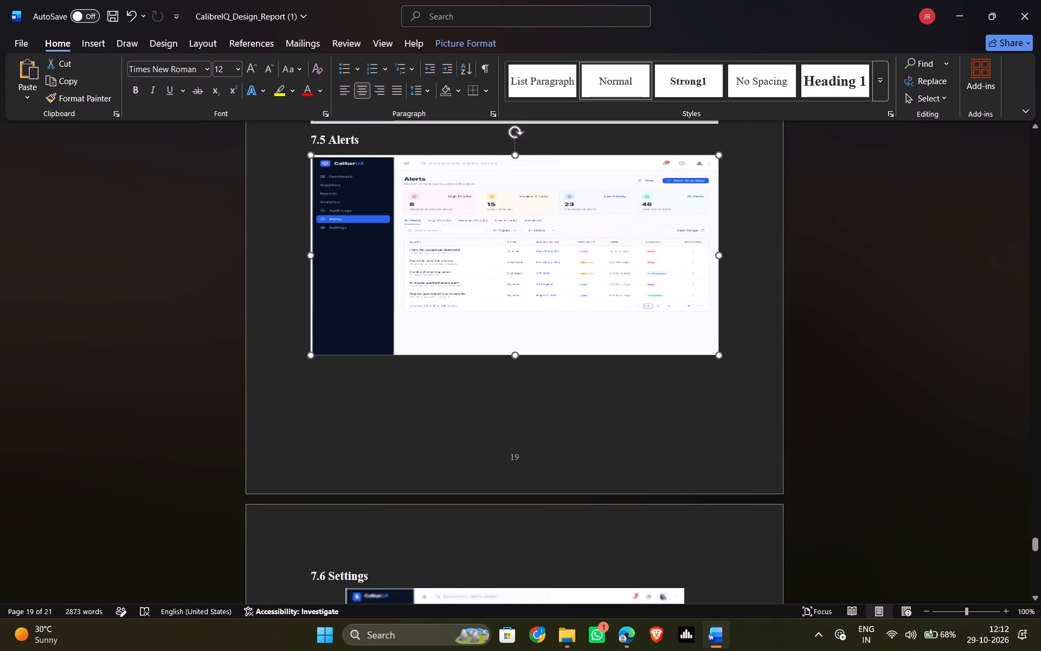
pyautogui.moveTo(517, 355); pyautogui.dragTo(517, 405)
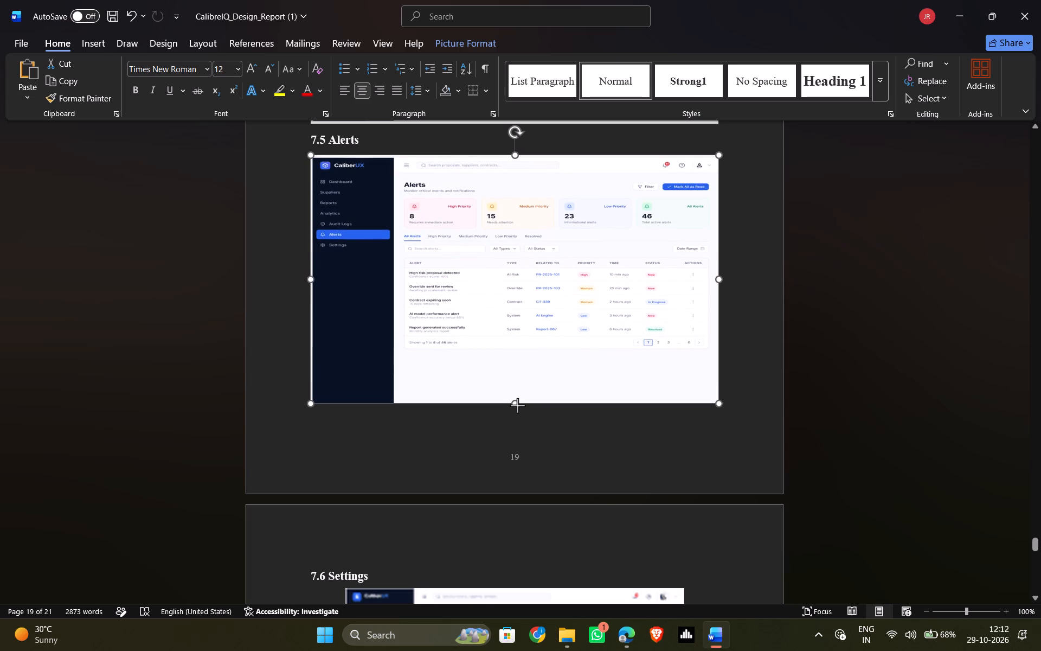
pyautogui.moveTo(517, 405); pyautogui.dragTo(518, 424)
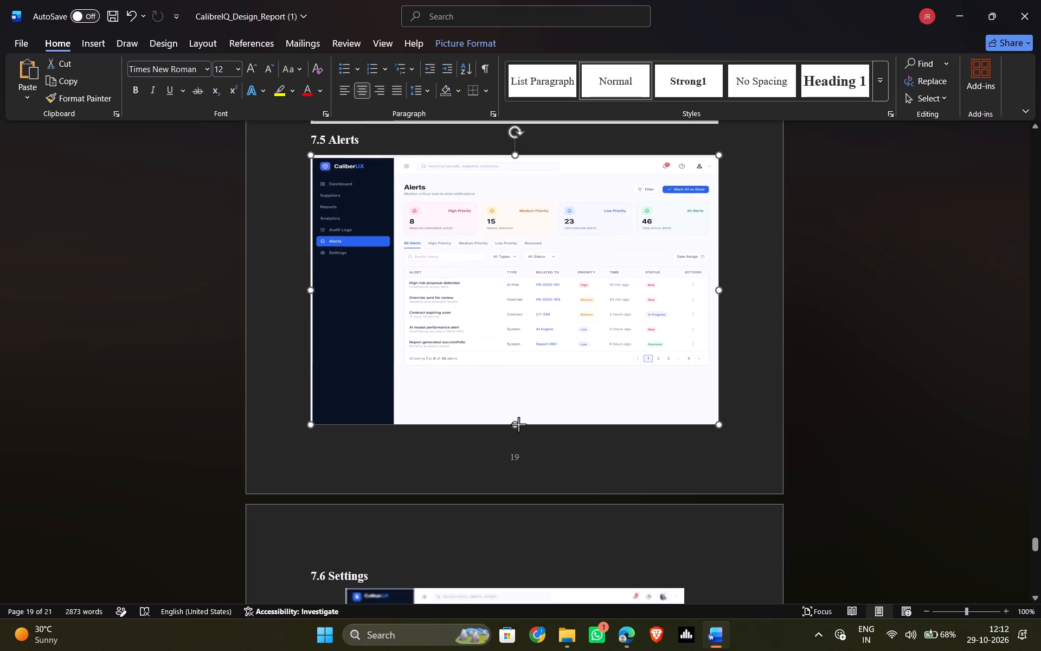
pyautogui.moveTo(518, 424); pyautogui.dragTo(519, 423)
pyautogui.click(796, 321)
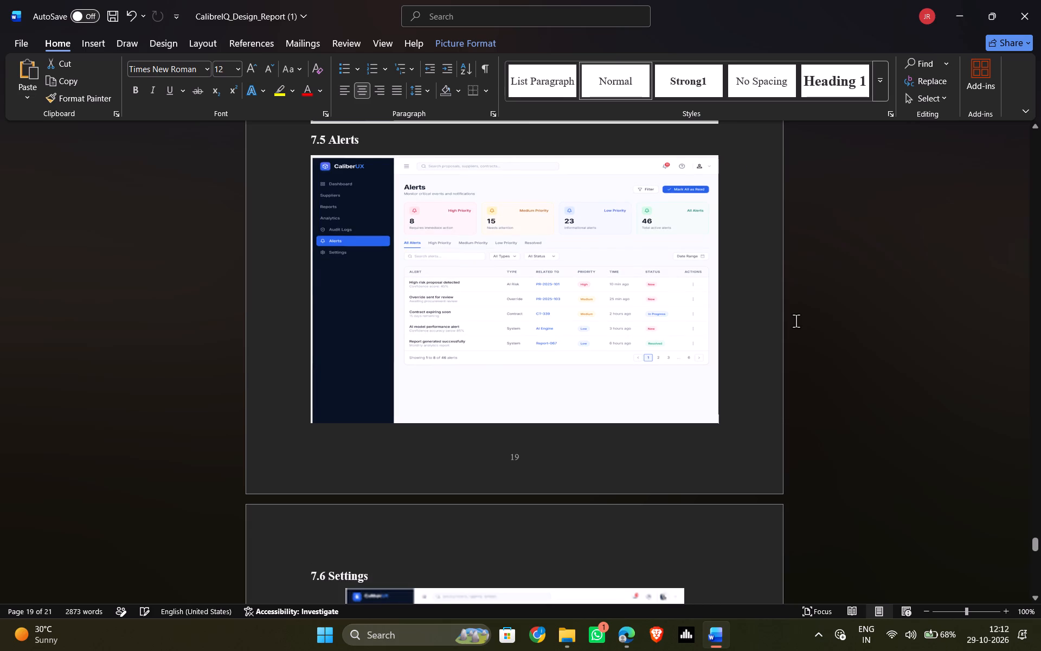
# Delete the blurry Settings picture under the 7.6 Settings heading.
pyautogui.scroll(3, 796, 321)
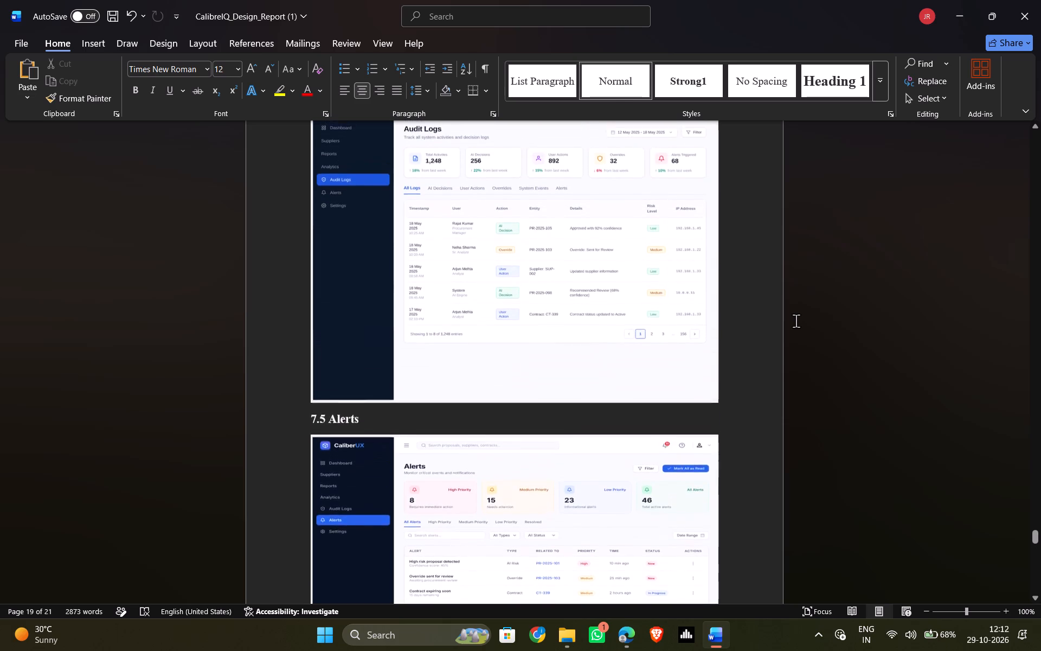
pyautogui.scroll(2, 796, 321)
pyautogui.scroll(-2, 486, 310)
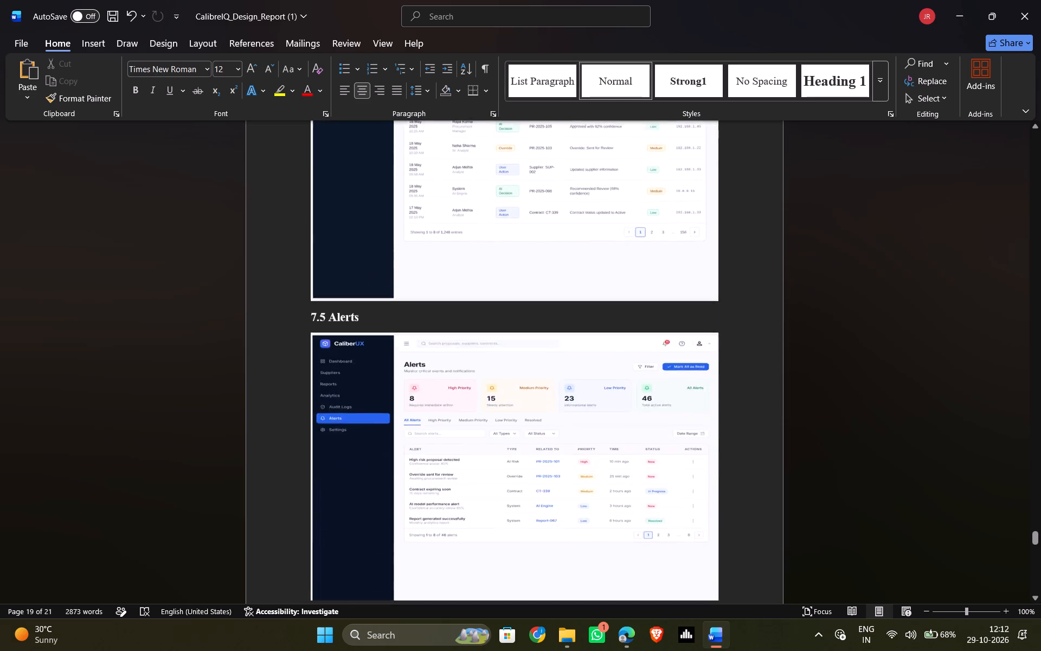
pyautogui.scroll(-4, 486, 310)
pyautogui.scroll(2, 486, 310)
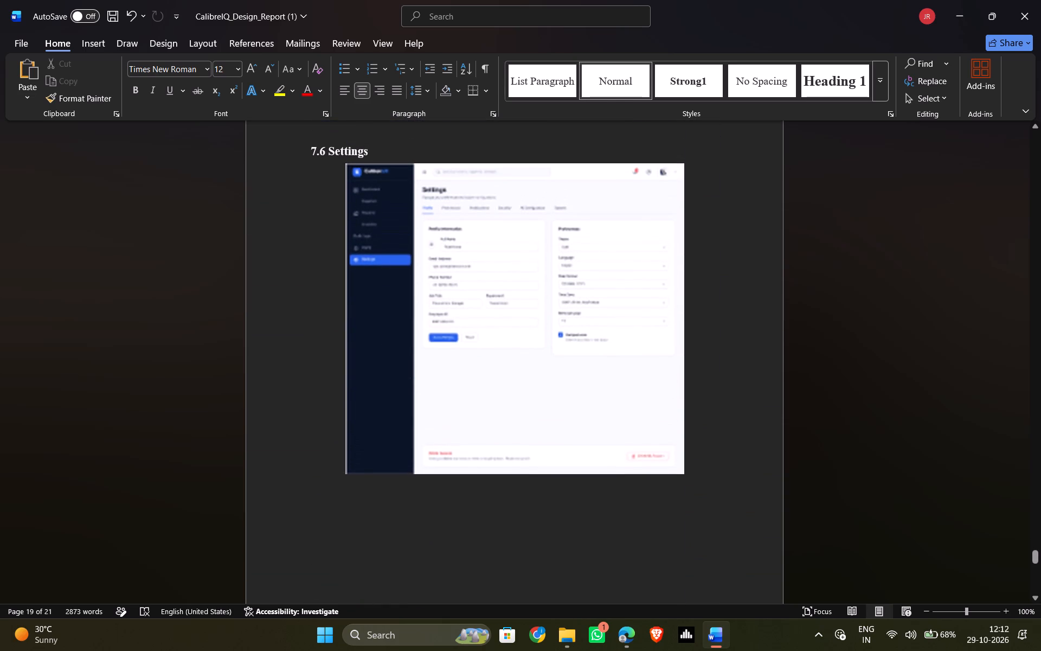
pyautogui.click(486, 310)
pyautogui.press('BackSpace')
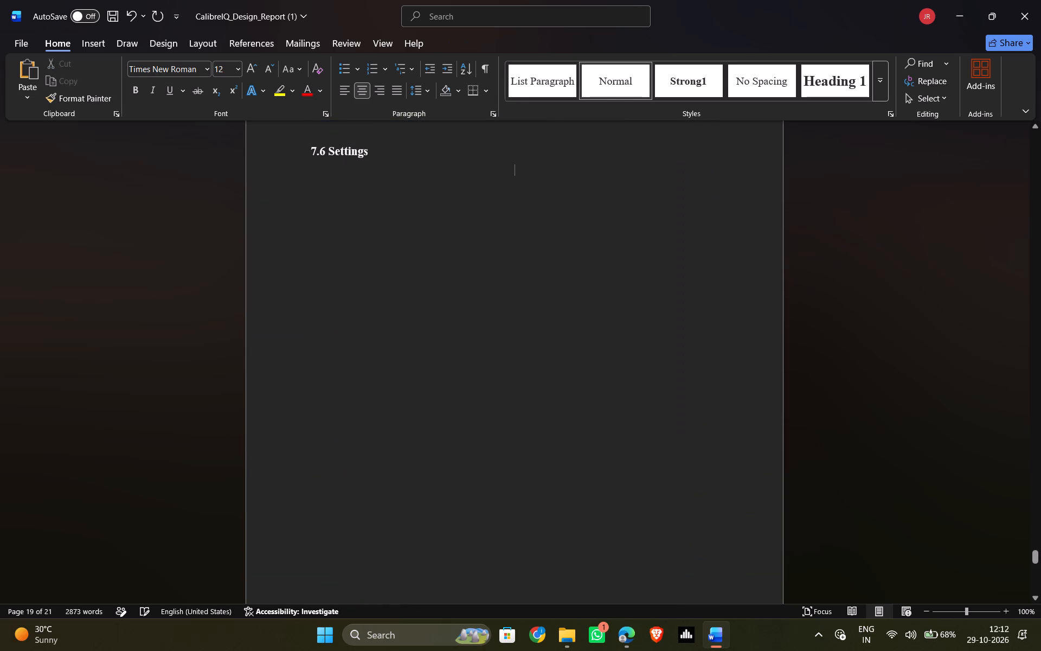
# Snip the full Settings frame from page-3 in Figma and paste it under the 7.6 Settings heading in the Word report.
pyautogui.hotkey('alt', 'Tab')
pyautogui.hscroll(-4, 522, 372)
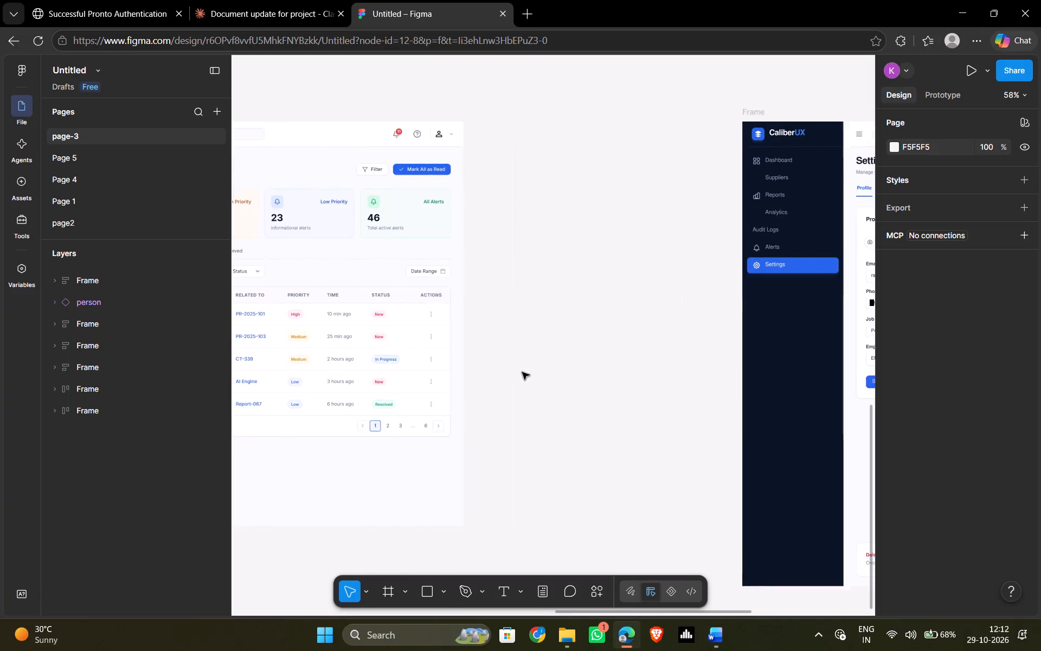
pyautogui.hscroll(-3, 522, 372)
pyautogui.hscroll(1, 522, 372)
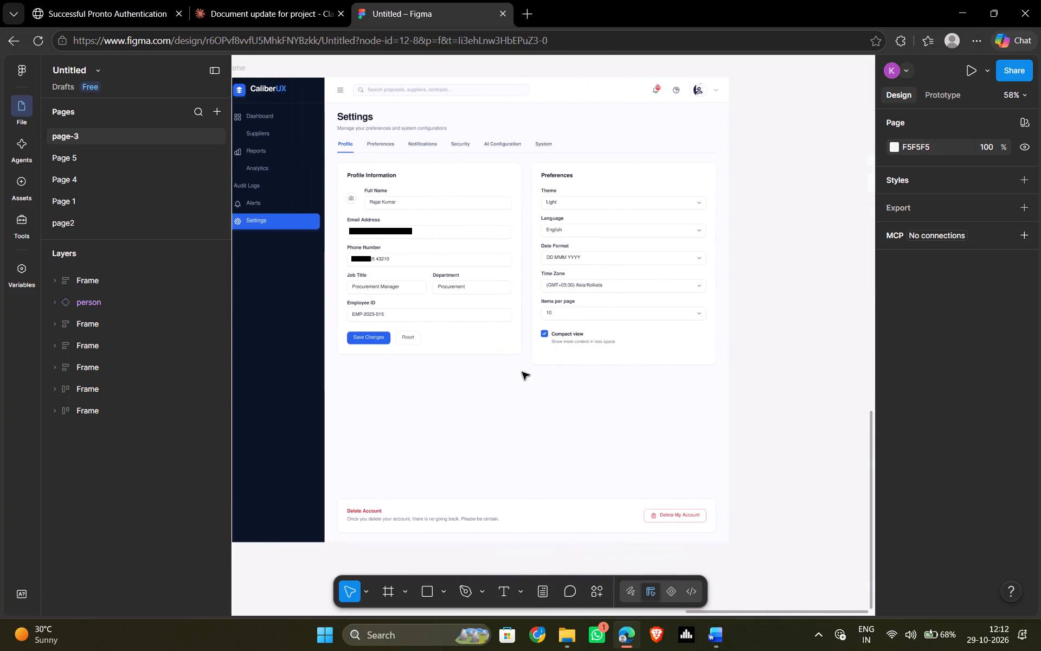
pyautogui.hscroll(2, 522, 372)
pyautogui.press('Print')
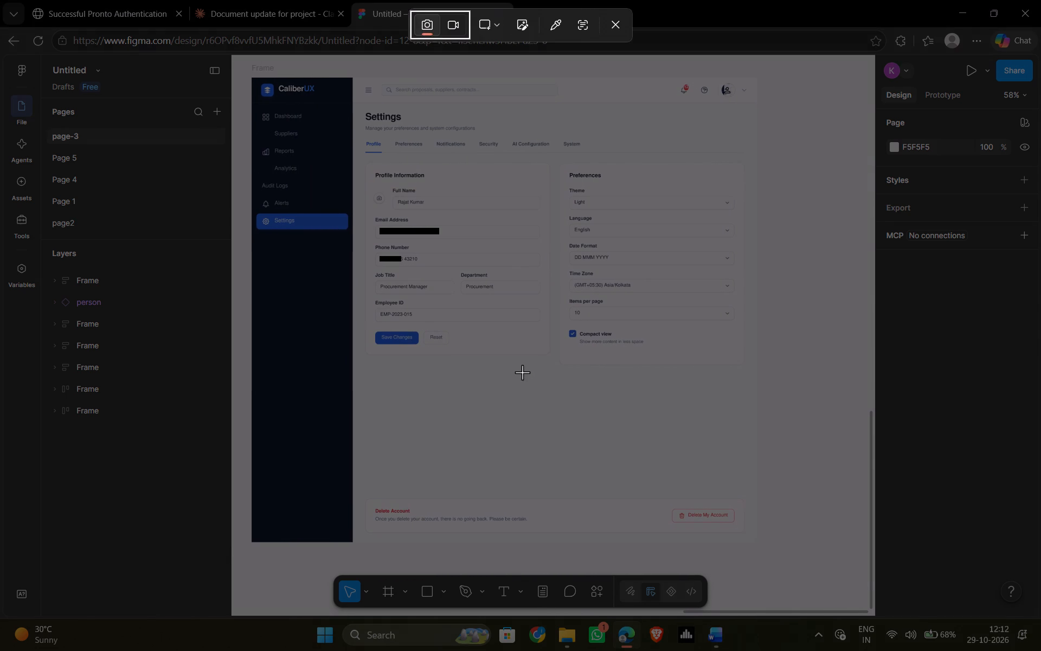
pyautogui.moveTo(250, 75); pyautogui.dragTo(331, 138)
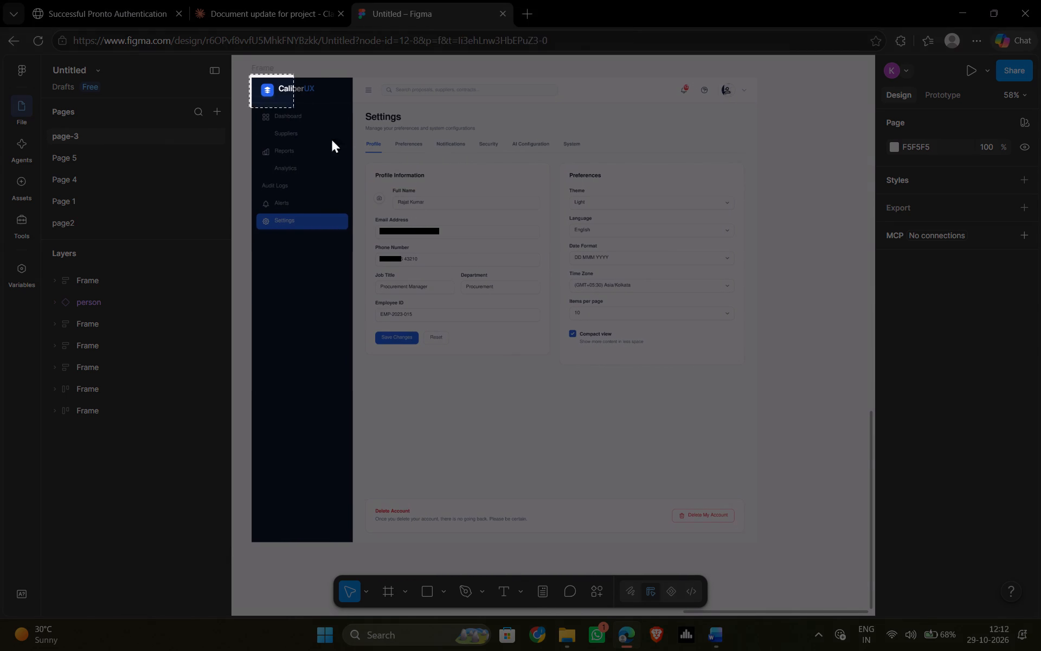
pyautogui.moveTo(331, 138); pyautogui.dragTo(806, 551)
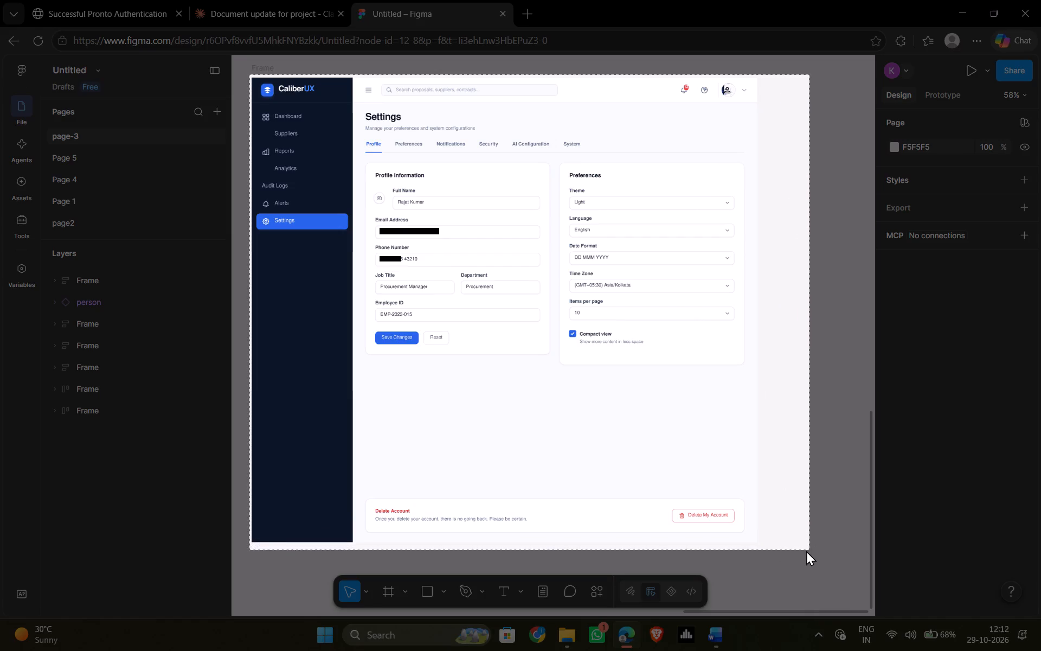
pyautogui.moveTo(806, 551); pyautogui.dragTo(755, 546)
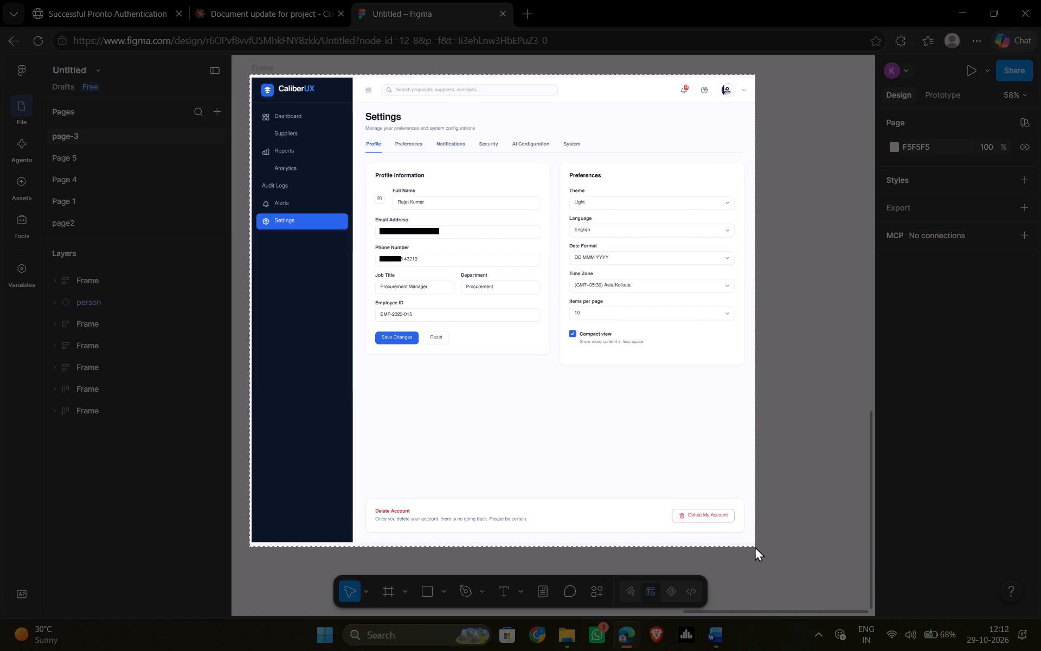
pyautogui.moveTo(755, 546); pyautogui.dragTo(756, 538)
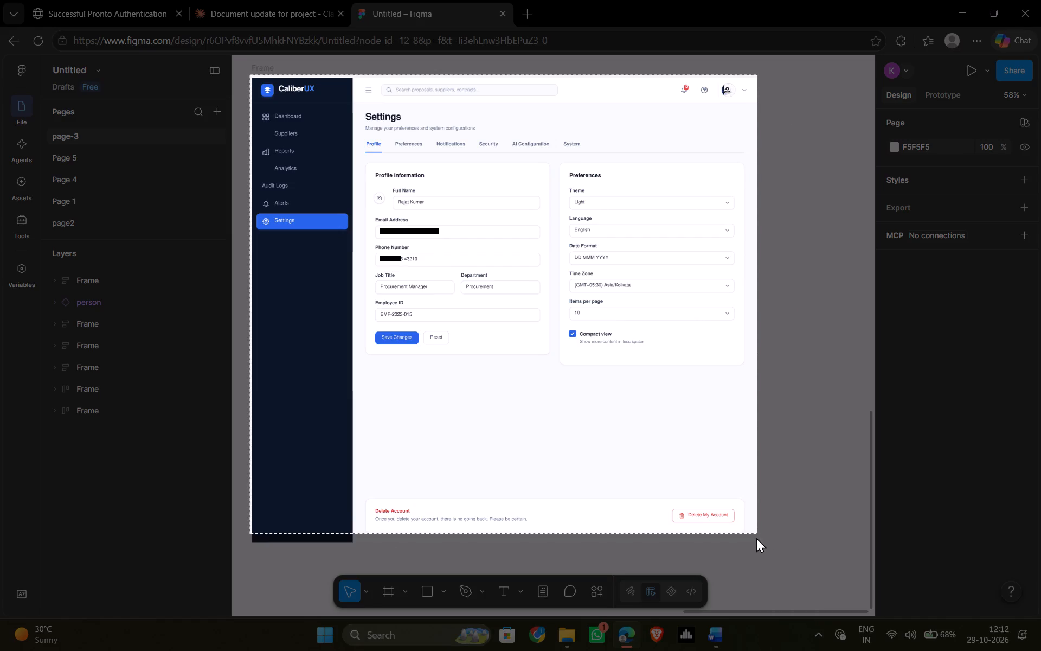
pyautogui.moveTo(756, 538); pyautogui.dragTo(759, 545)
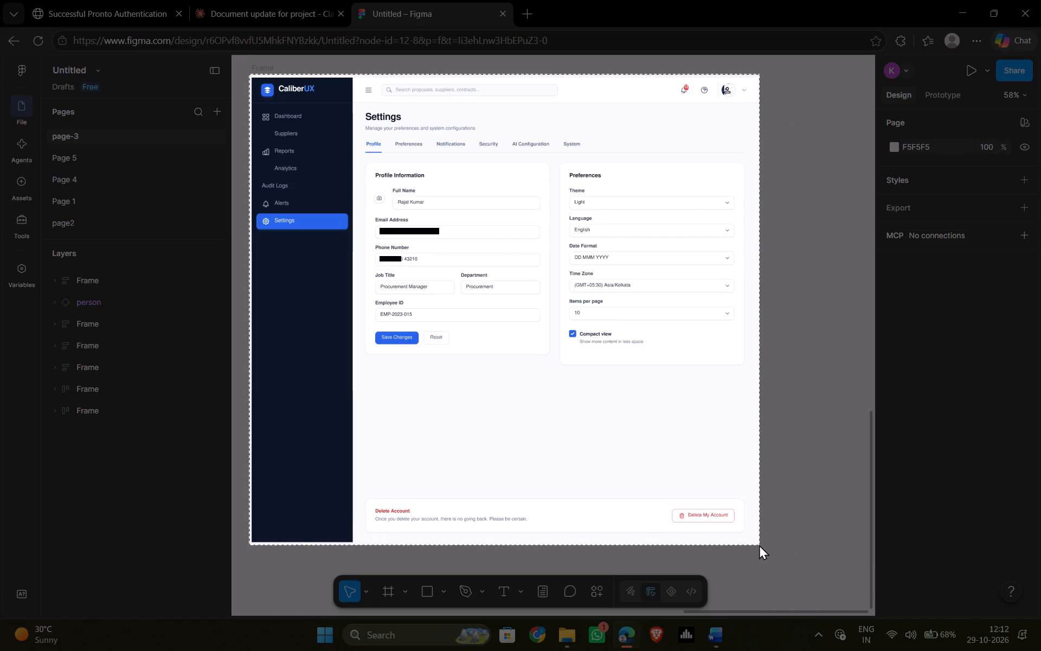
pyautogui.moveTo(759, 545); pyautogui.dragTo(761, 545)
pyautogui.moveTo(761, 545); pyautogui.dragTo(759, 546)
pyautogui.hotkey('alt', 'Tab')
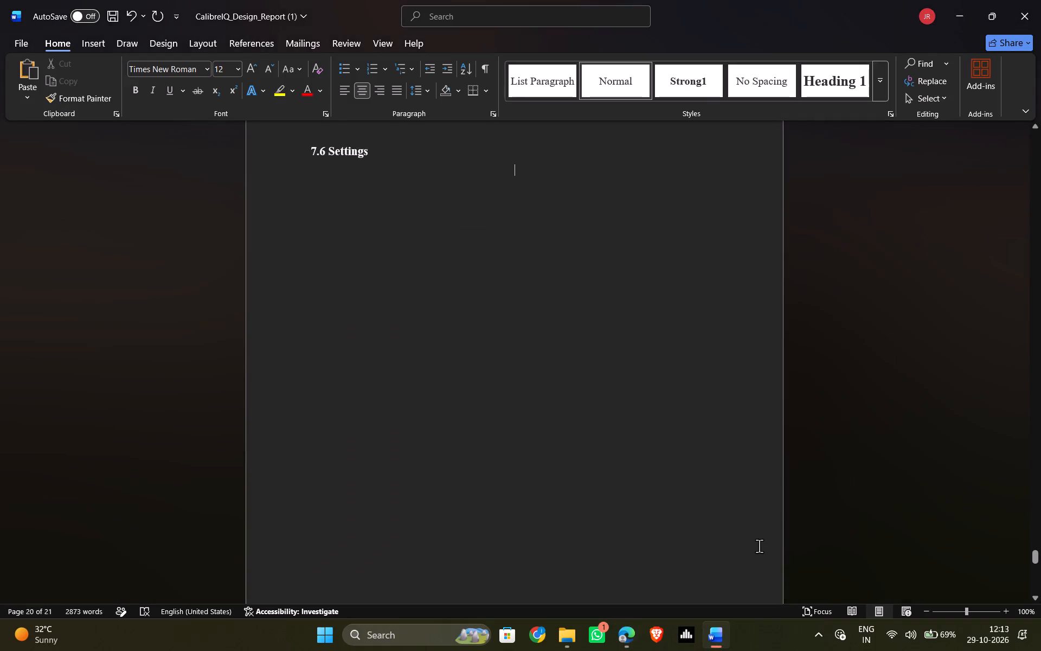
pyautogui.hotkey('ctrl', 'v')
# Delete the Github Link heading together with its placeholder line after the Conclusion section.
pyautogui.scroll(-1, 656, 468)
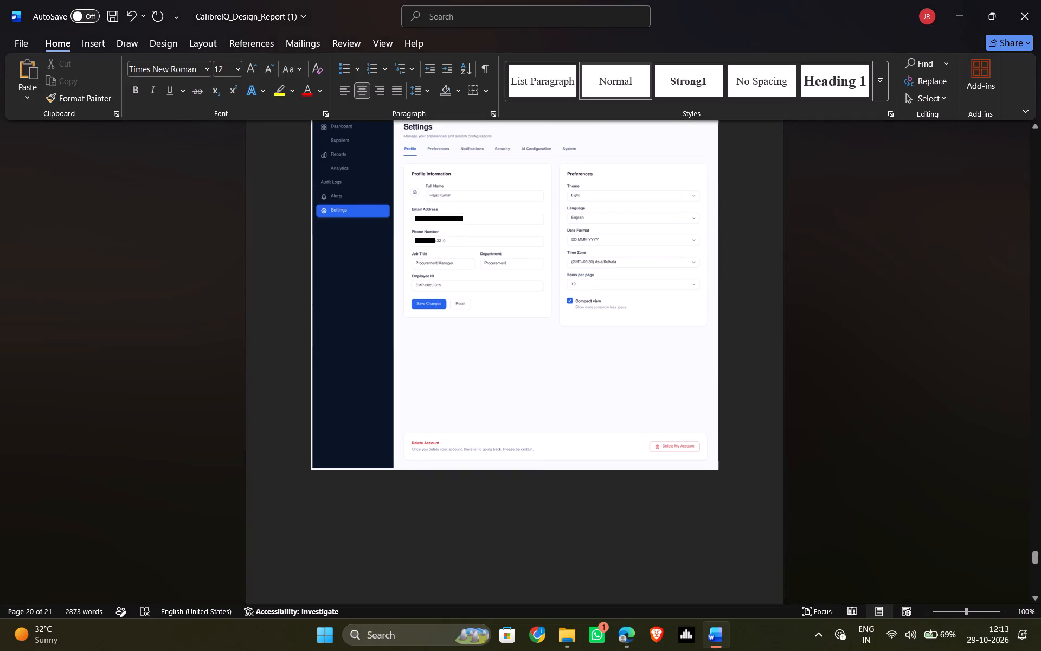
pyautogui.scroll(-4, 656, 468)
pyautogui.scroll(1, 656, 468)
pyautogui.scroll(-1, 656, 468)
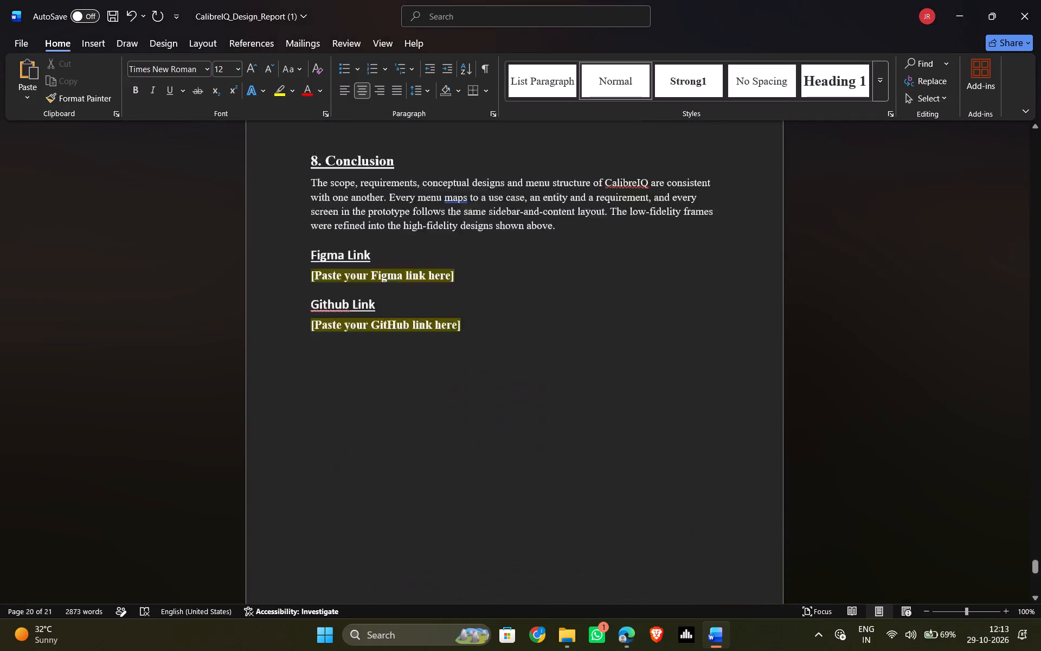
pyautogui.scroll(-1, 656, 468)
pyautogui.scroll(3, 656, 468)
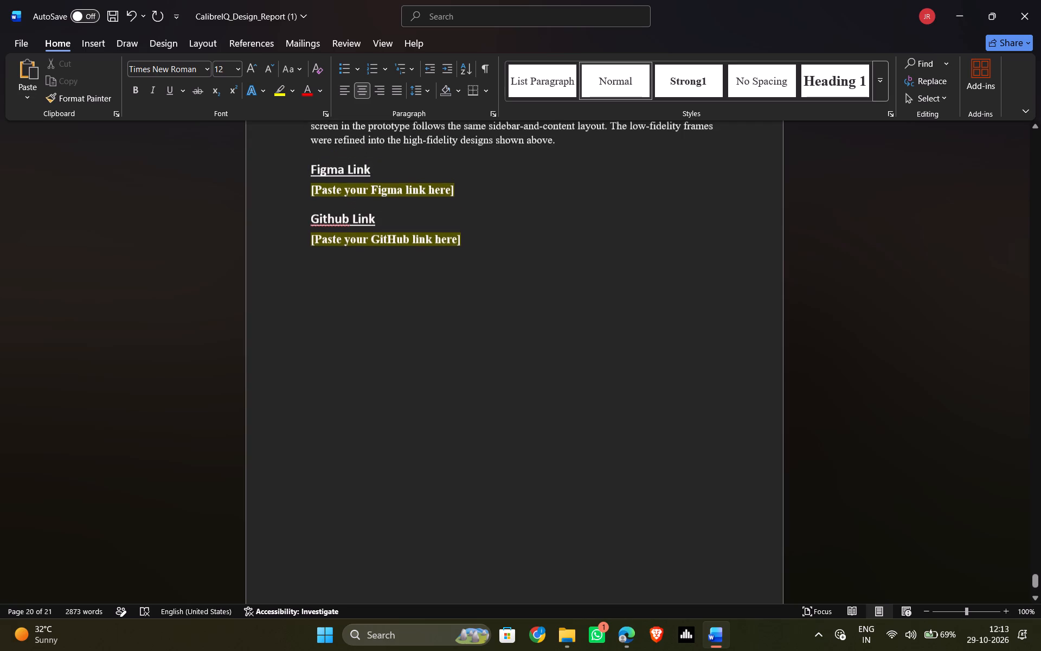
pyautogui.moveTo(472, 264); pyautogui.dragTo(316, 237)
pyautogui.press('BackSpace')
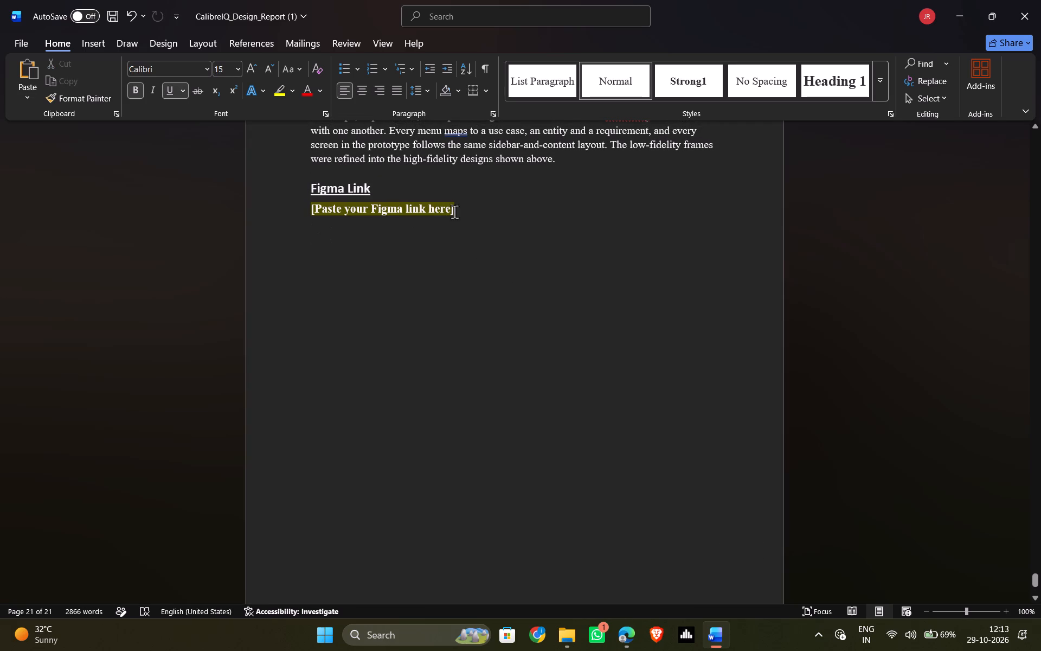
# Replace the placeholder under the Figma Link heading in Word with the Dev Mode link copied from the Figma file's page2.
pyautogui.moveTo(468, 209); pyautogui.dragTo(305, 216)
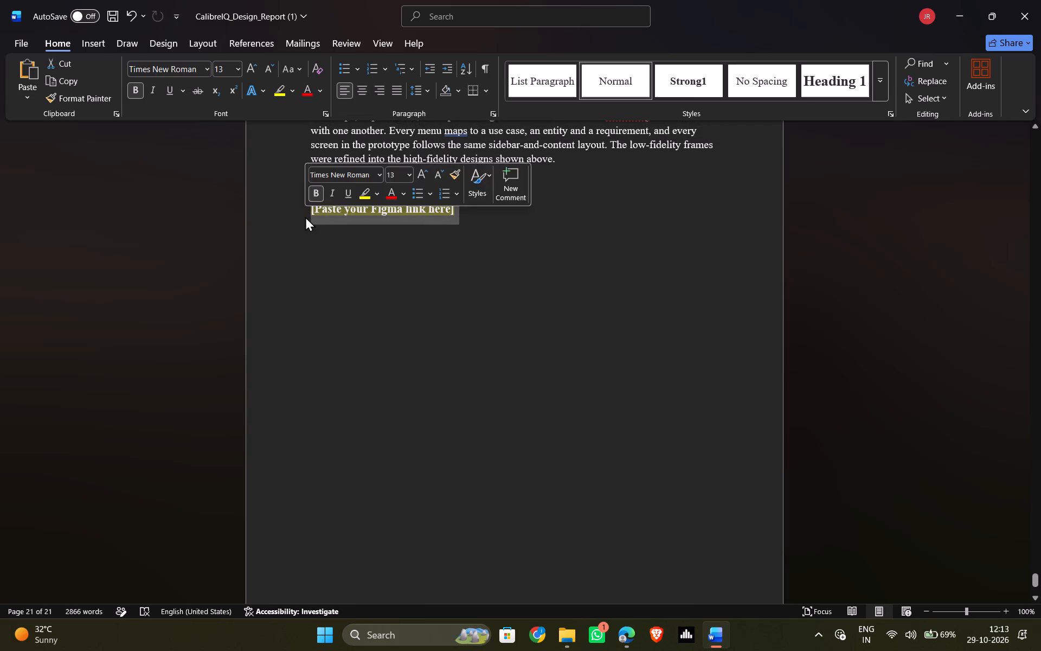
pyautogui.press('BackSpace')
pyautogui.hotkey('alt', 'Tab')
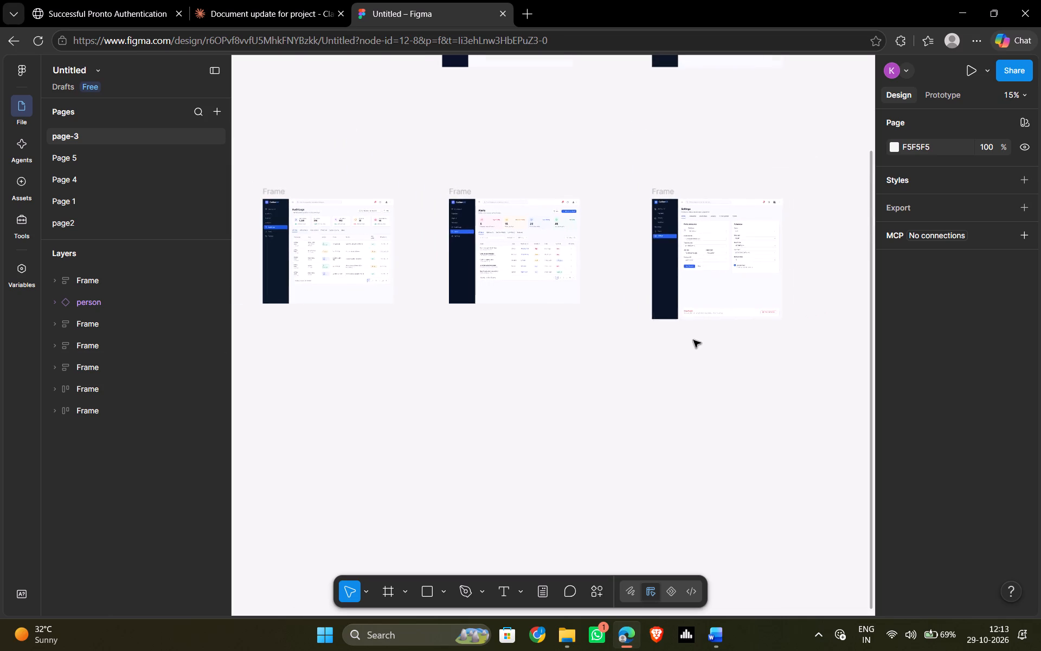
pyautogui.scroll(3, 693, 340)
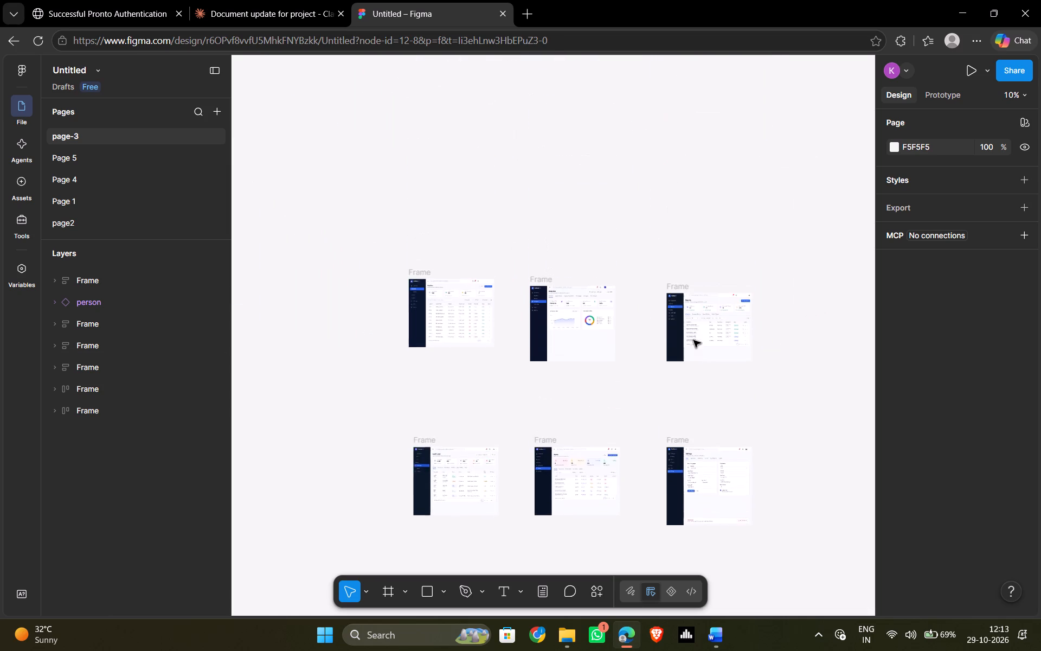
pyautogui.hscroll(-1, 693, 340)
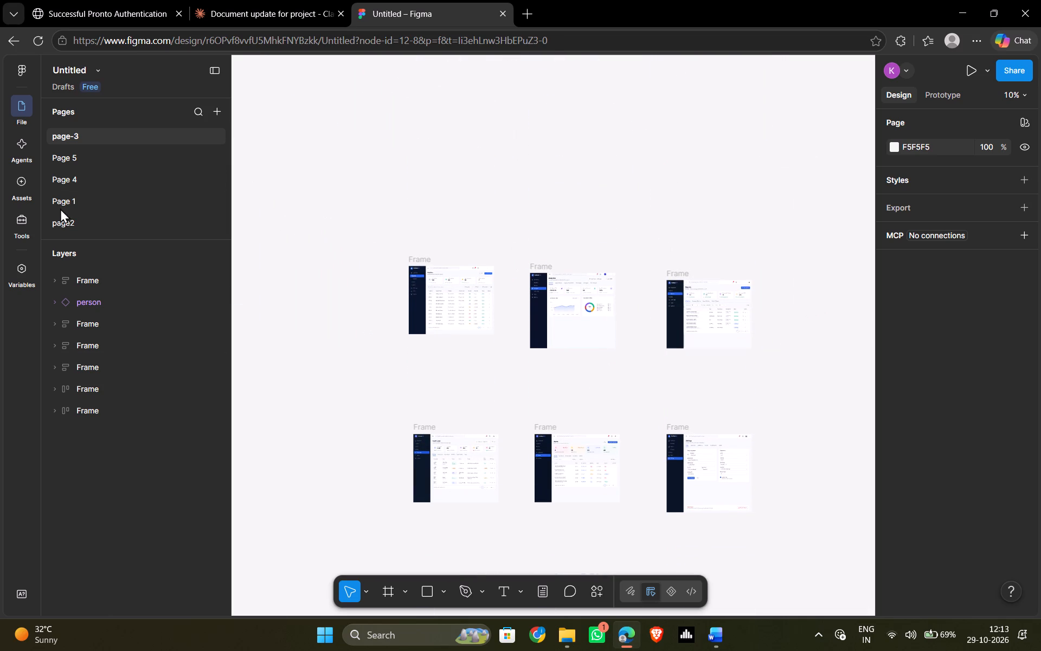
pyautogui.click(65, 215)
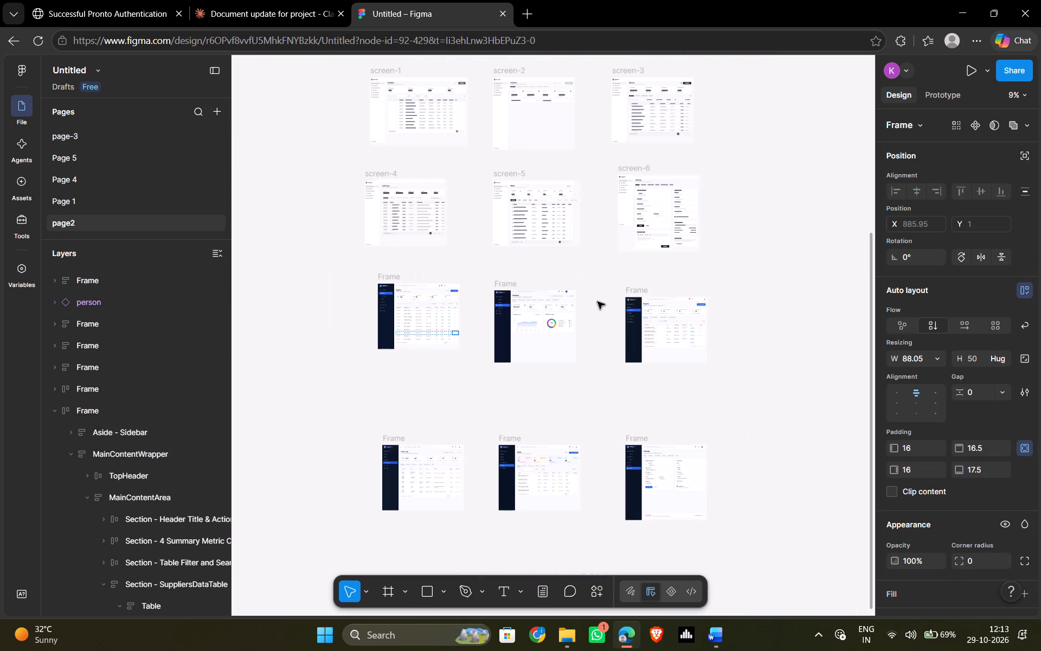
pyautogui.click(1023, 69)
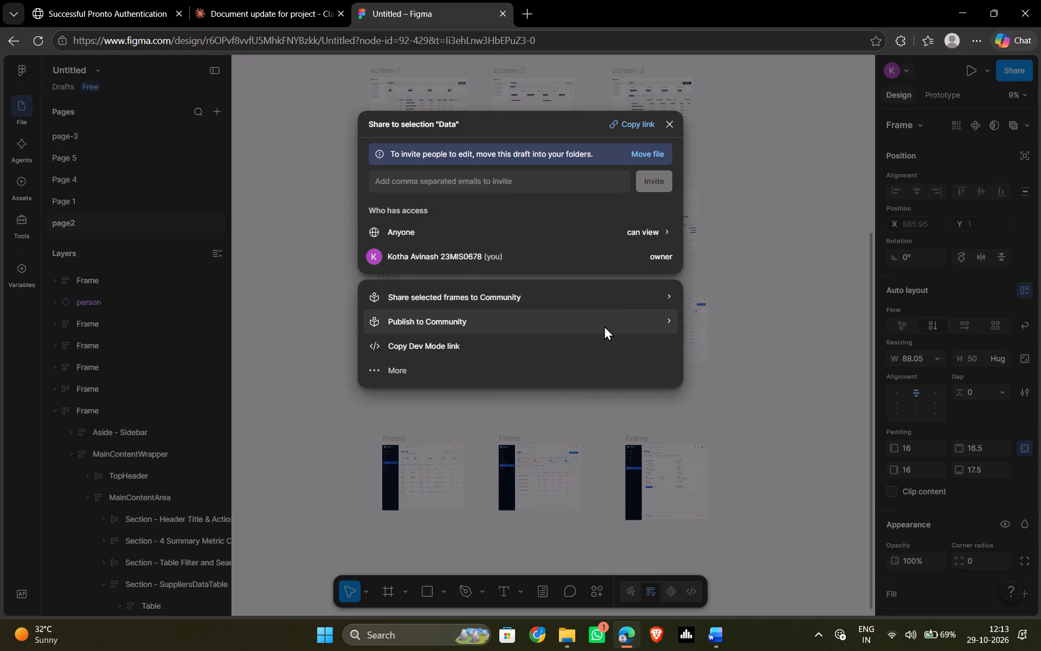
pyautogui.click(593, 343)
pyautogui.click(710, 629)
pyautogui.hotkey('ctrl', 'v')
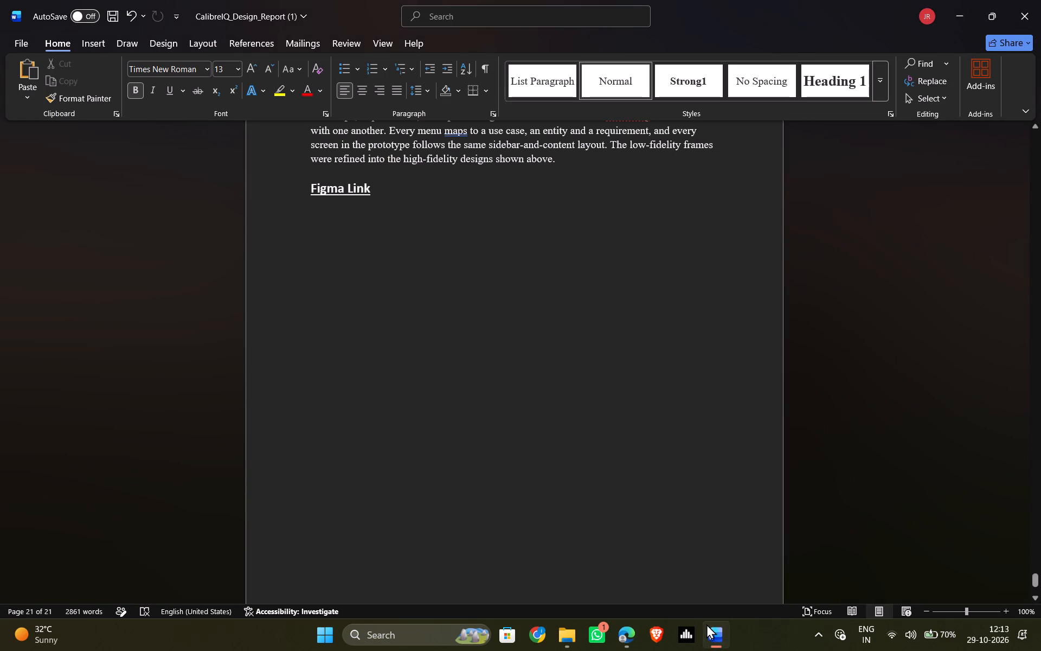
pyautogui.click(706, 624)
pyautogui.press('Return')
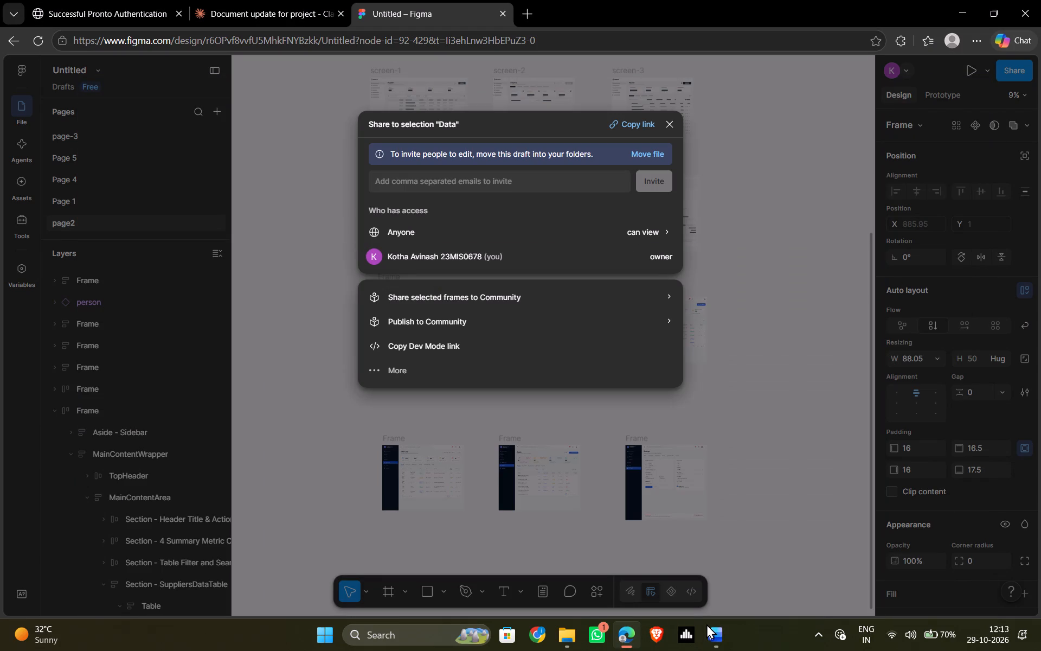
pyautogui.click(720, 630)
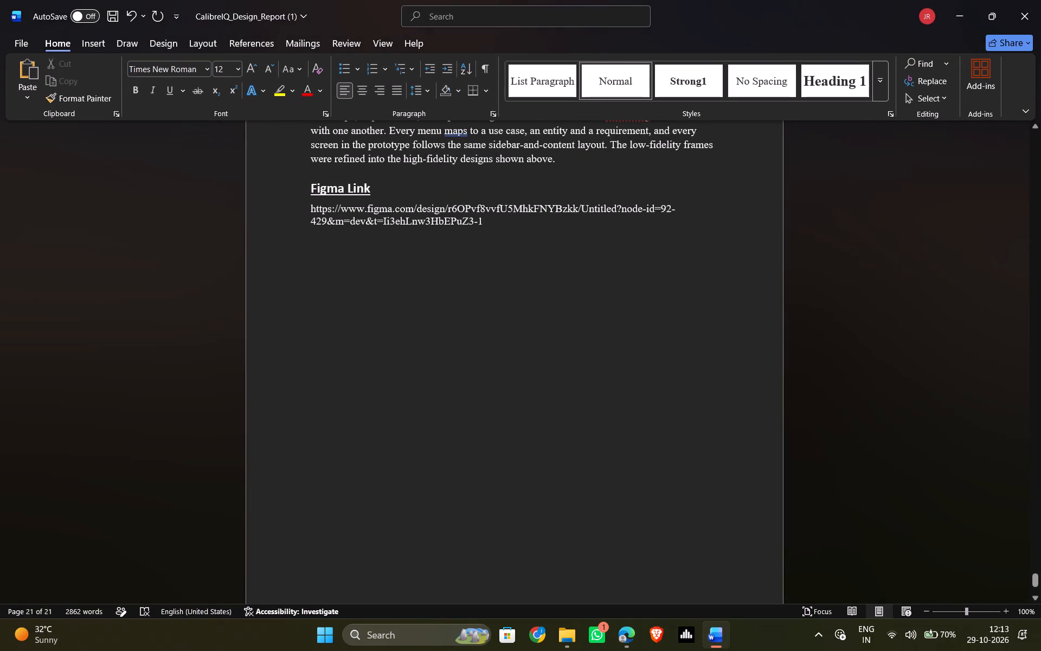
# Add a new paragraph after the pasted link under the Figma Link heading.
pyautogui.press('Return')
# Review the report from the Figma Link section back through its figures, tables and requirements to the cover page.
pyautogui.scroll(4, 706, 586)
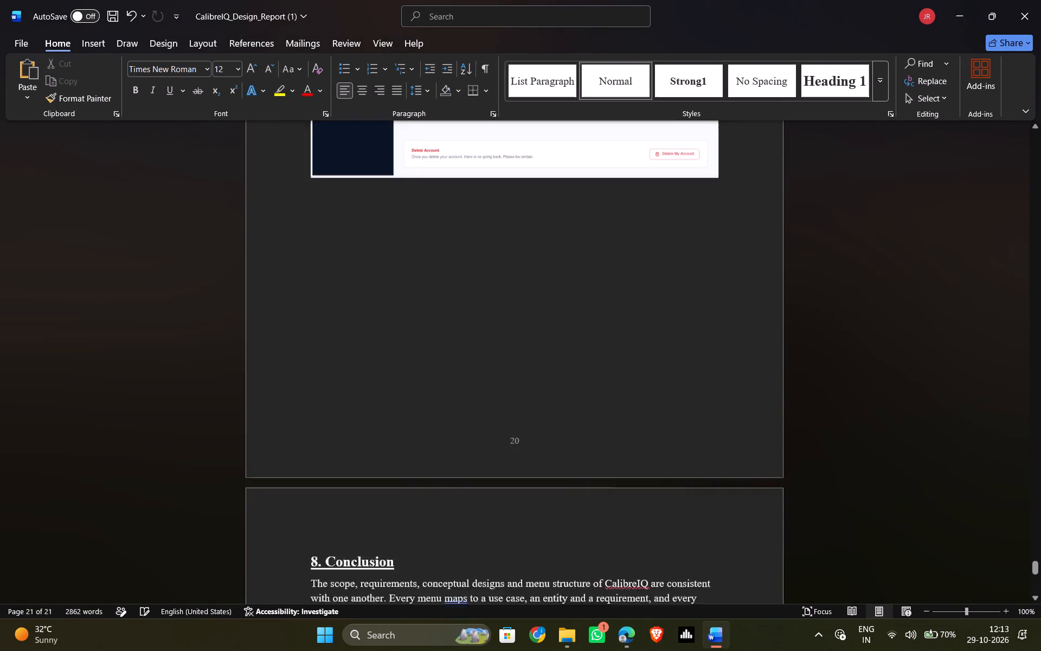
pyautogui.scroll(7, 706, 586)
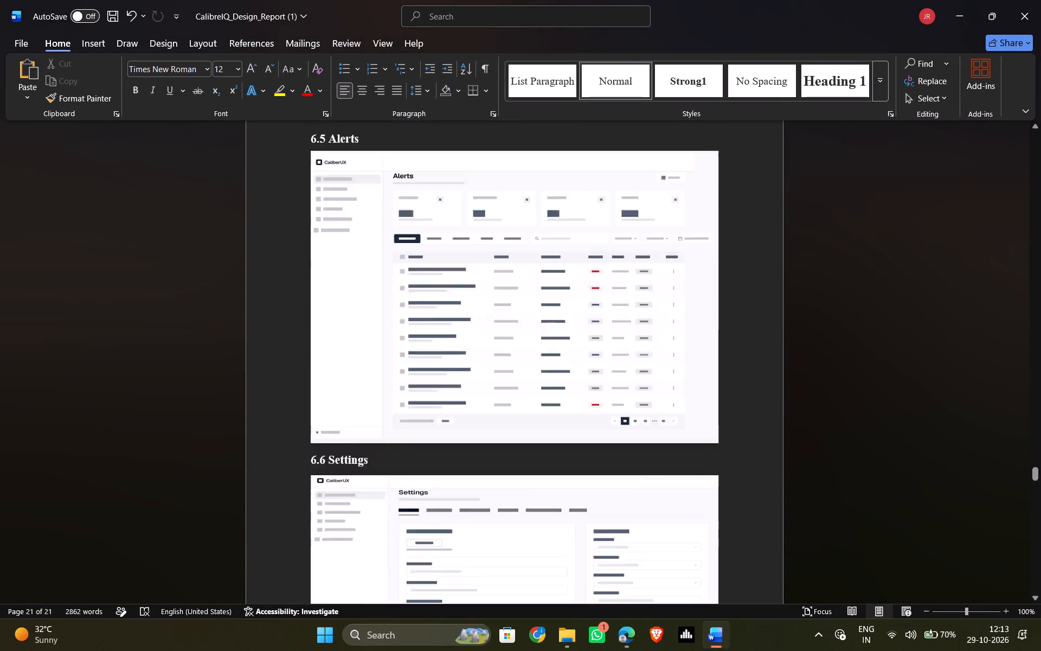
pyautogui.scroll(9, 706, 586)
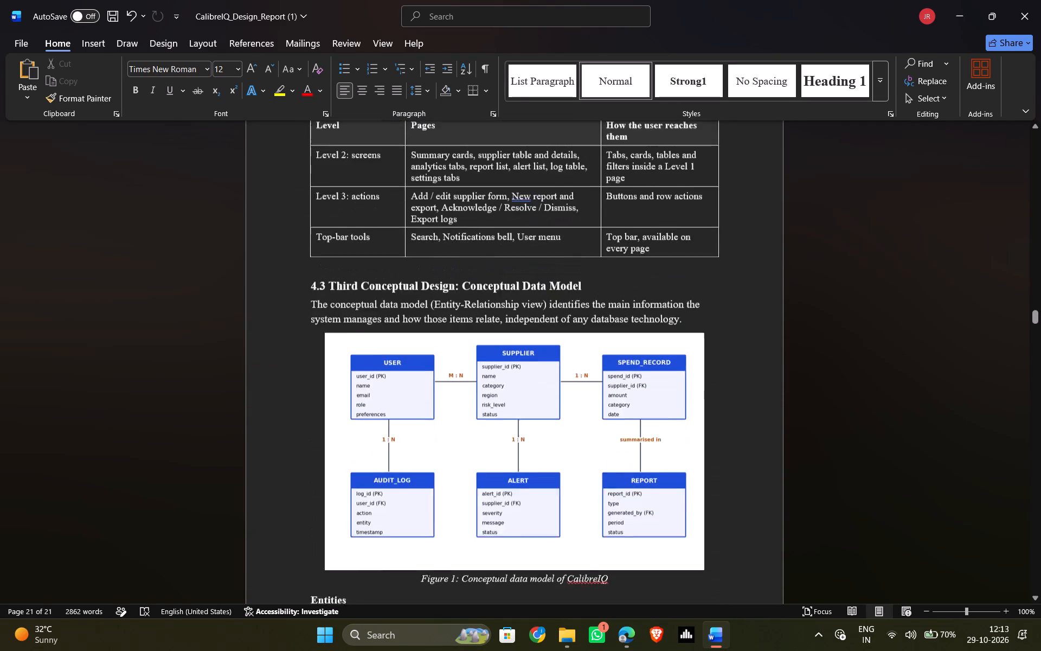
pyautogui.scroll(1, 706, 586)
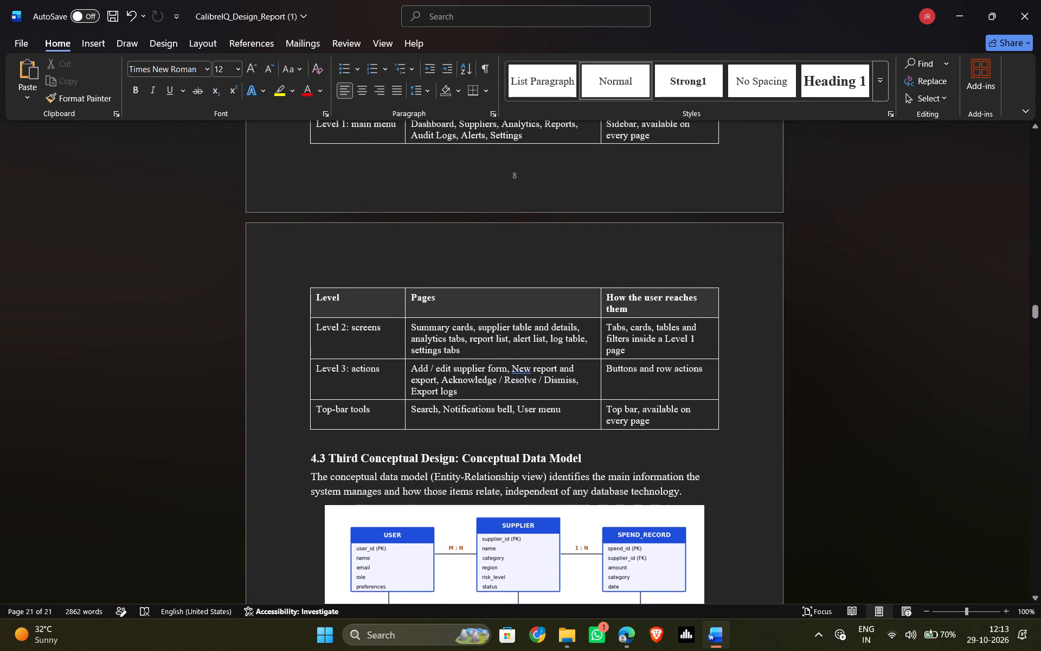
pyautogui.scroll(5, 706, 586)
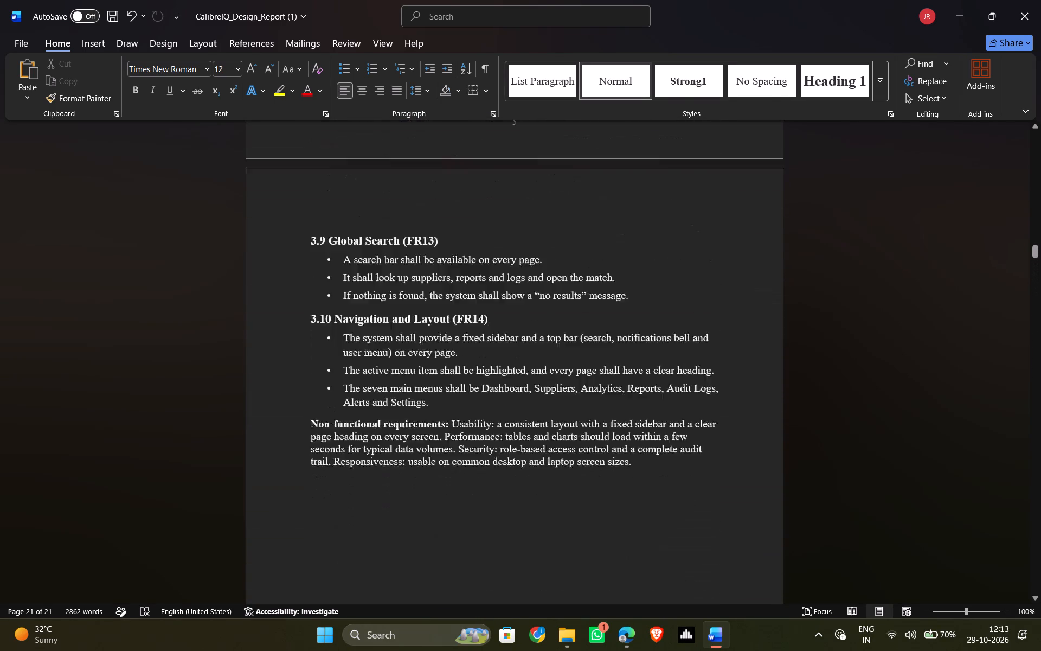
pyautogui.scroll(5, 706, 586)
pyautogui.scroll(-1, 706, 586)
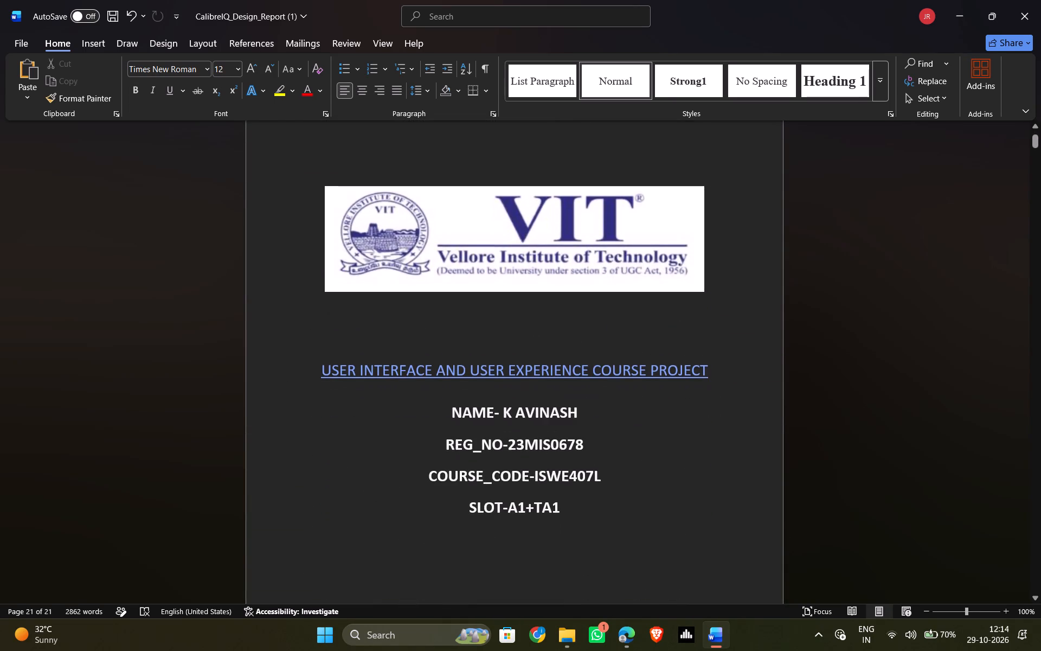
pyautogui.scroll(-2, 706, 586)
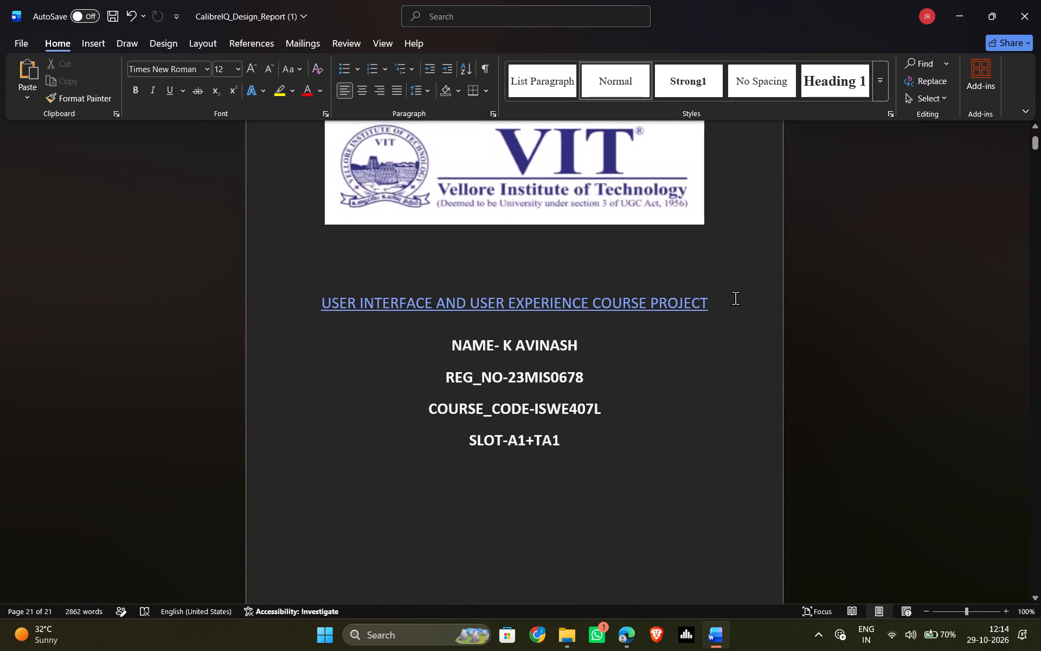
# Remove the underline from the cover title USER INTERFACE AND USER EXPERIENCE COURSE PROJECT, make it bold and colour it black.
pyautogui.moveTo(732, 298); pyautogui.dragTo(315, 311)
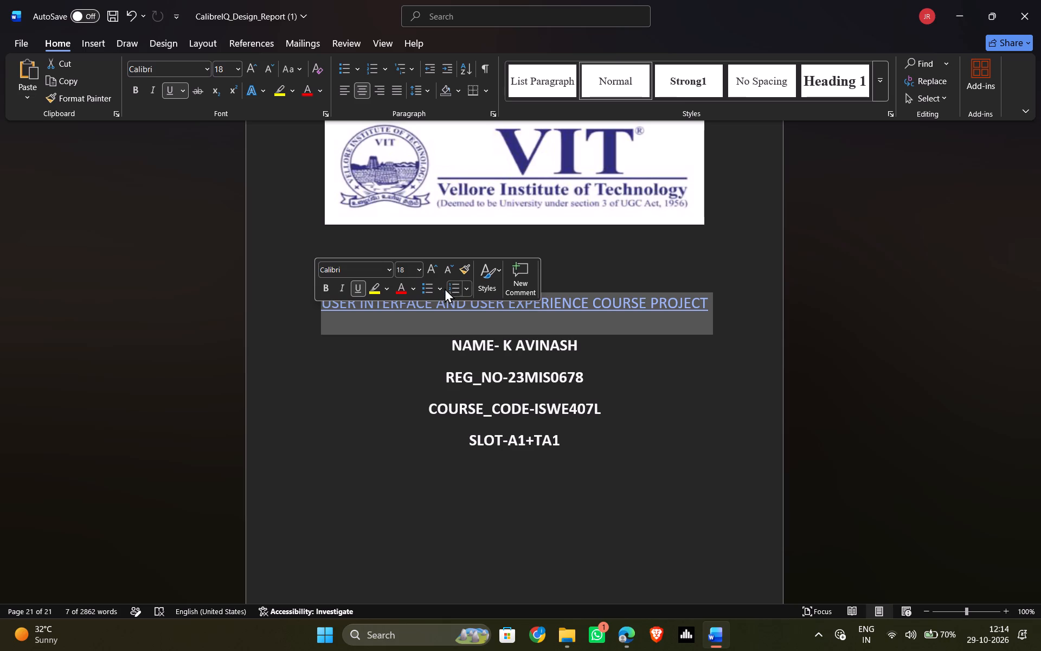
pyautogui.click(356, 286)
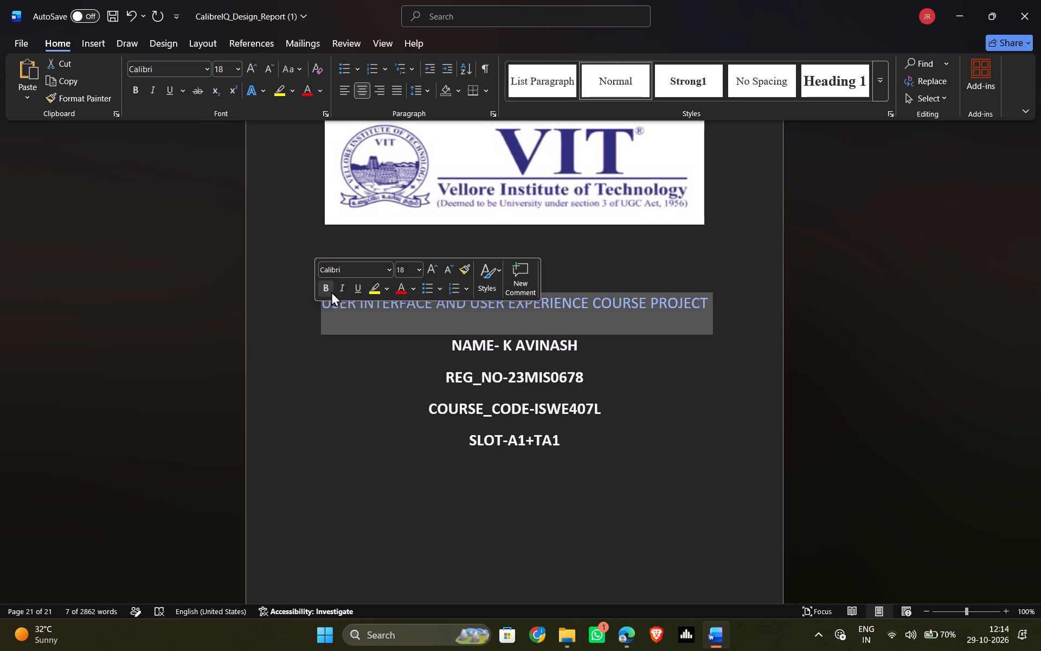
pyautogui.click(327, 288)
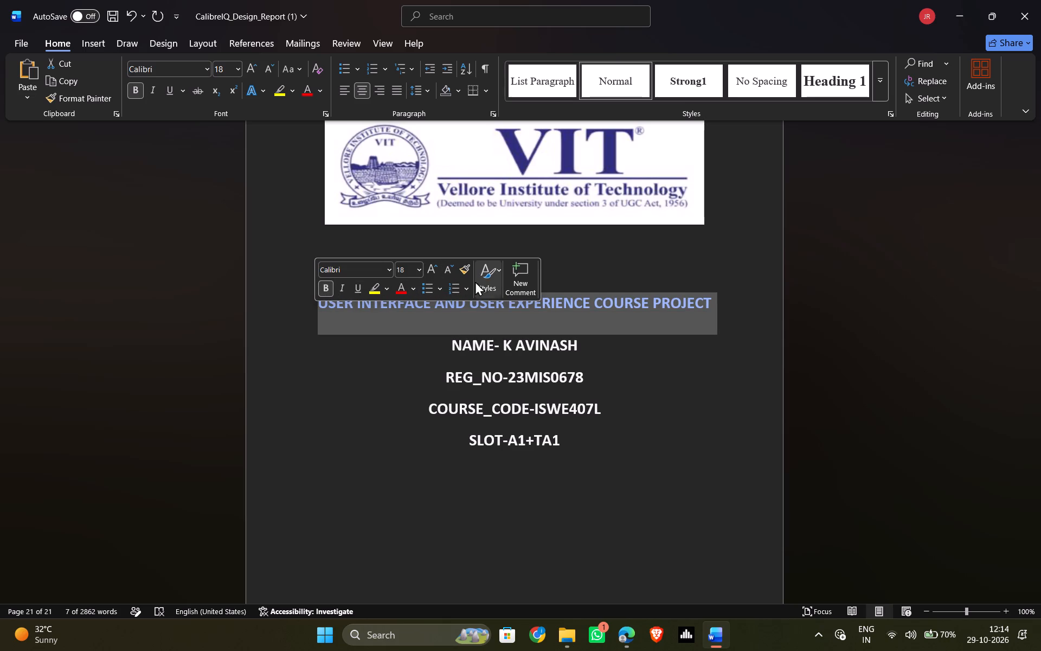
pyautogui.click(416, 286)
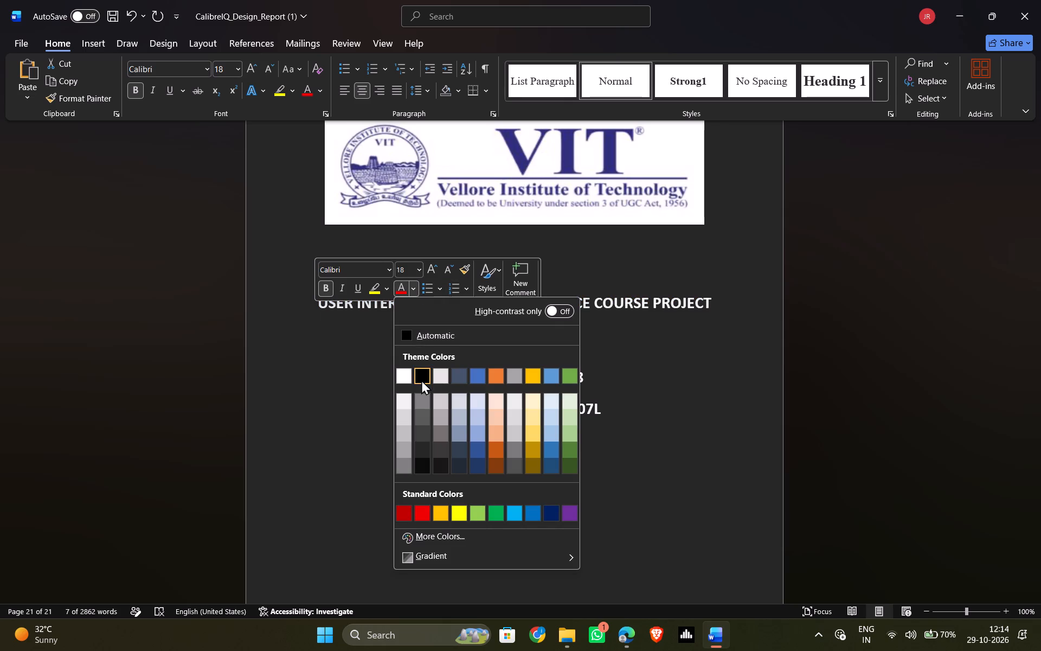
pyautogui.click(421, 380)
pyautogui.click(663, 356)
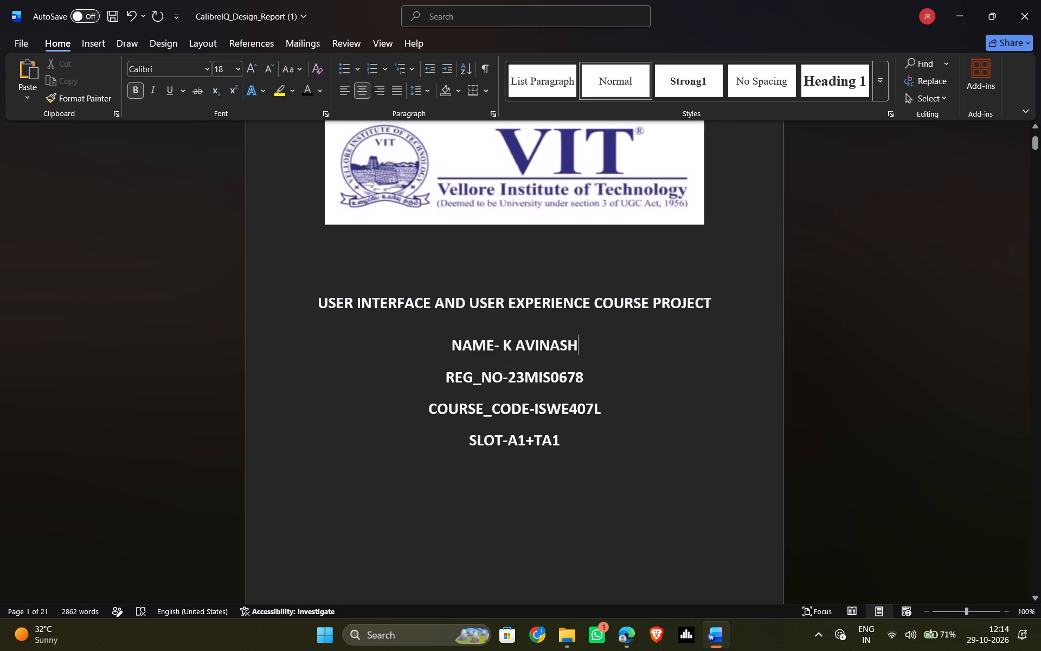
# Look over the CalibreIQ title, Abstract and Project Scope and Domain sections, then return to the cover page.
pyautogui.scroll(-3, 667, 343)
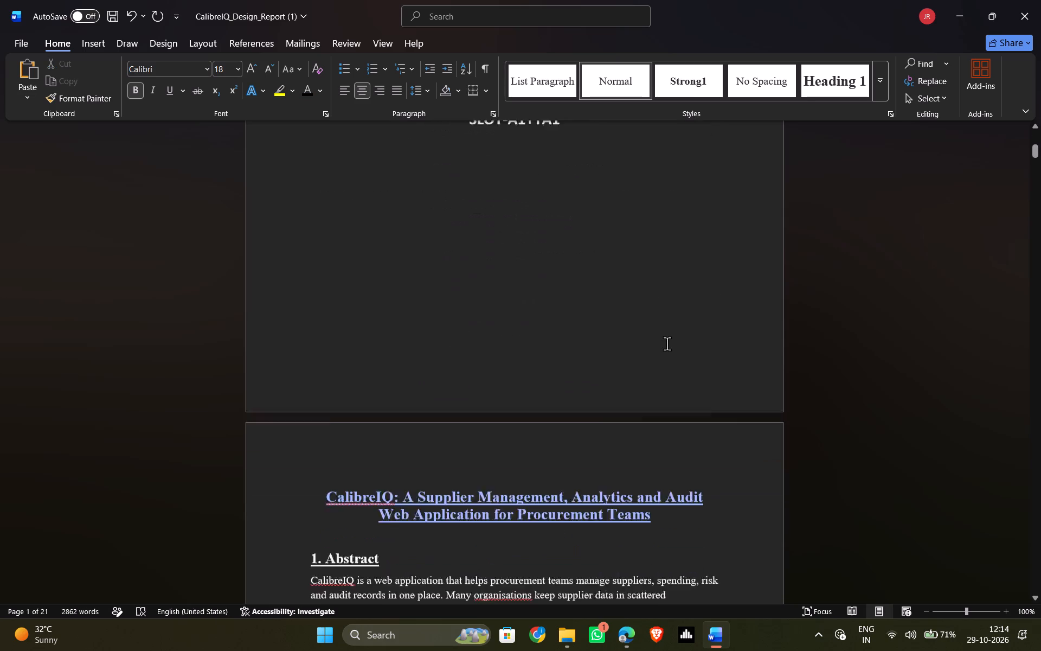
pyautogui.scroll(-2, 667, 343)
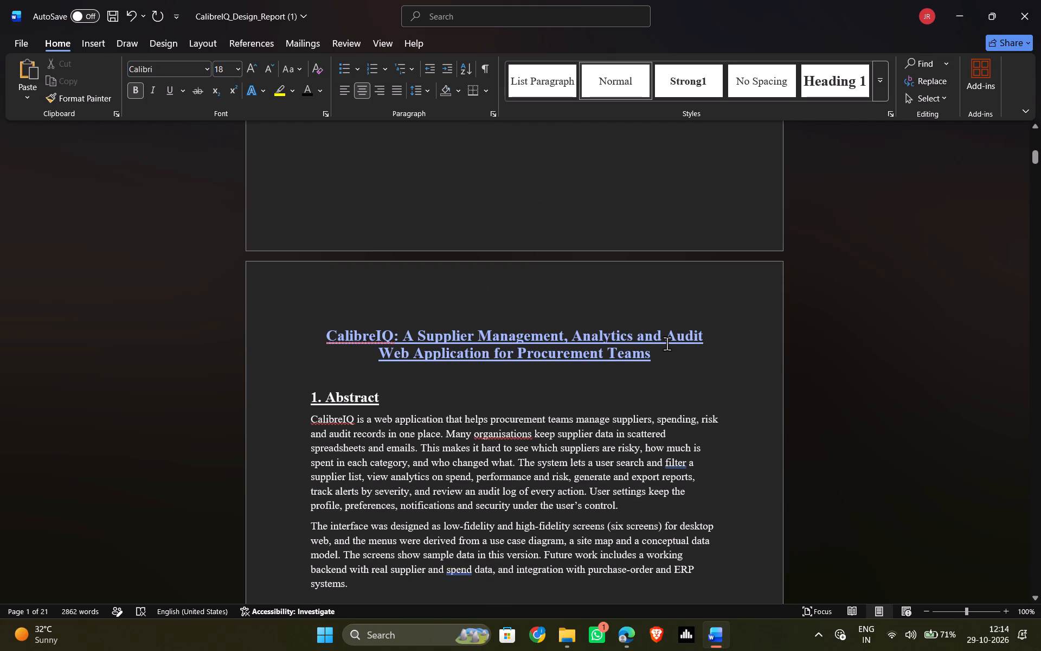
pyautogui.scroll(-3, 667, 343)
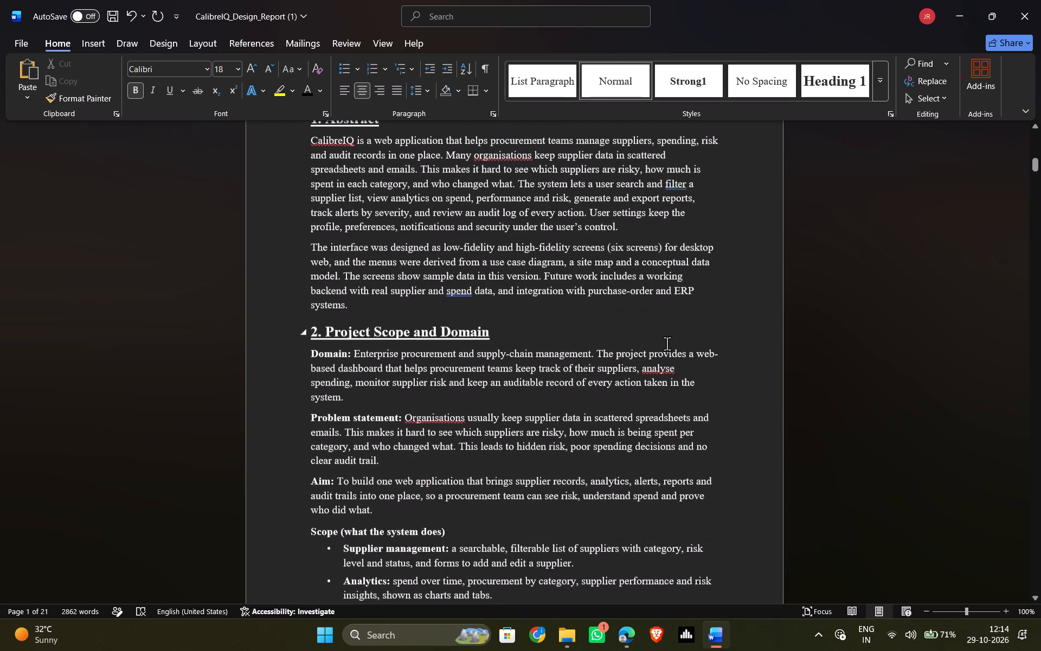
pyautogui.scroll(5, 667, 343)
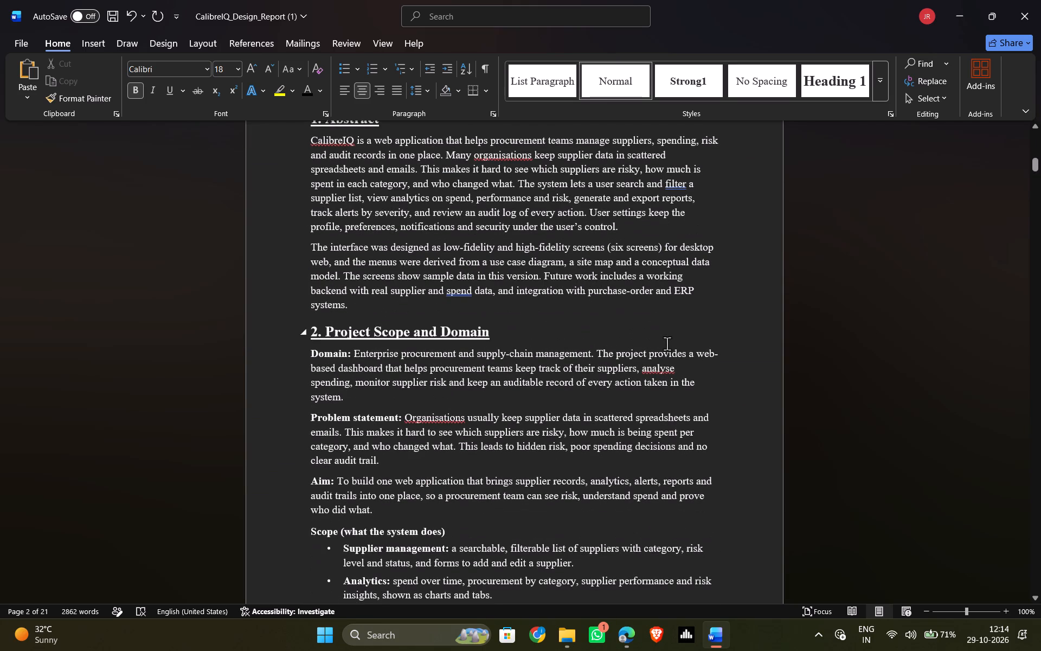
pyautogui.scroll(2, 863, 296)
pyautogui.keyDown('ctrl'); pyautogui.scroll(-1, 863, 296); pyautogui.keyUp('ctrl')
pyautogui.keyDown('ctrl'); pyautogui.scroll(1, 863, 296); pyautogui.keyUp('ctrl')
pyautogui.scroll(4, 863, 296)
# Export the report as a PDF named CalibreIQ_Design_Report in the Downloads folder.
pyautogui.click(15, 47)
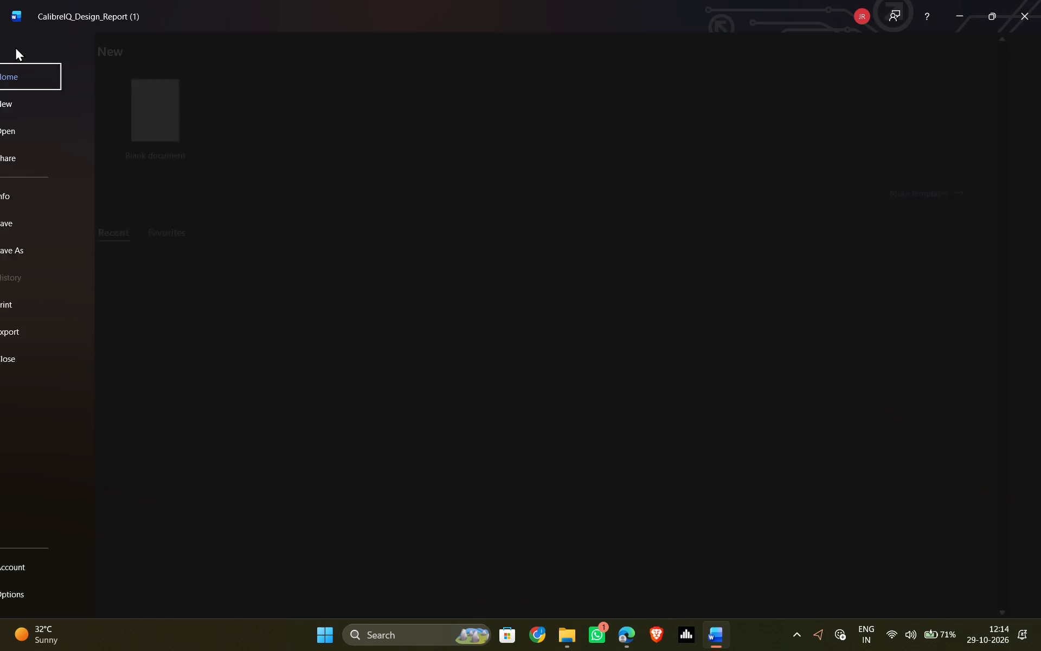
pyautogui.click(44, 327)
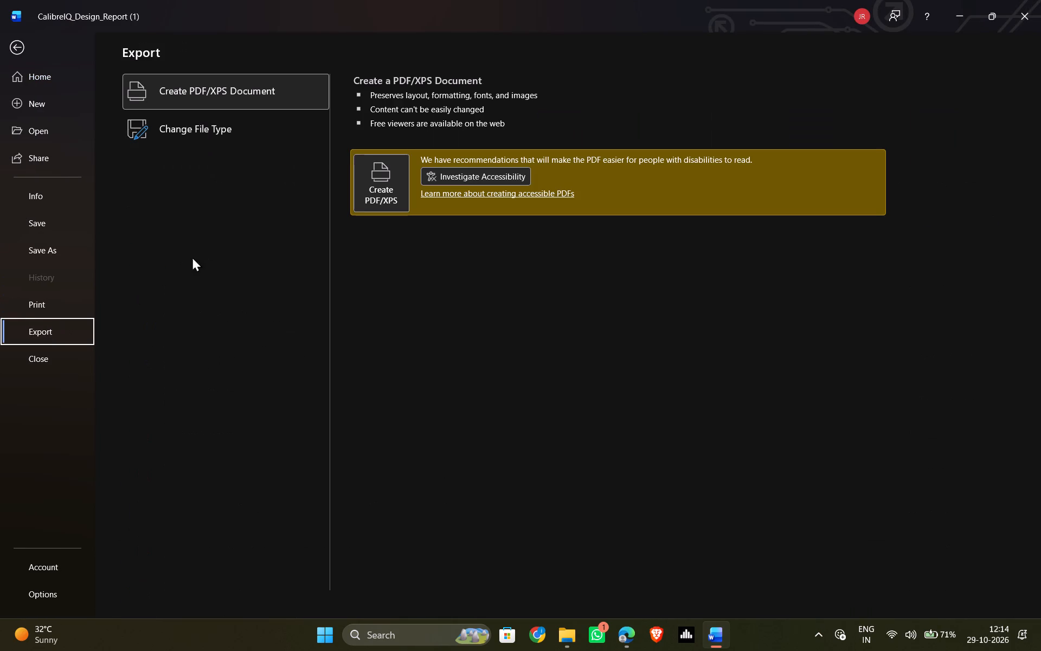
pyautogui.click(370, 192)
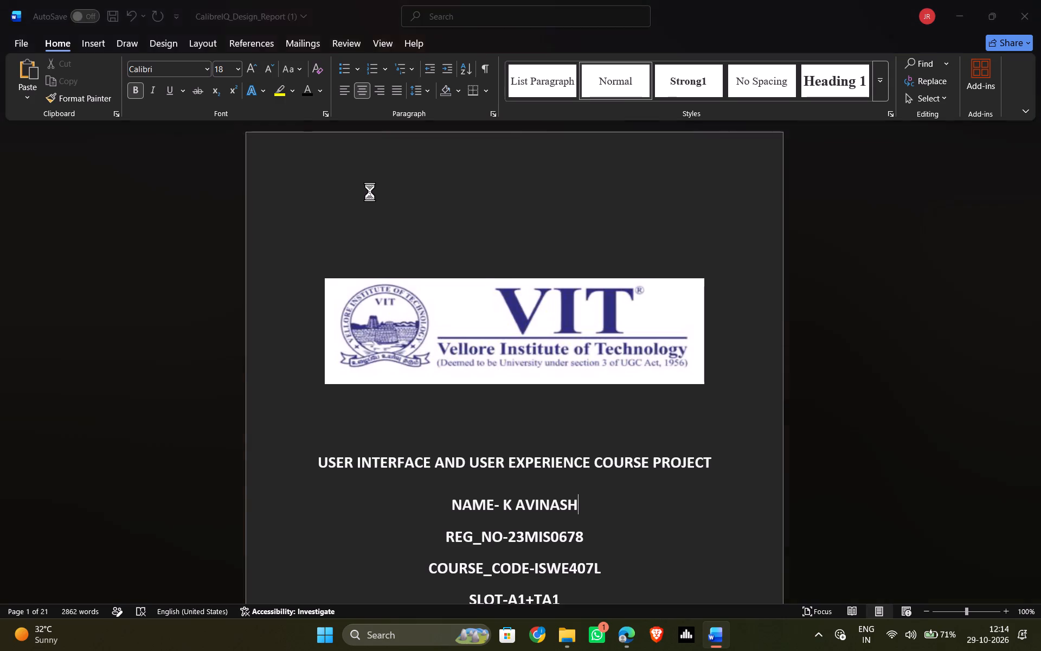
pyautogui.scroll(1, 69, 123)
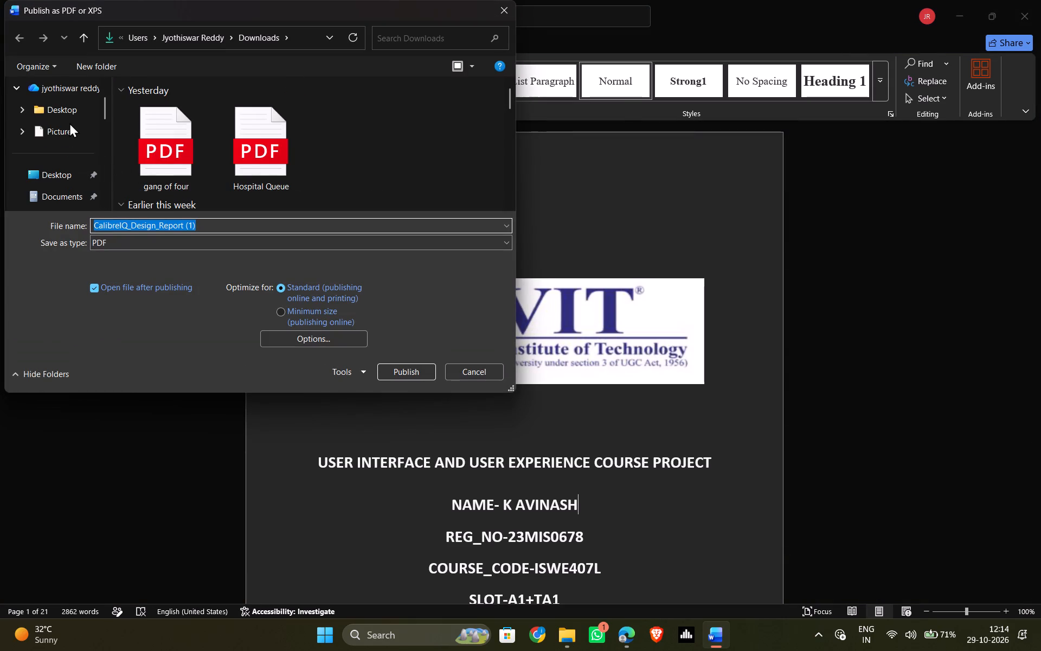
pyautogui.scroll(1, 69, 123)
pyautogui.scroll(-1, 72, 174)
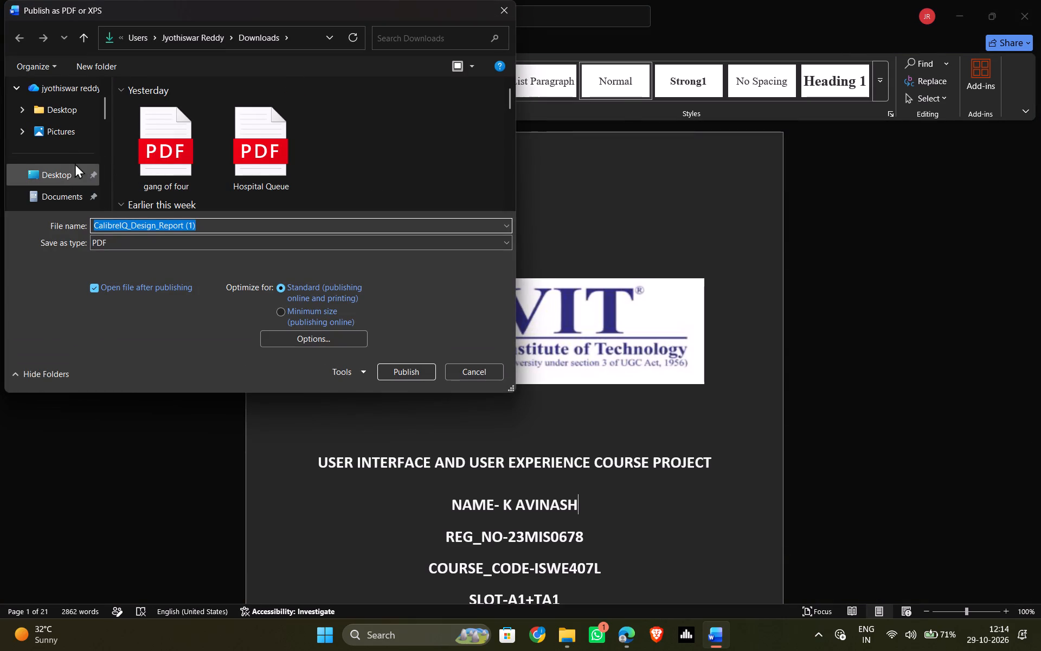
pyautogui.moveTo(105, 116); pyautogui.dragTo(102, 127)
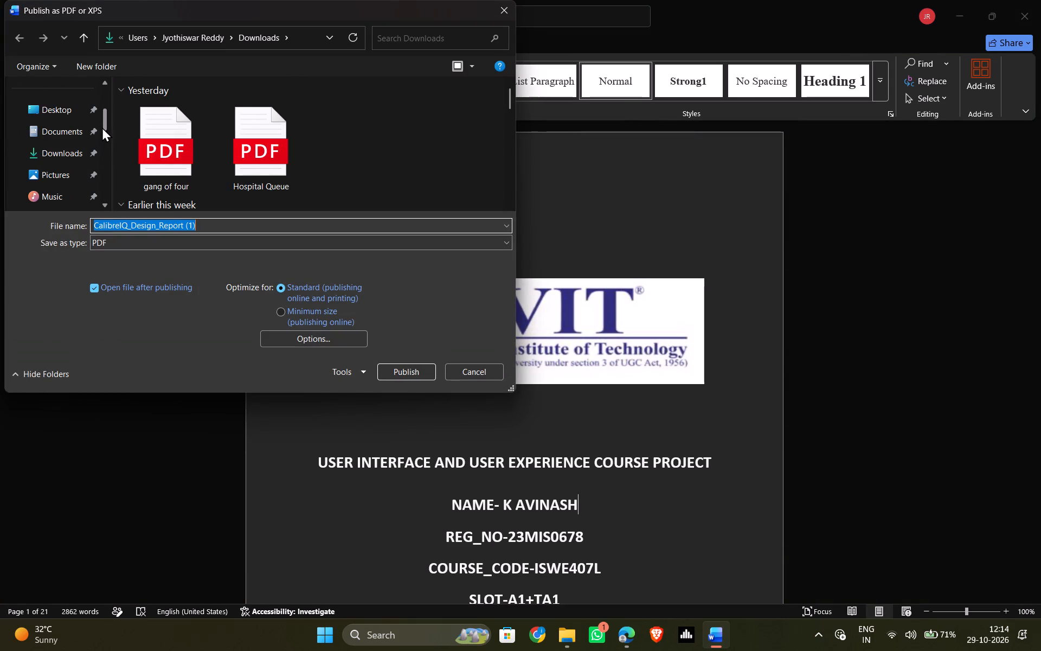
pyautogui.moveTo(102, 127); pyautogui.dragTo(102, 127)
pyautogui.click(64, 145)
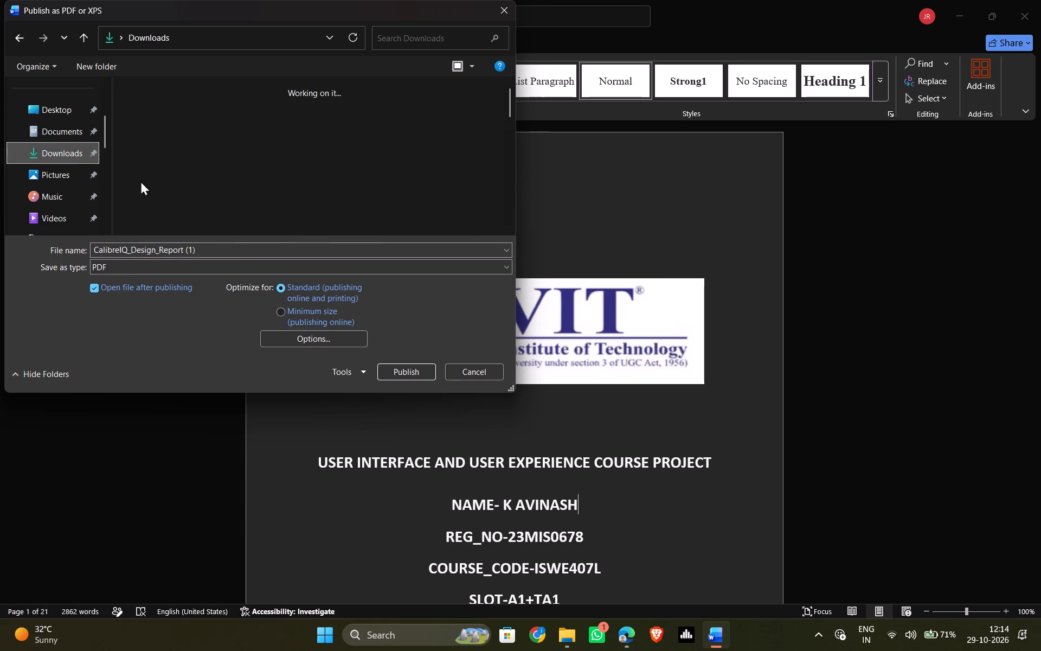
pyautogui.click(221, 252)
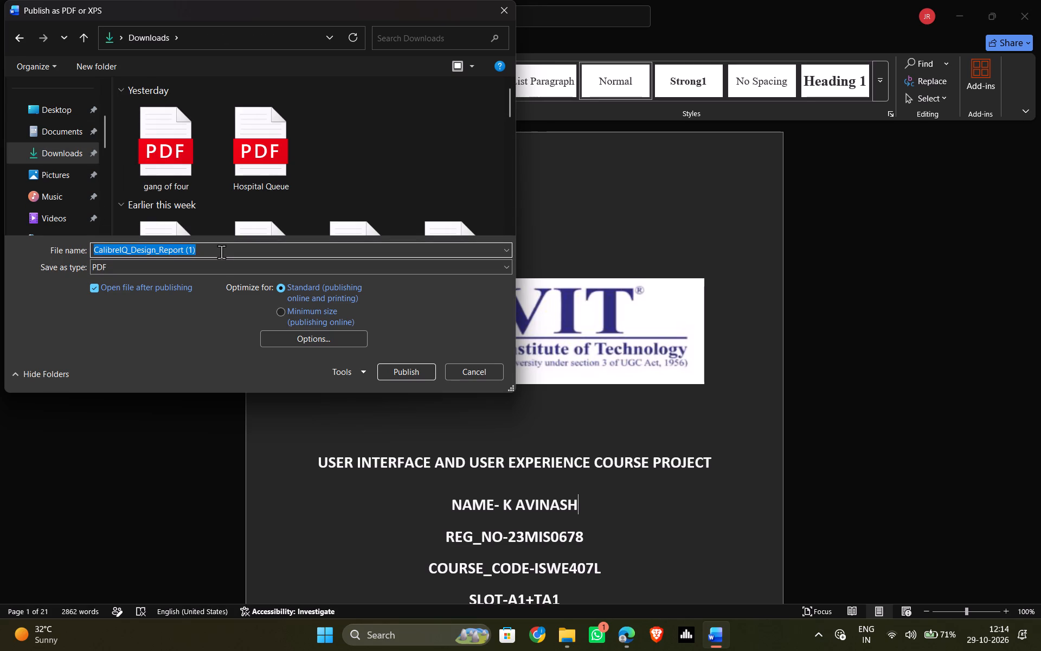
pyautogui.click(221, 252)
pyautogui.press('BackSpace')
pyautogui.press('BackSpace')
pyautogui.press('BackSpace')
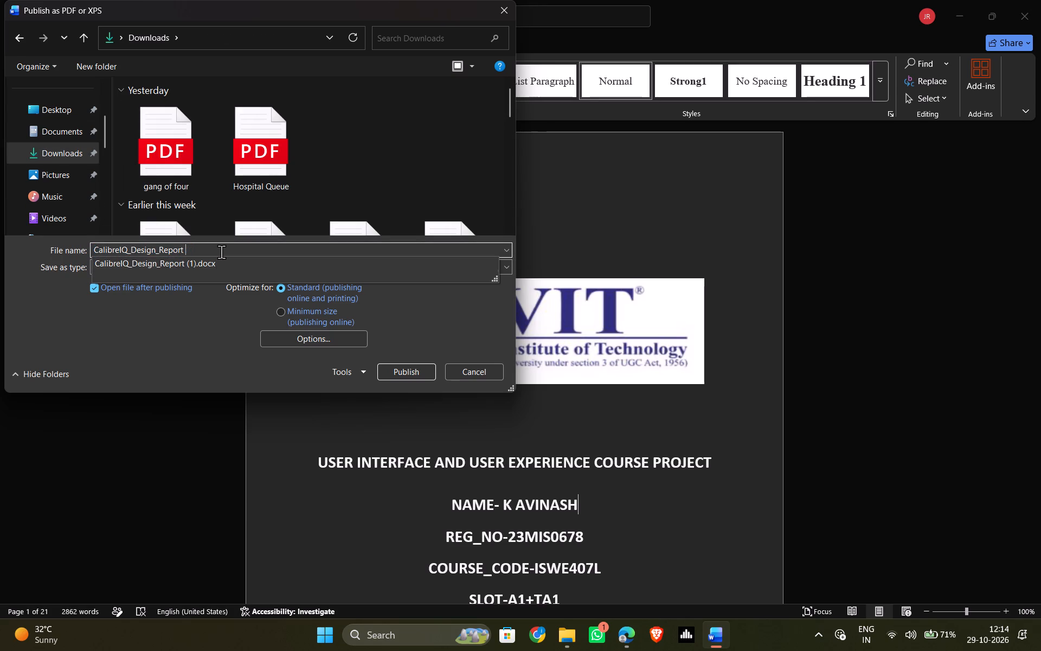
pyautogui.click(402, 372)
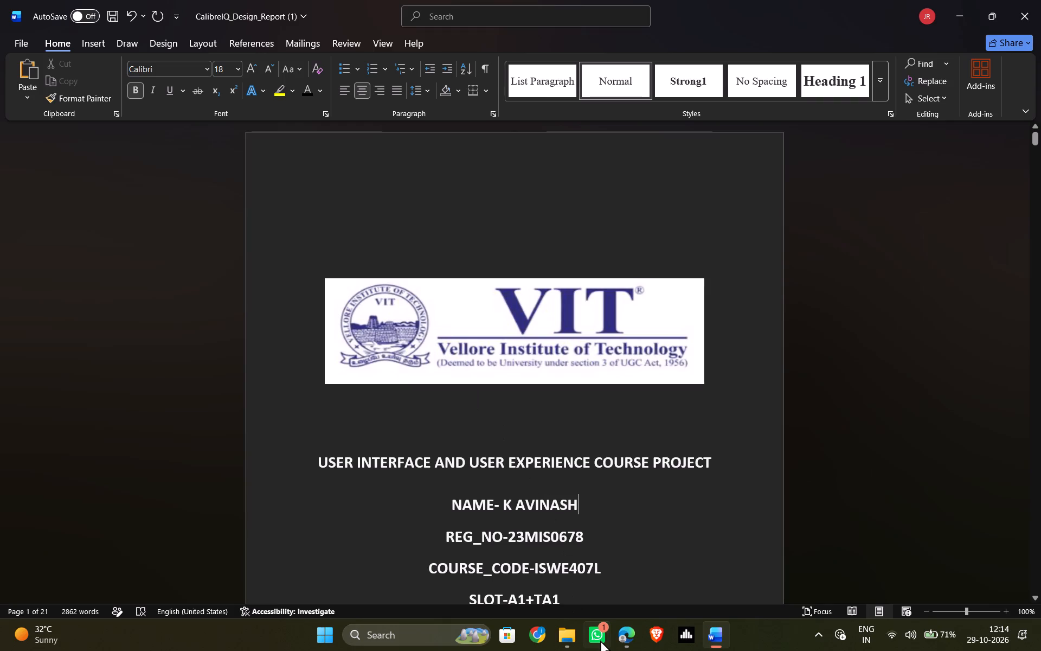
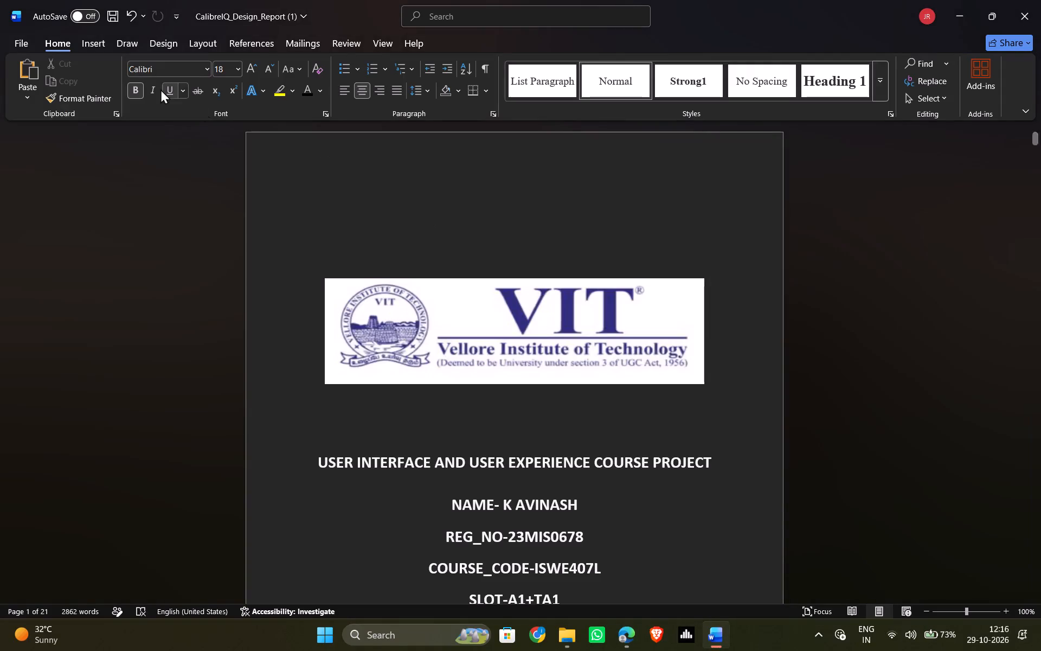
# Save a copy of the report as a Word document named CalibreIQ_Design_Report avi in the Downloads folder.
pyautogui.click(17, 35)
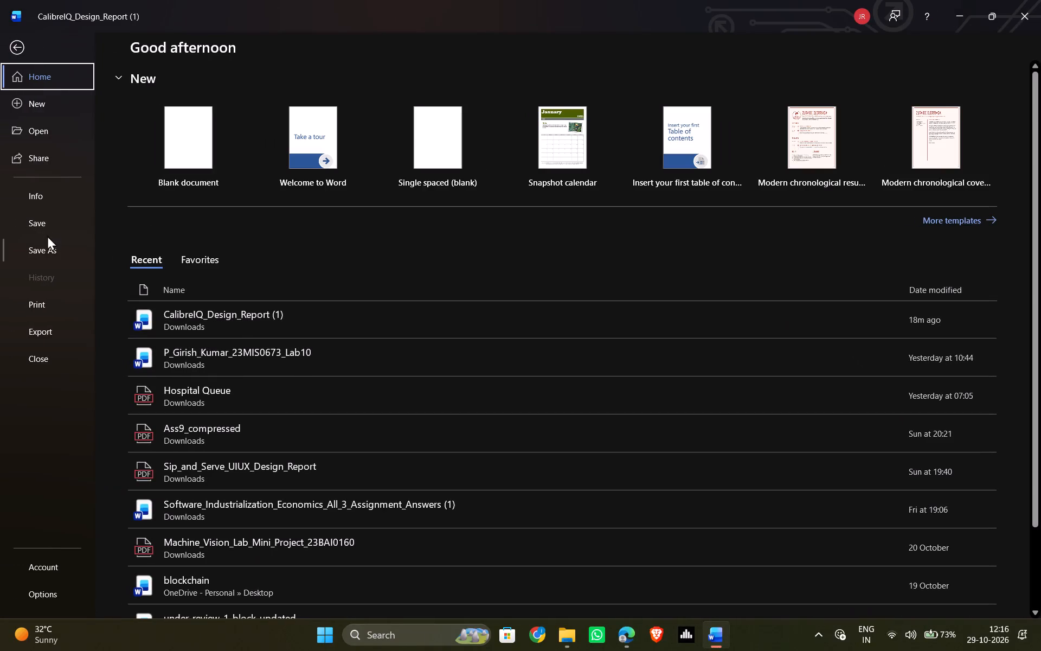
pyautogui.click(44, 258)
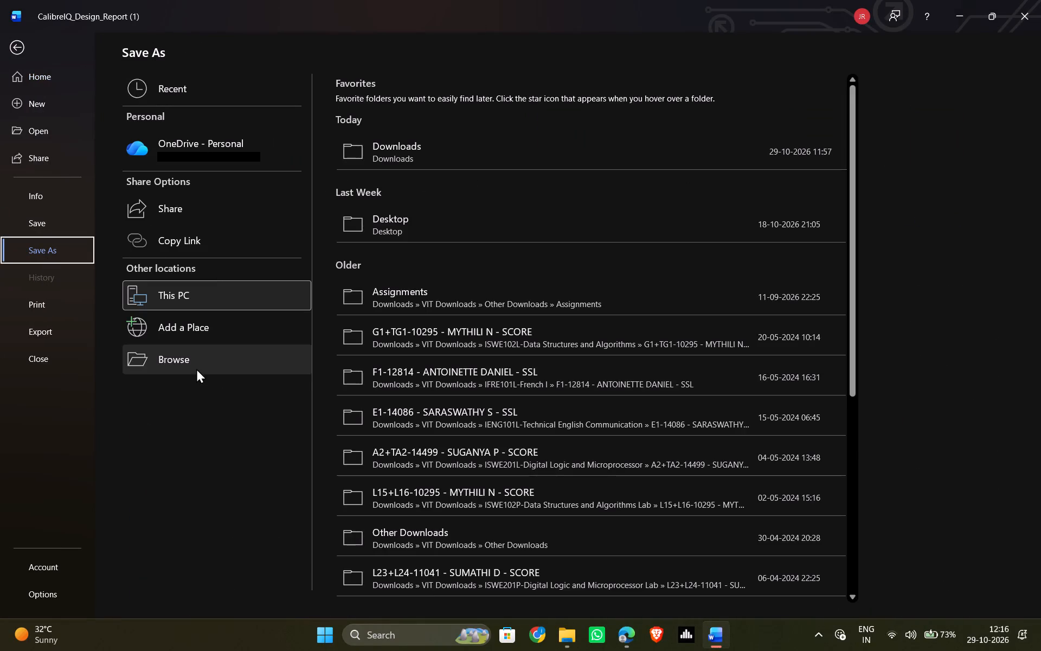
pyautogui.click(196, 368)
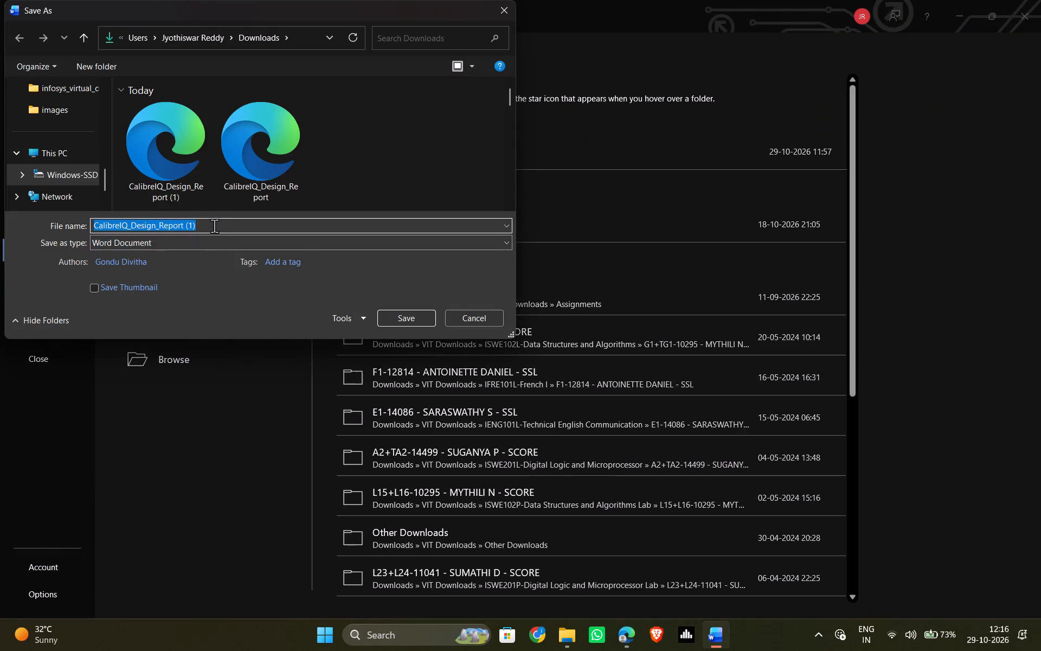
pyautogui.click(214, 226)
pyautogui.press('BackSpace')
pyautogui.press('BackSpace')
pyautogui.press('BackSpace')
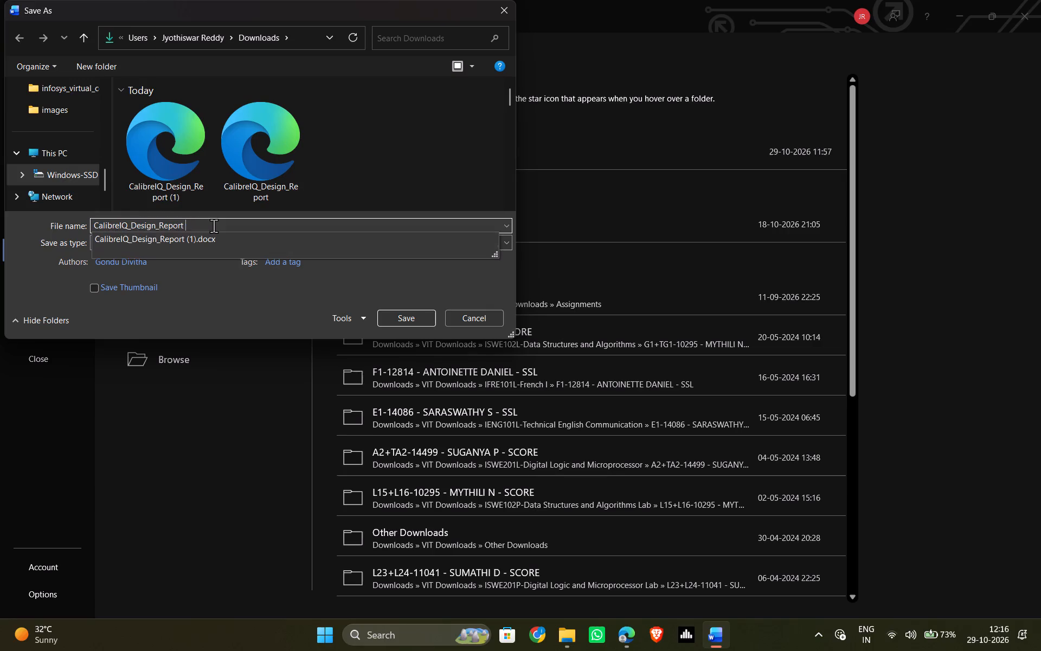
pyautogui.write('avi')
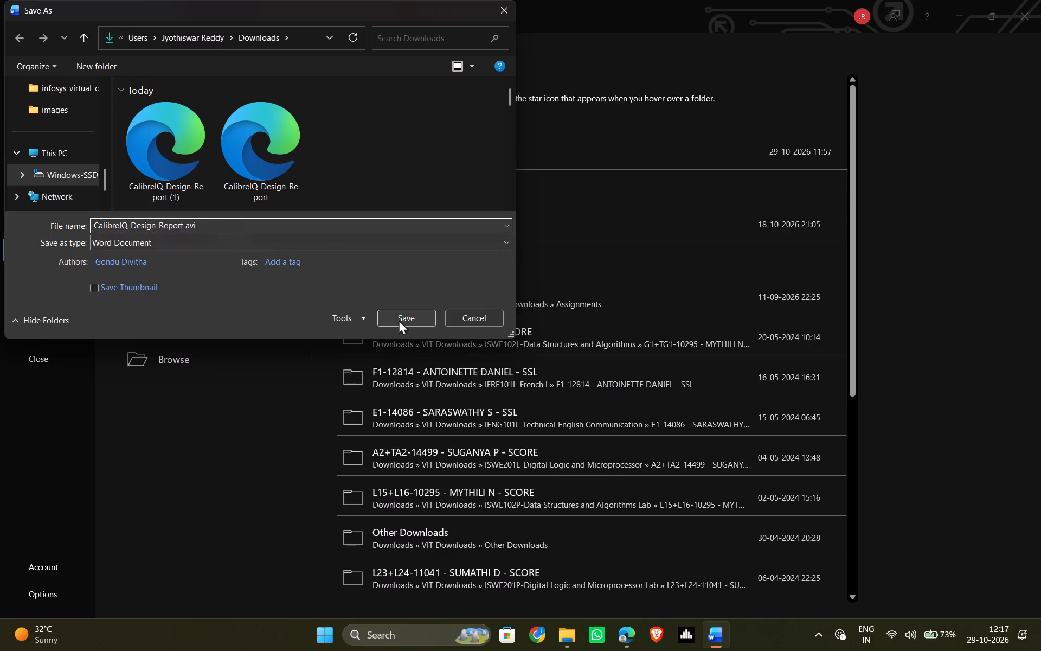
pyautogui.click(399, 320)
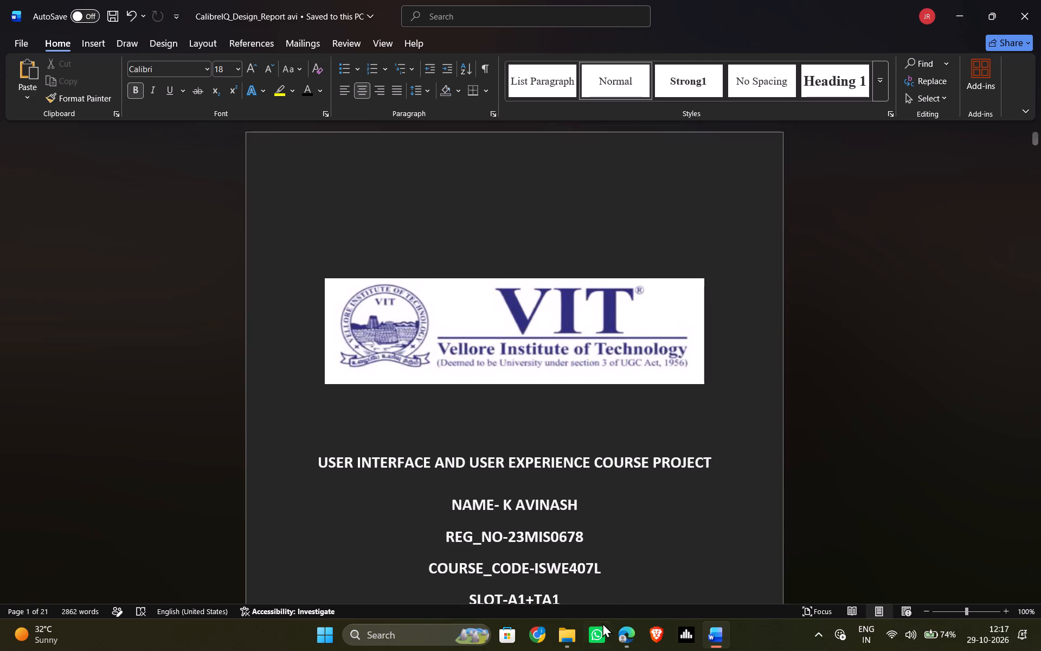